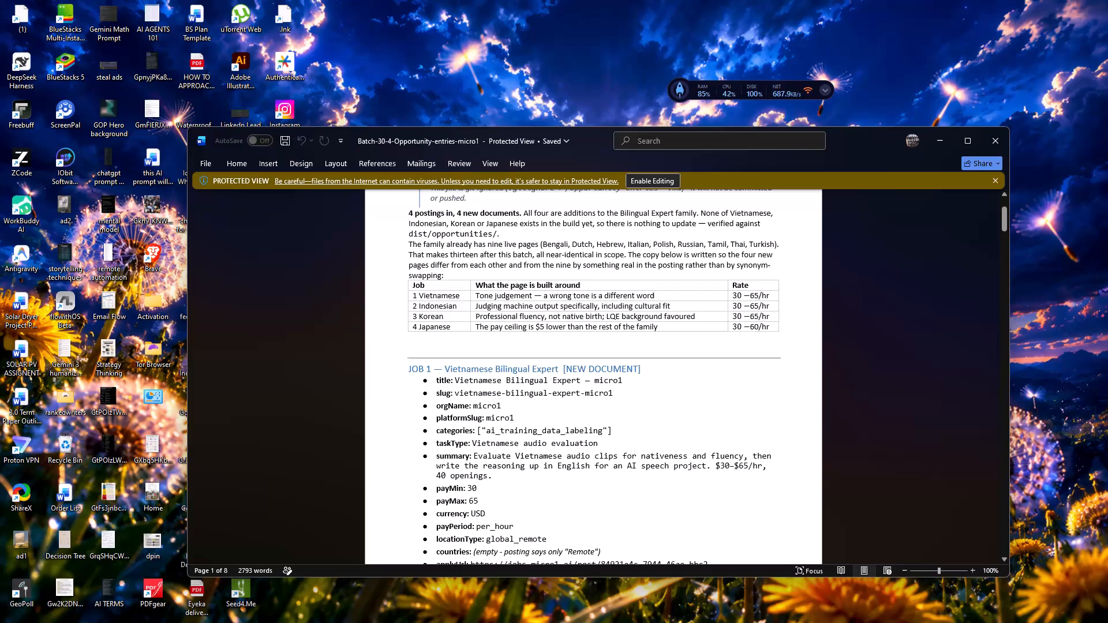
Enable editing for the protected Batch-30-4-Opportunity-entries-micro1 document.
left_click(671, 183)
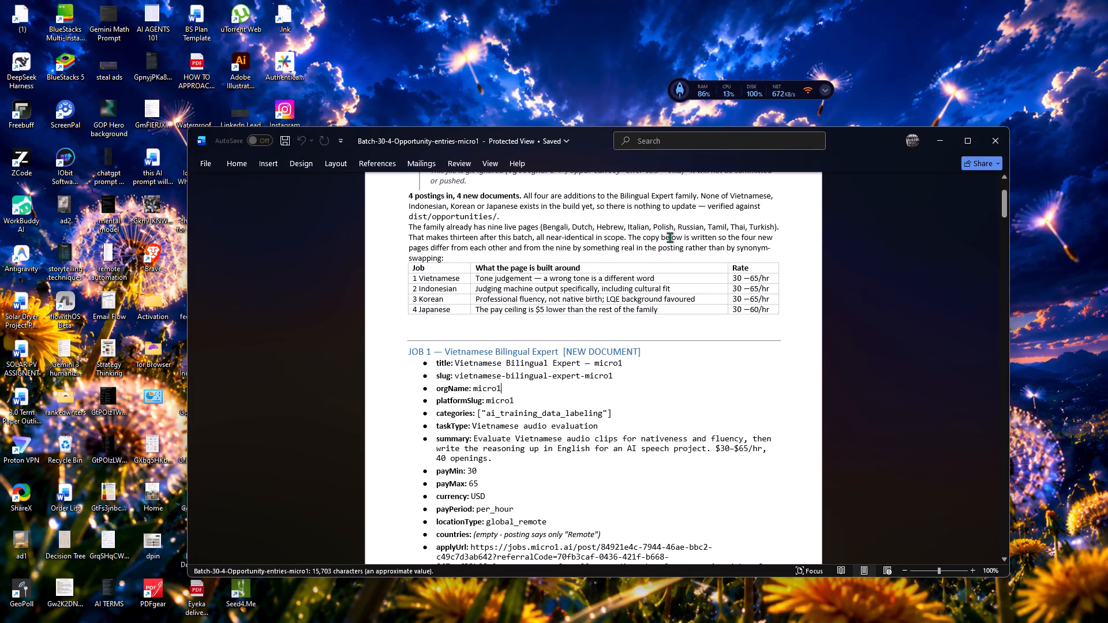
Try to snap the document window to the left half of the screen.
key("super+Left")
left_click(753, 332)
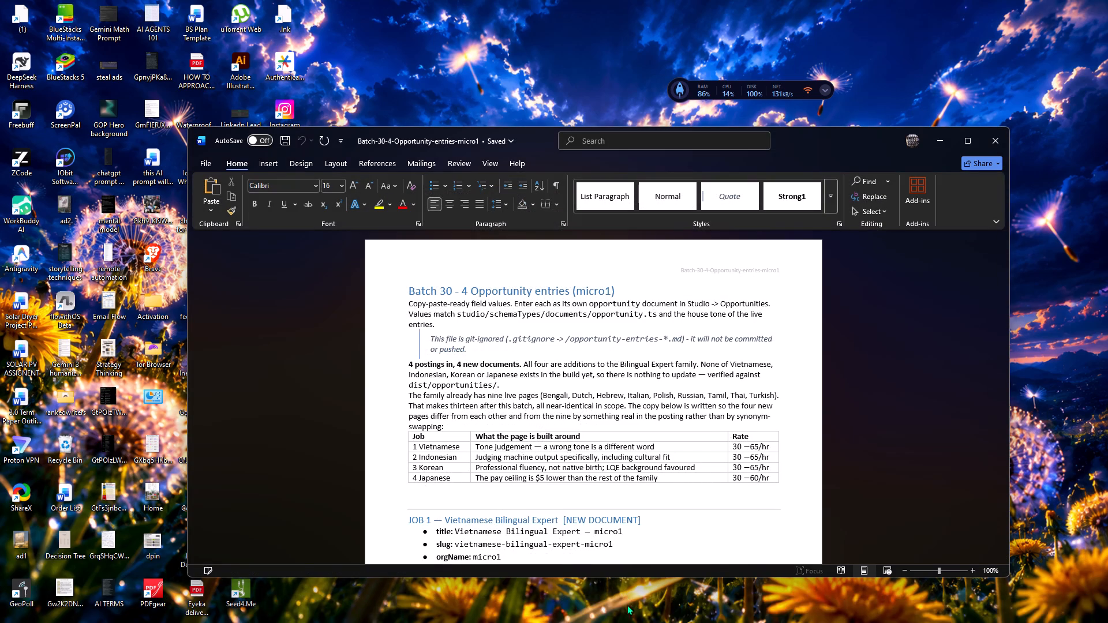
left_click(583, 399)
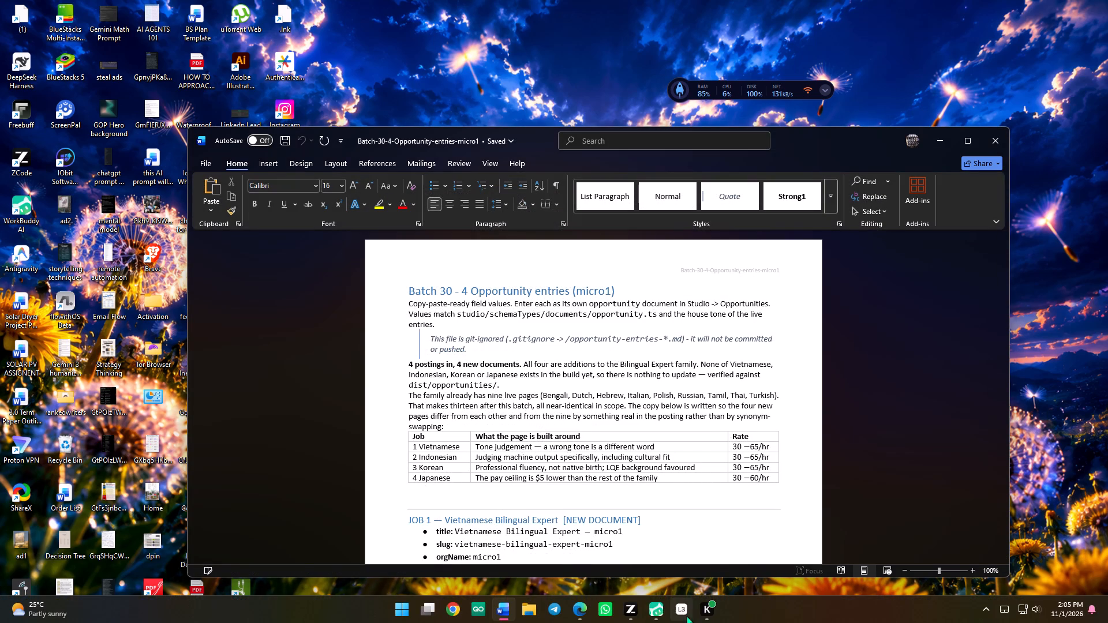
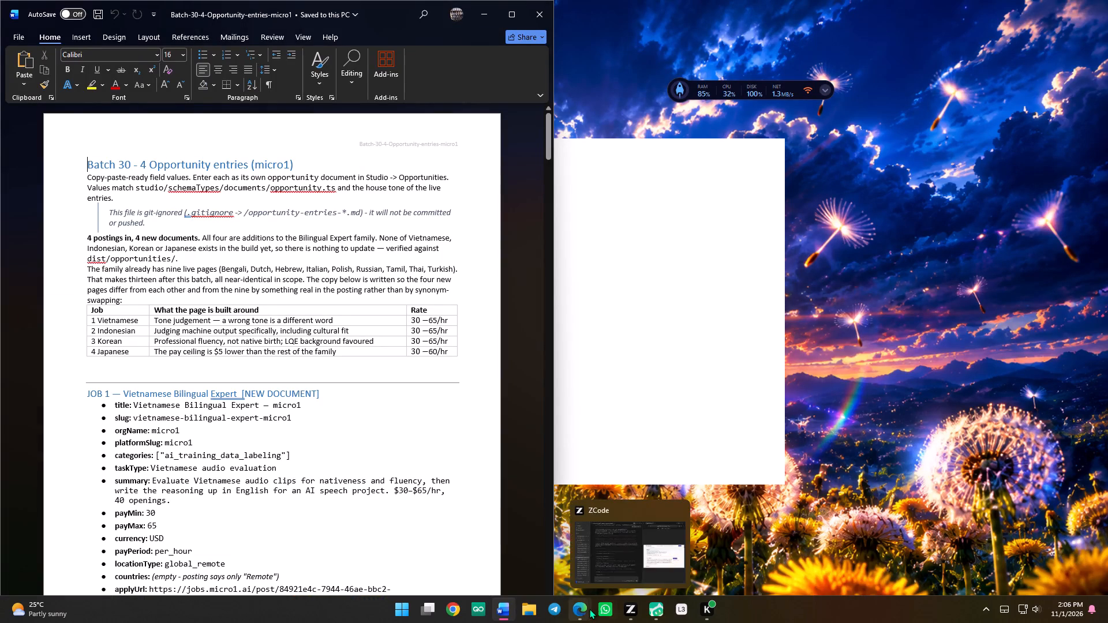
Switch to Edge, bring up the Opportunities list in PaidTaskers Editorial, and tile its window beside the Word document.
left_click(586, 610)
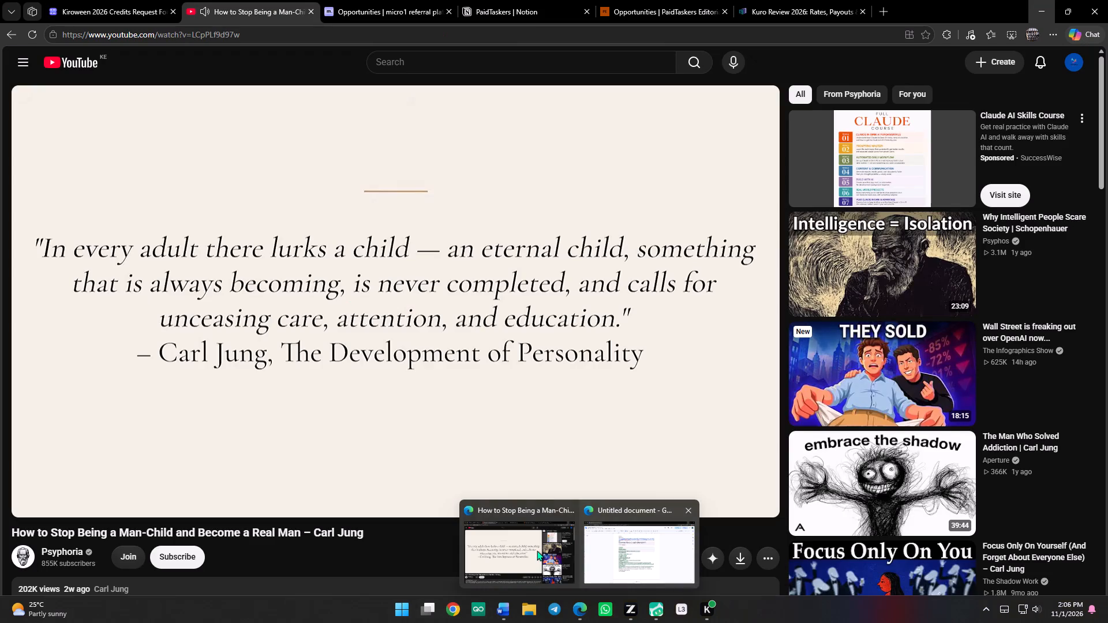
left_click(537, 550)
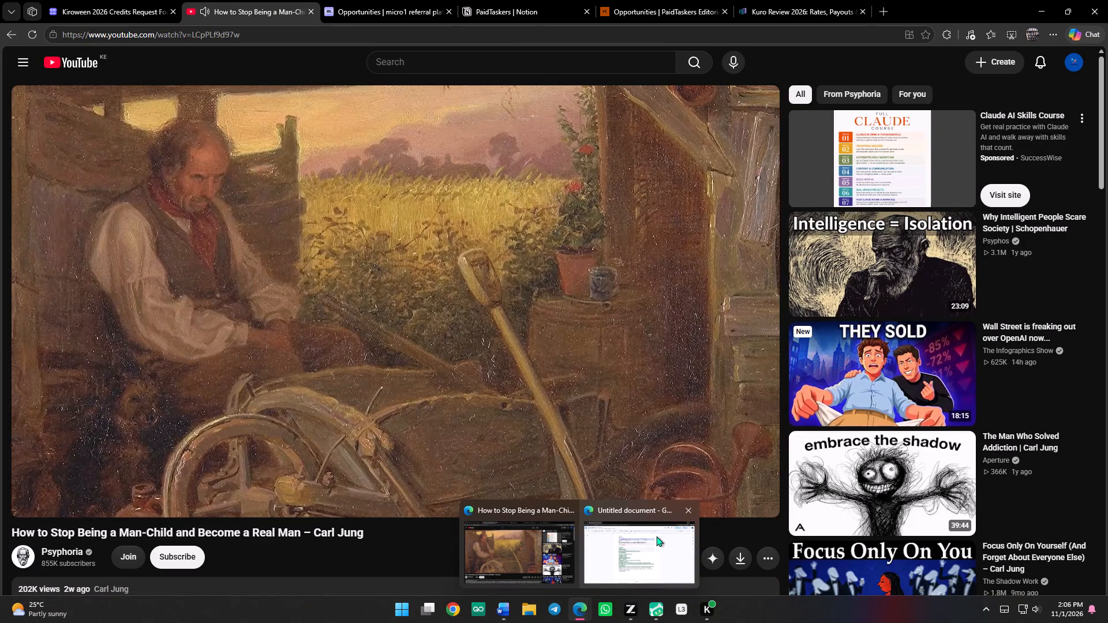
left_click(684, 516)
left_click(600, 550)
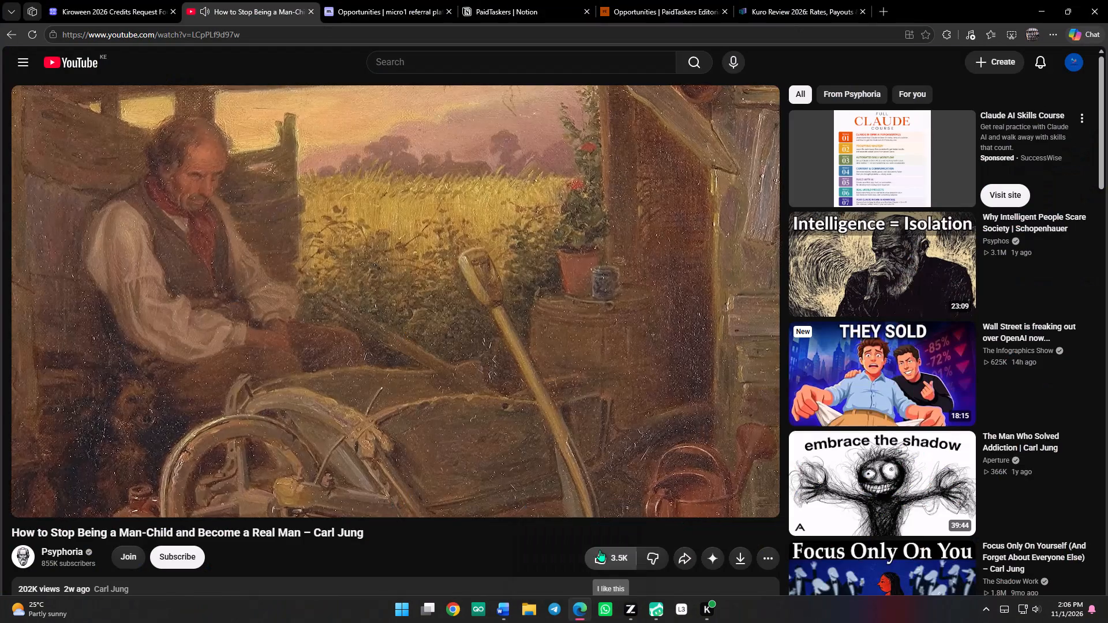
left_click(634, 0)
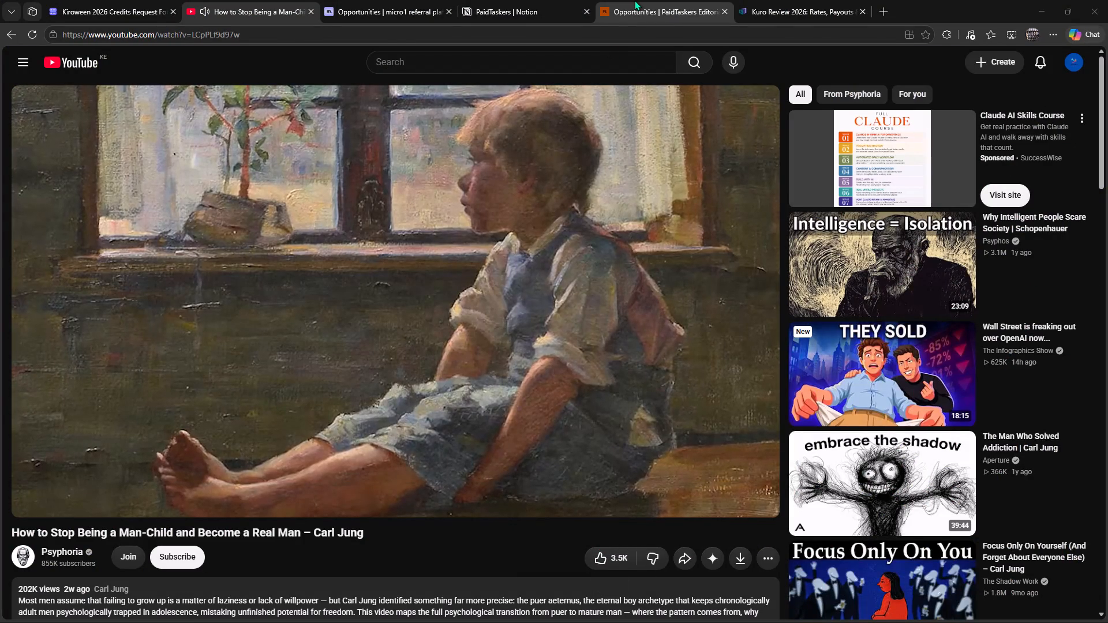
key("super+Right")
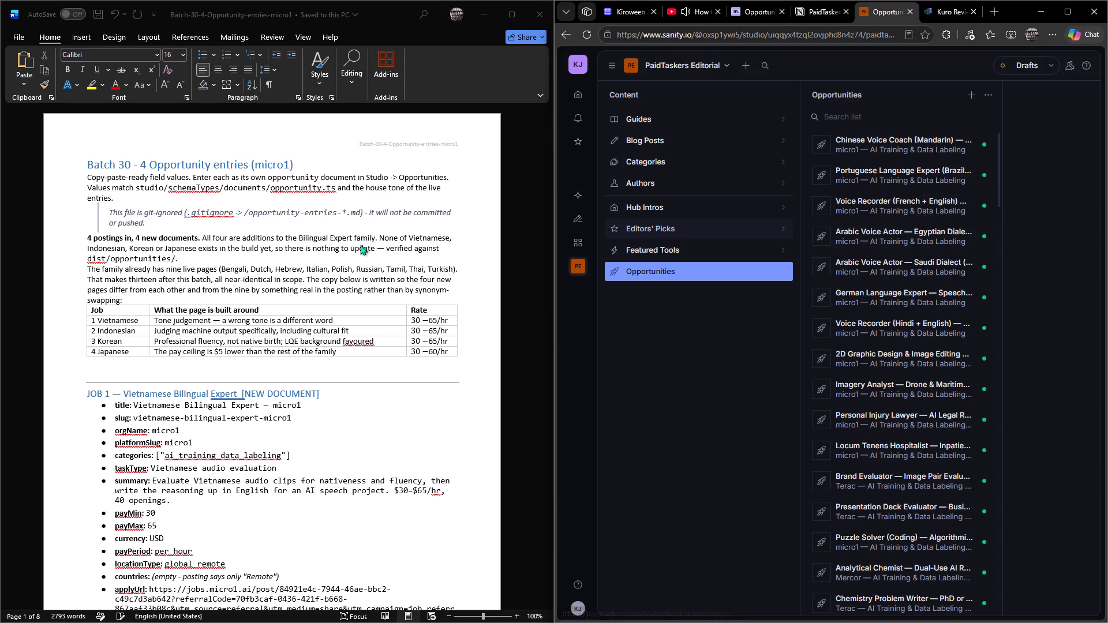
left_click(692, 330)
scroll(255, 388, "down", 7)
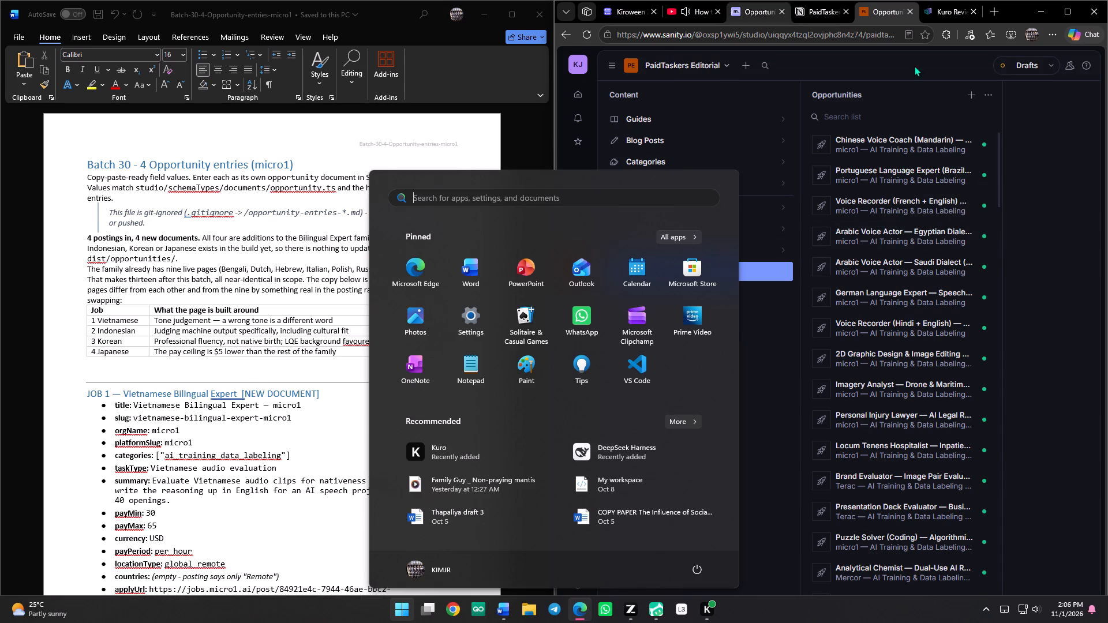
left_click(1058, 123)
left_click(211, 263)
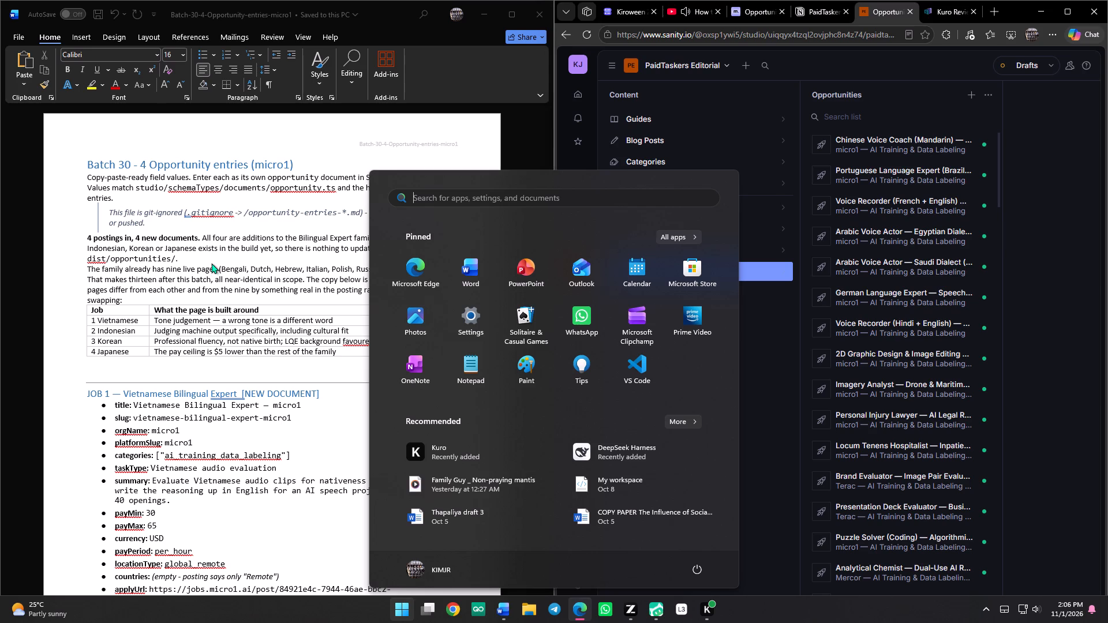
left_click(291, 286)
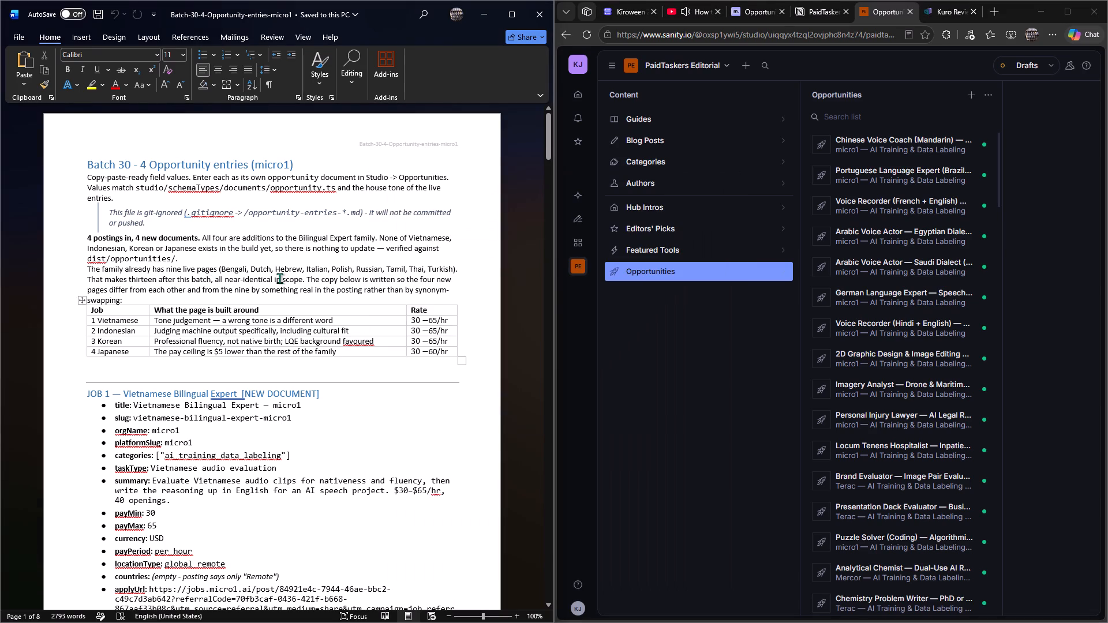
Create a new Opportunity document in the PaidTaskers Editorial Opportunities list.
scroll(279, 278, "down", 5)
left_click(976, 96)
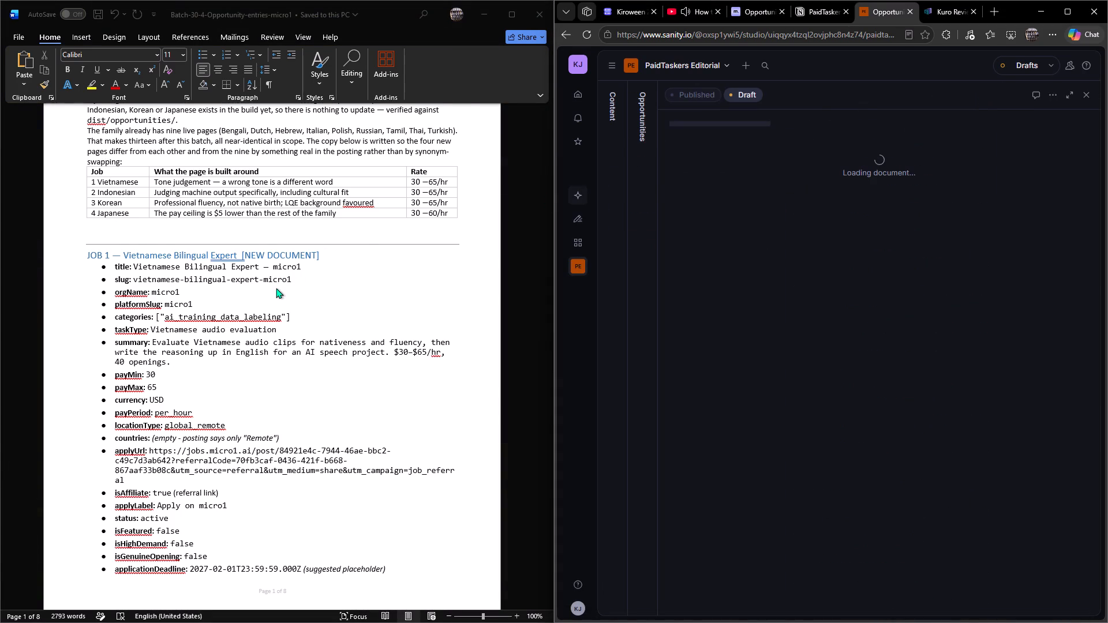
scroll(275, 291, "down", 2)
scroll(275, 292, "up", 2)
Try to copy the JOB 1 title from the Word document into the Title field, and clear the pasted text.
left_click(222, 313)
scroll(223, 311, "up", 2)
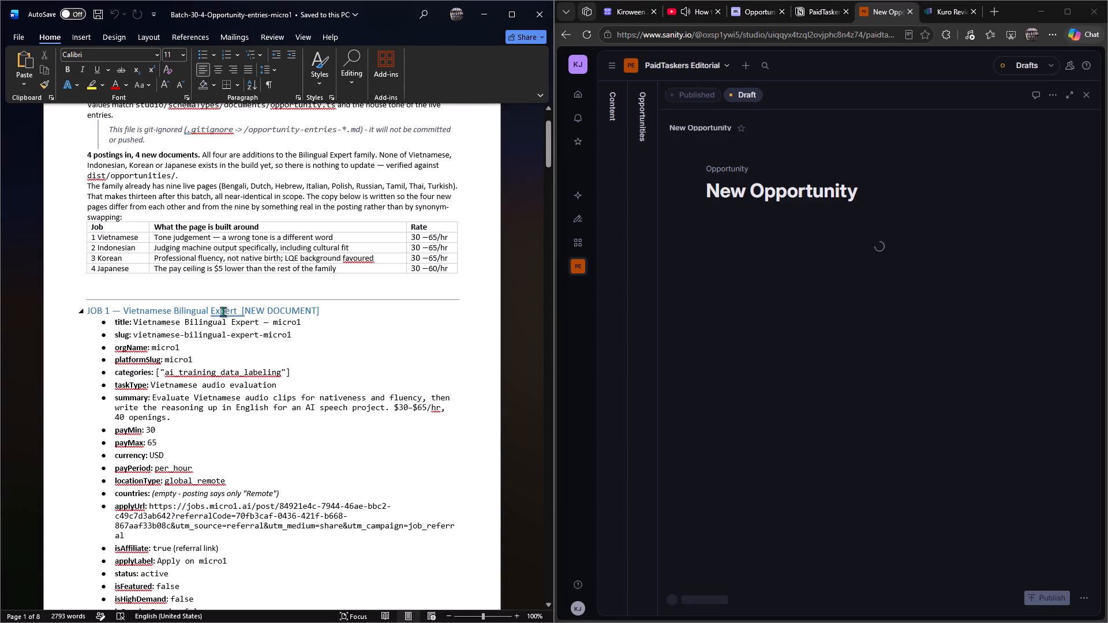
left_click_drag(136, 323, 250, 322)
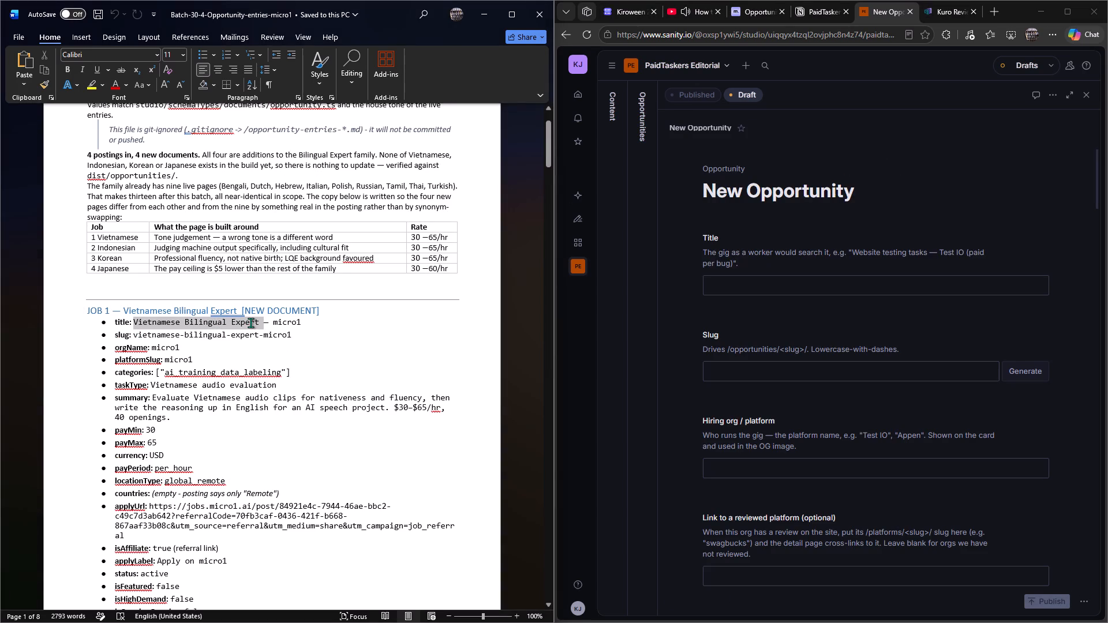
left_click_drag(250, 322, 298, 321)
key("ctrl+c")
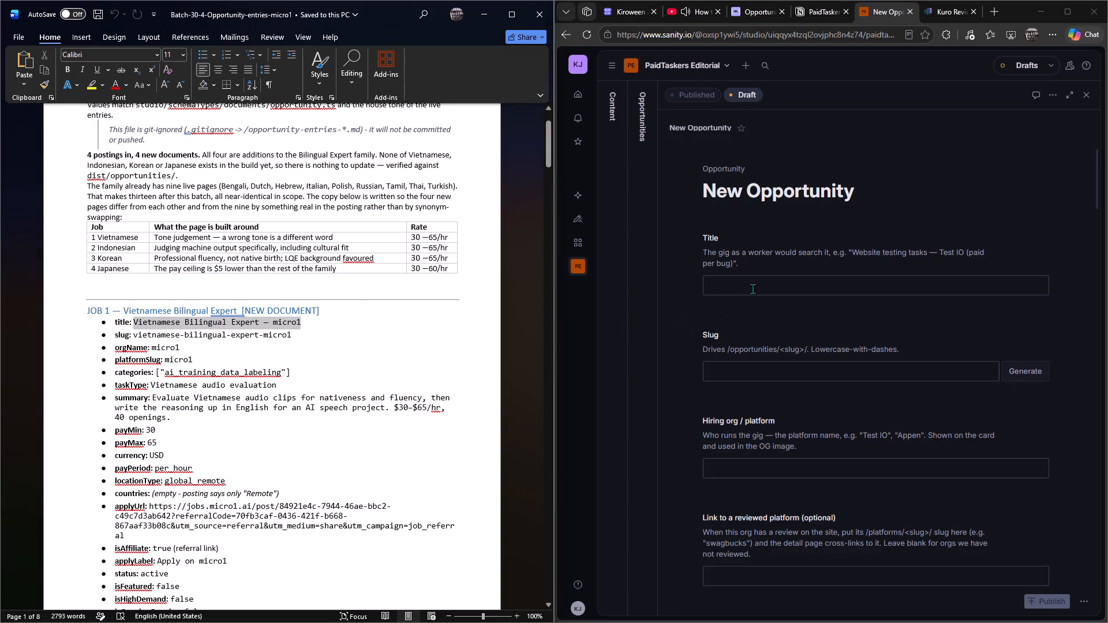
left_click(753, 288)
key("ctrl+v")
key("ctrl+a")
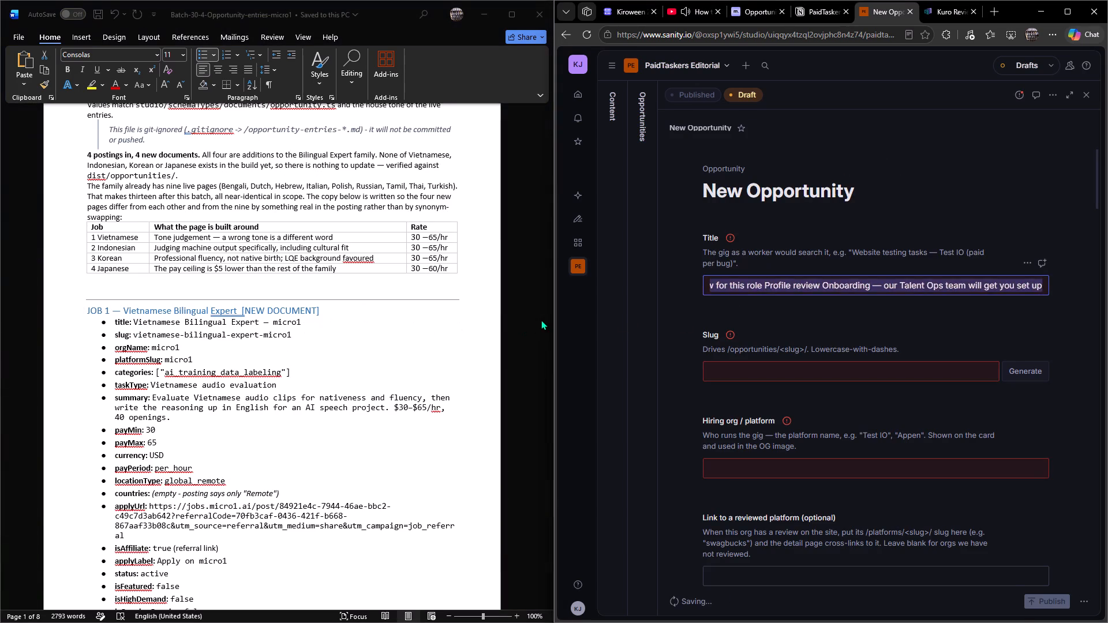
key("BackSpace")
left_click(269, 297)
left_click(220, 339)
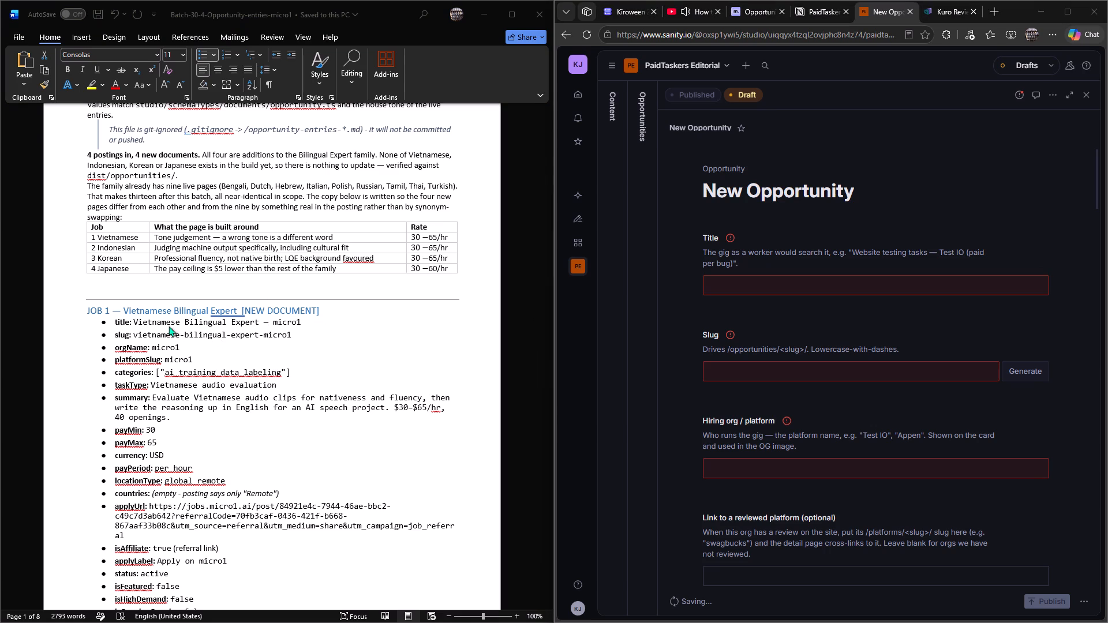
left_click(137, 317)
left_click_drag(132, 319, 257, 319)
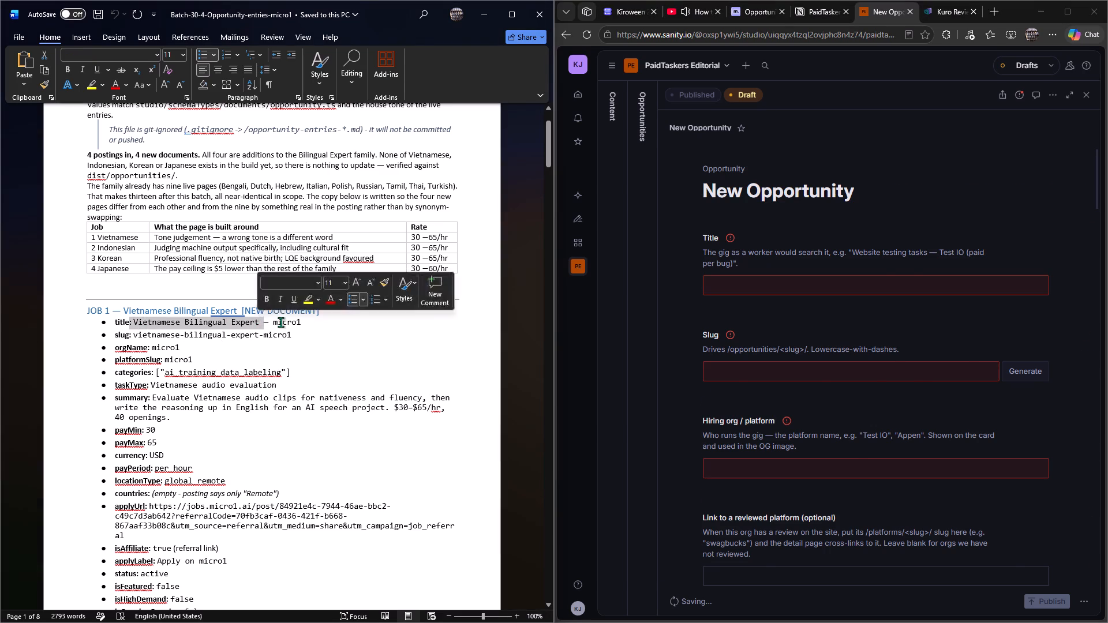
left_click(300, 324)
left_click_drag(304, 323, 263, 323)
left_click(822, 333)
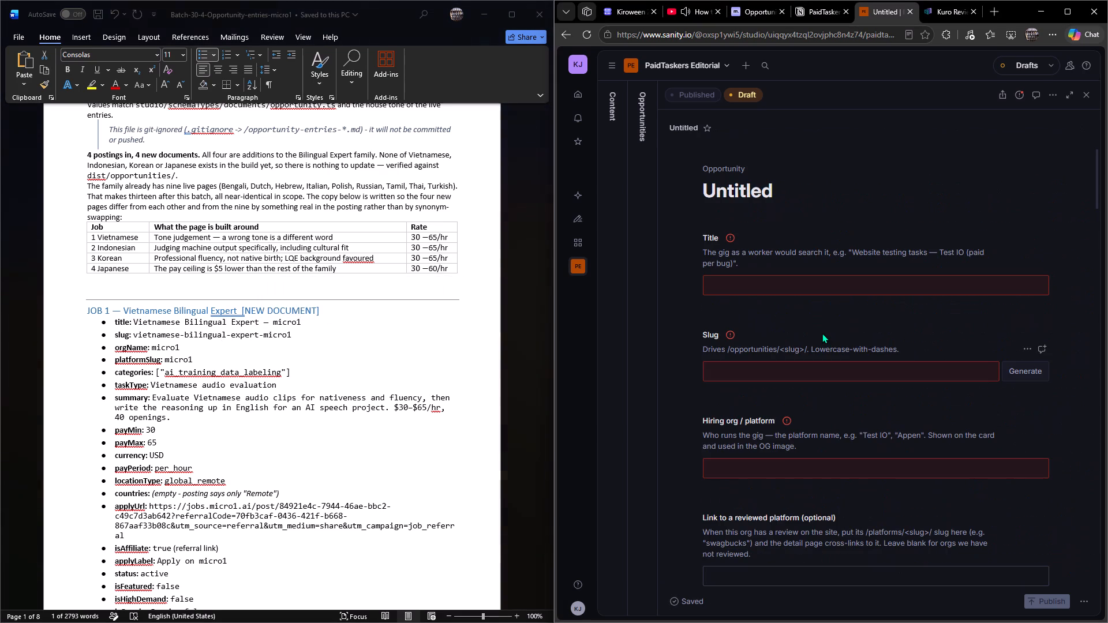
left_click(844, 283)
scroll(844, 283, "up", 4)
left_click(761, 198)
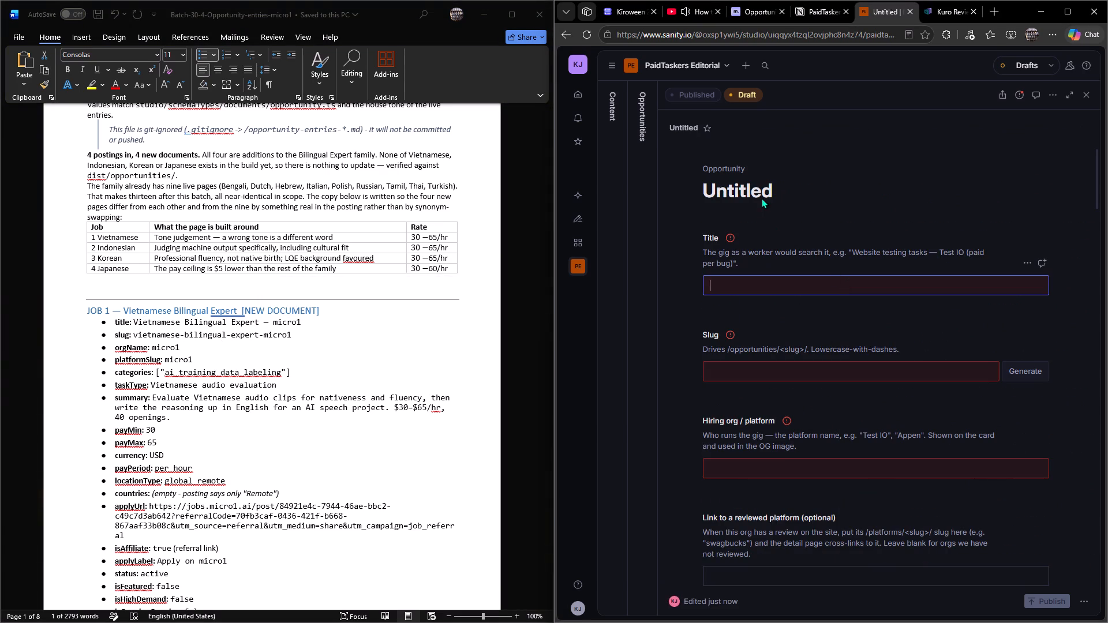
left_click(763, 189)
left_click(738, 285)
Copy the JOB 1 title "Vietnamese Bilingual Expert — micro1" from the Word document into the opportunity's Title field.
left_click(294, 261)
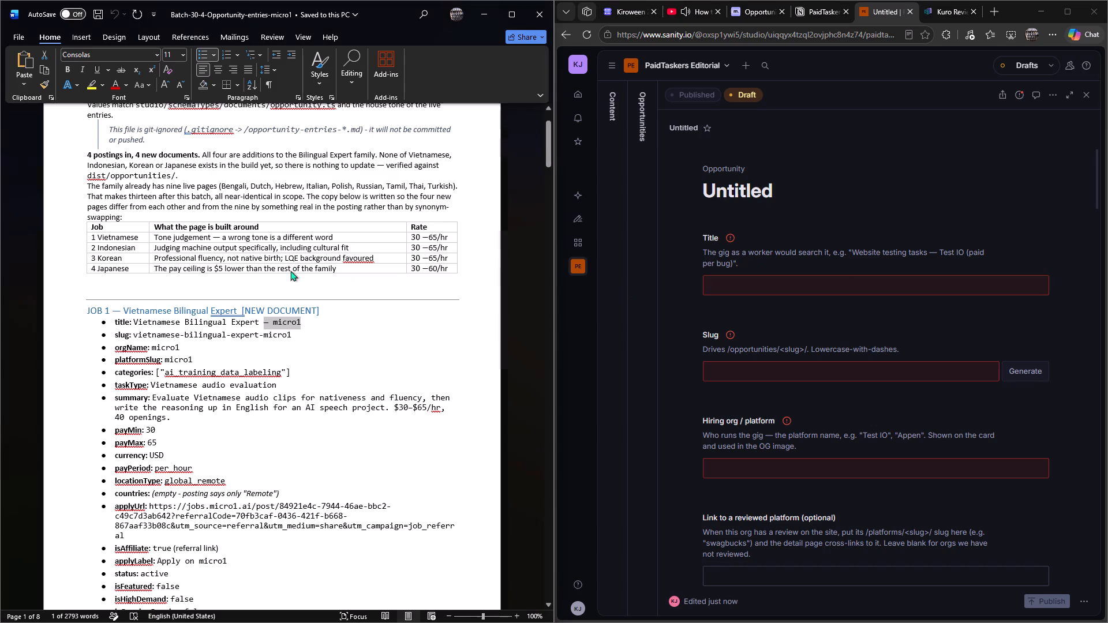
left_click(246, 329)
left_click_drag(135, 321, 231, 321)
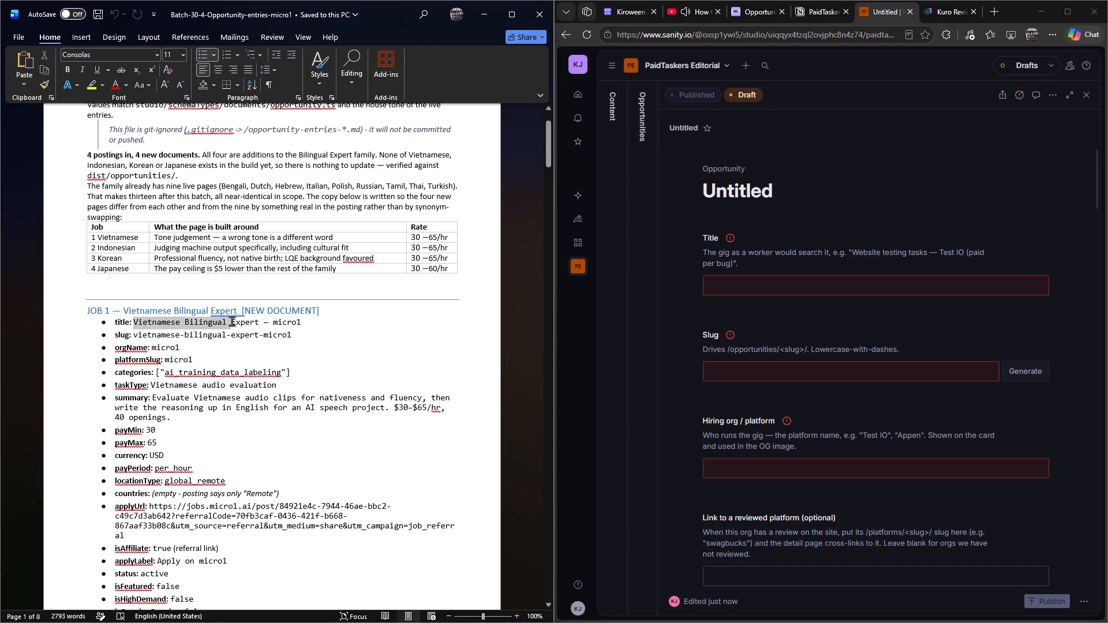
left_click_drag(231, 321, 291, 321)
key("ctrl+c")
left_click(776, 283)
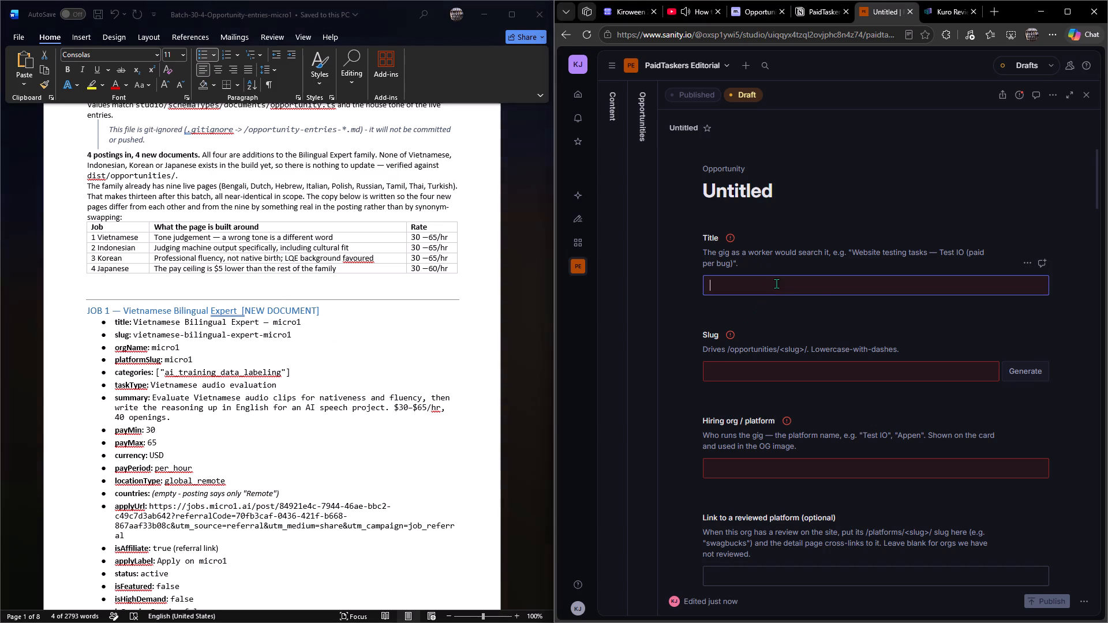
key("ctrl+v")
Copy the JOB 1 slug "vietnamese-bilingual-expert-micro1" from the Word document into the Slug field.
left_click(257, 346)
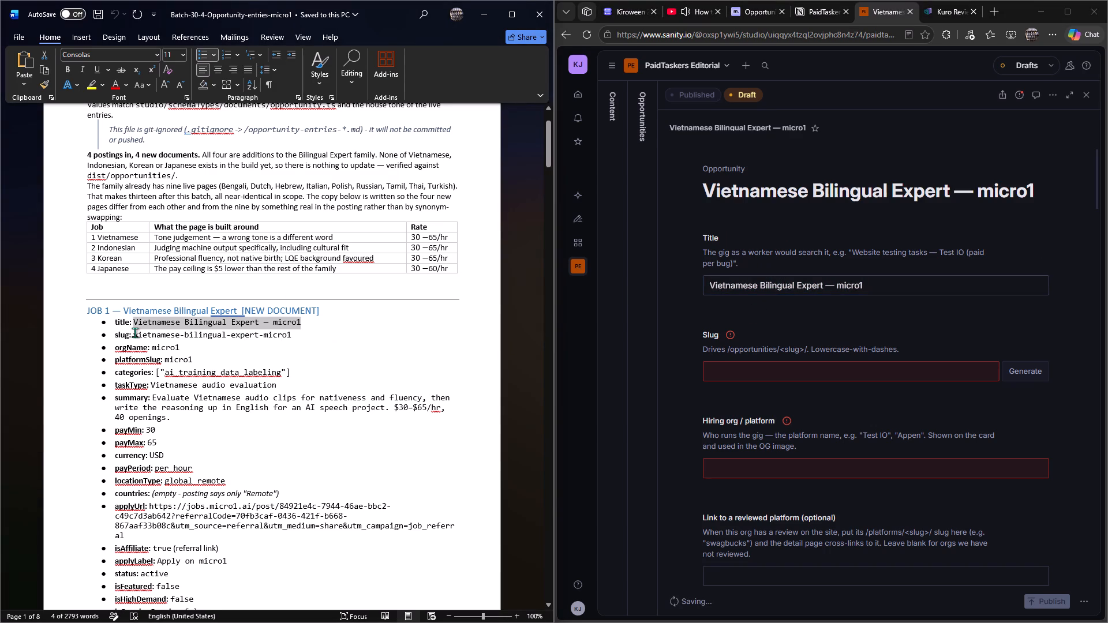
left_click_drag(133, 332, 291, 338)
key("ctrl+c")
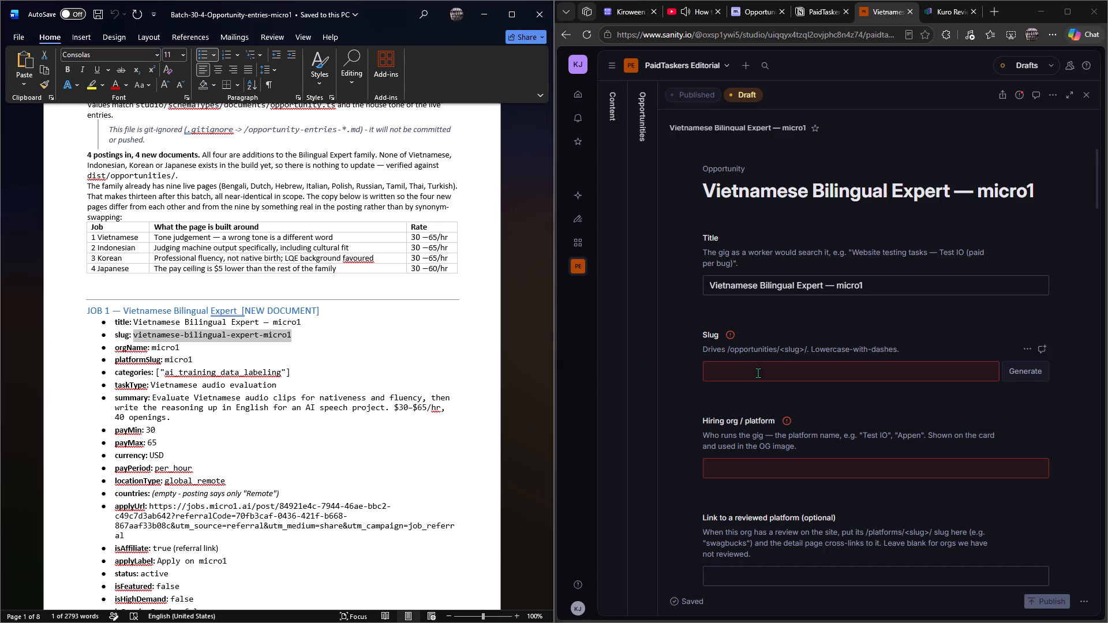
left_click(758, 373)
key("ctrl+v")
Copy the JOB 1 orgName value "micro1" from the Word document into the Hiring org / platform field.
left_click(182, 347)
left_click_drag(186, 346, 155, 347)
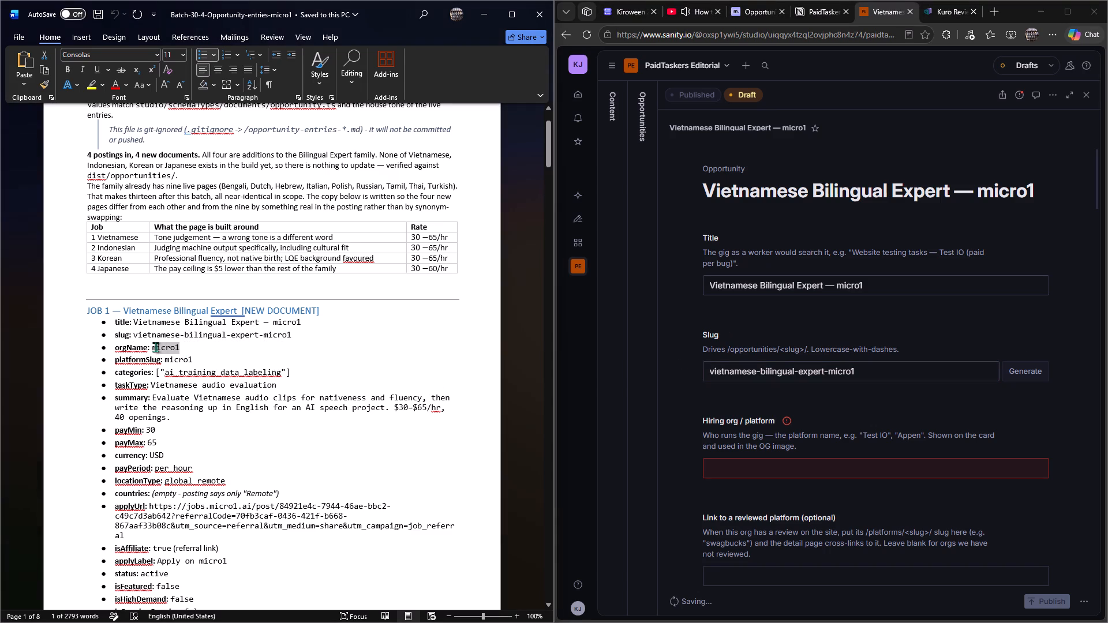
left_click_drag(155, 347, 152, 347)
key("ctrl+c")
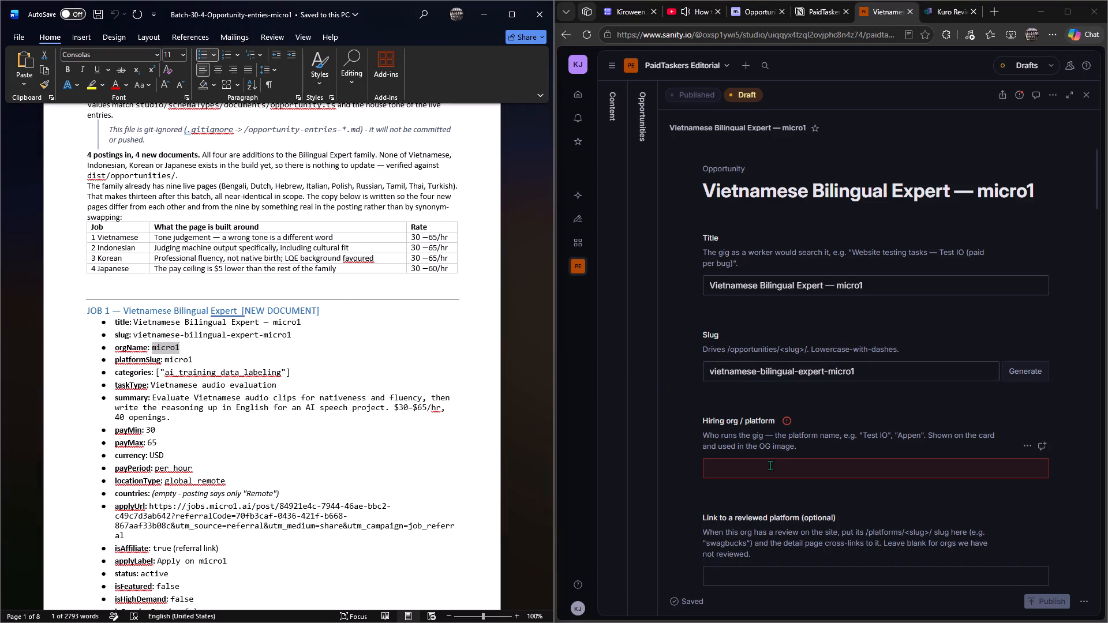
left_click(770, 466)
key("ctrl+v")
key("ctrl+z")
left_click(779, 465)
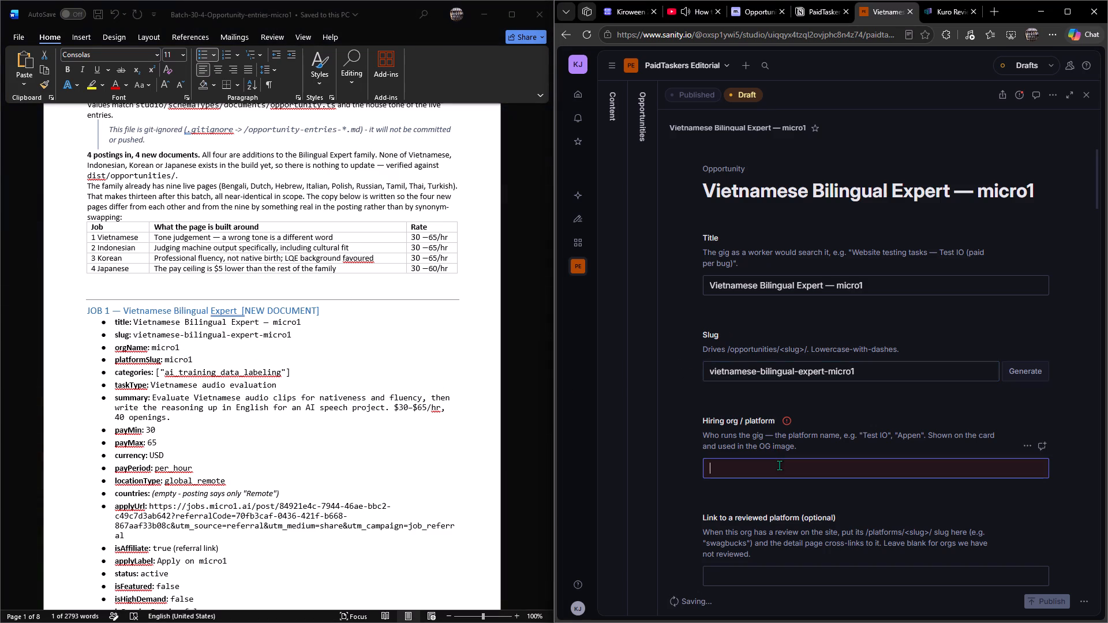
key("ctrl+v")
Fill the optional reviewed platform link with micro1.
scroll(780, 460, "down", 2)
left_click(784, 463)
key("ctrl+v")
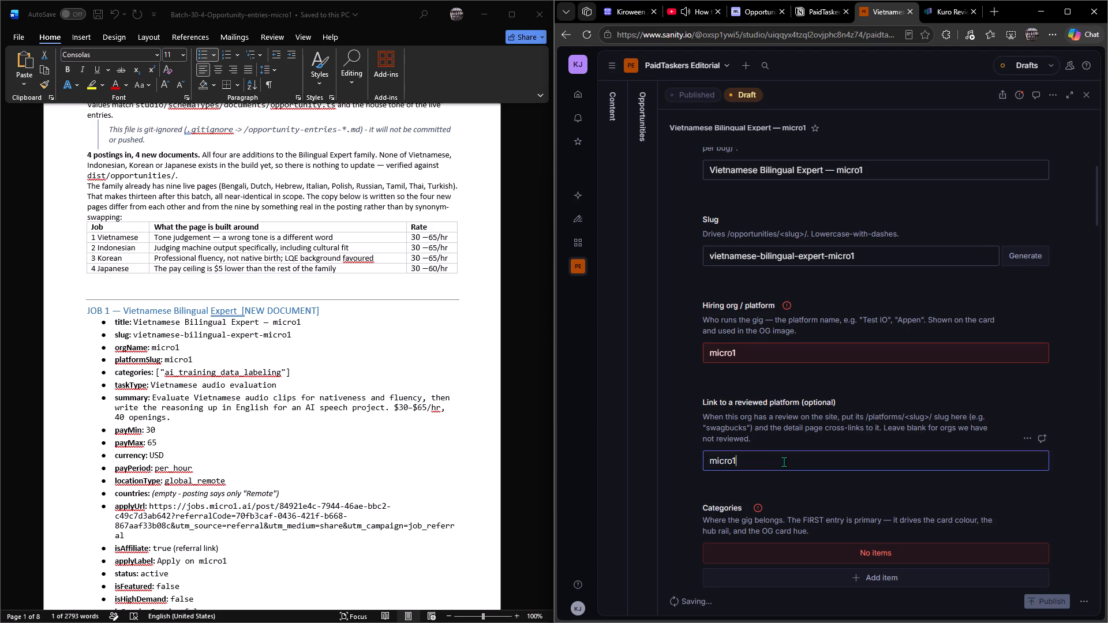
Add a Categories item and set it to AI Training & Data Labeling.
scroll(784, 459, "down", 3)
left_click(837, 403)
left_click(845, 391)
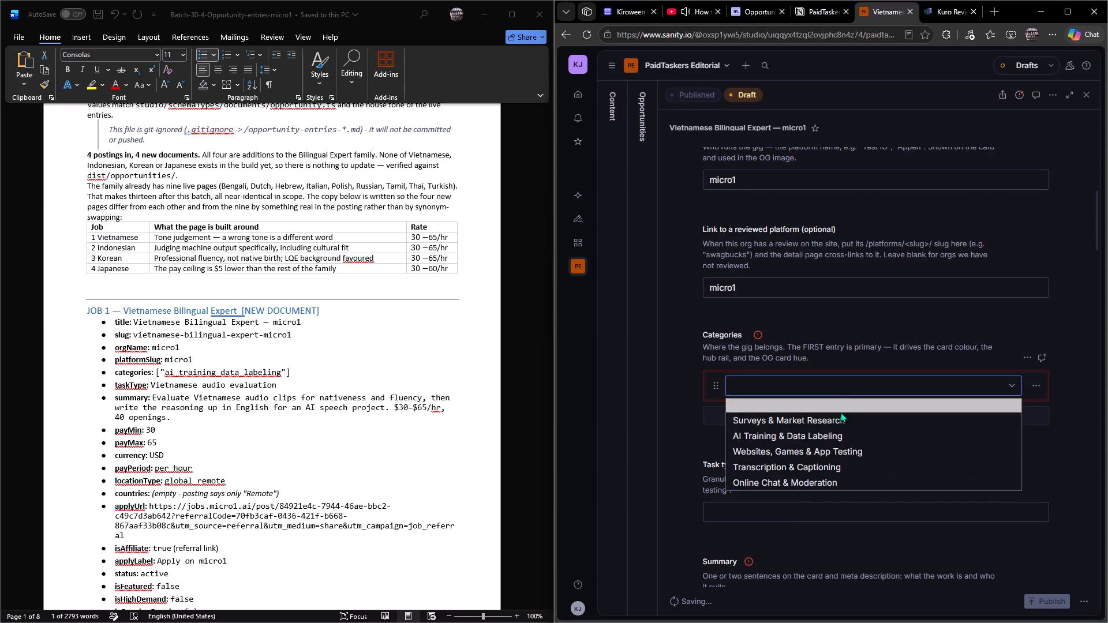
left_click(834, 433)
left_click(679, 325)
Copy the JOB 1 taskType "Vietnamese audio evaluation" into the Task type tag field, without a leading space.
scroll(679, 326, "down", 4)
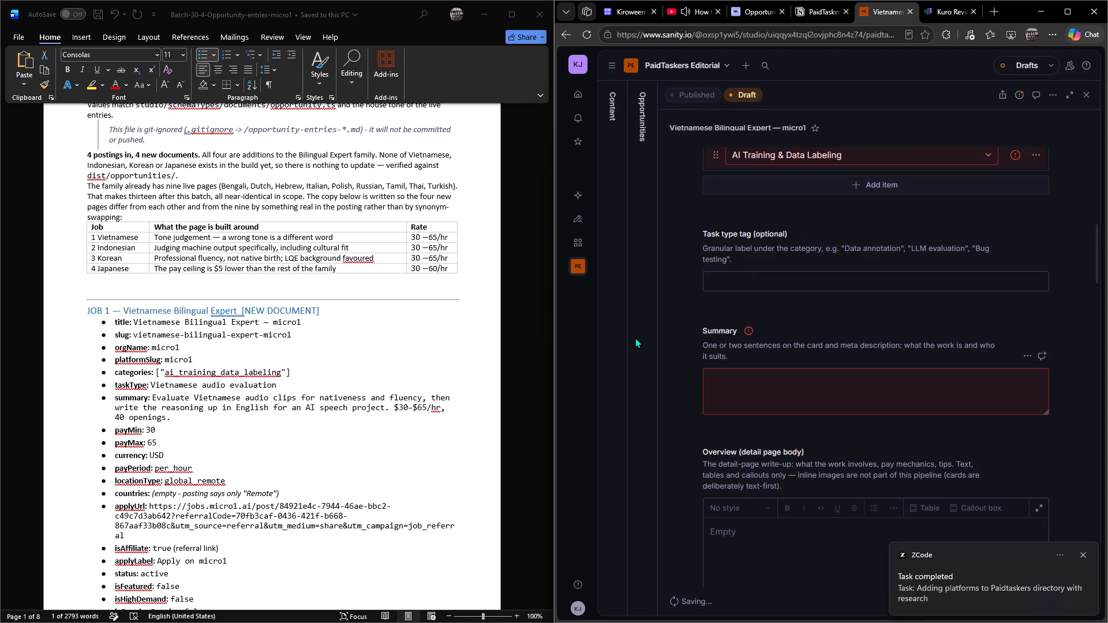
left_click(781, 276)
left_click(216, 408)
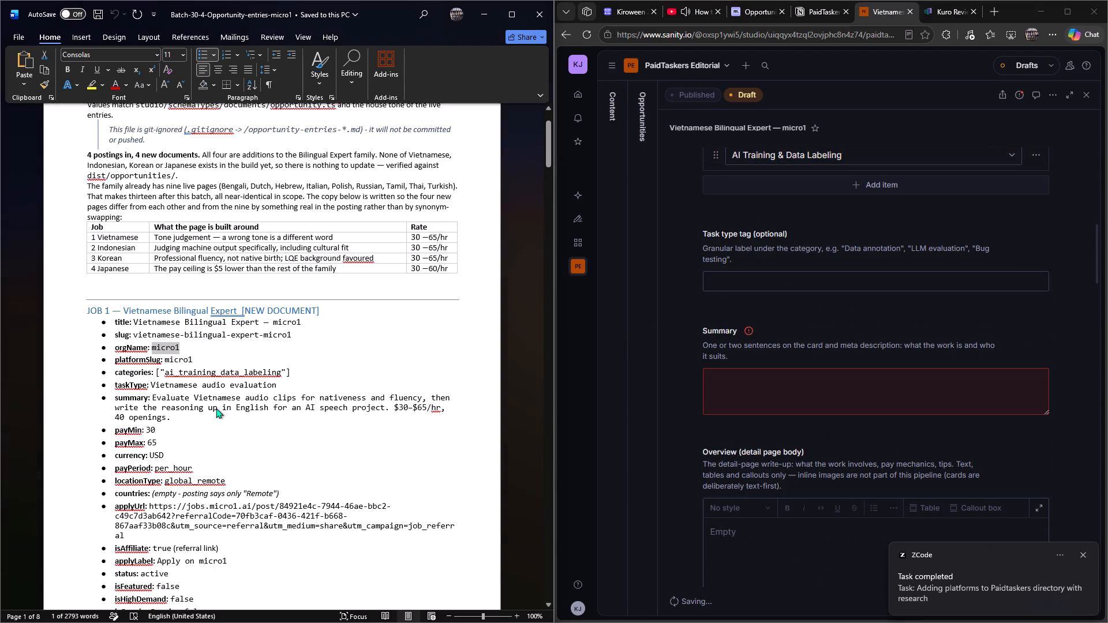
left_click_drag(285, 386, 173, 387)
key("ctrl+c")
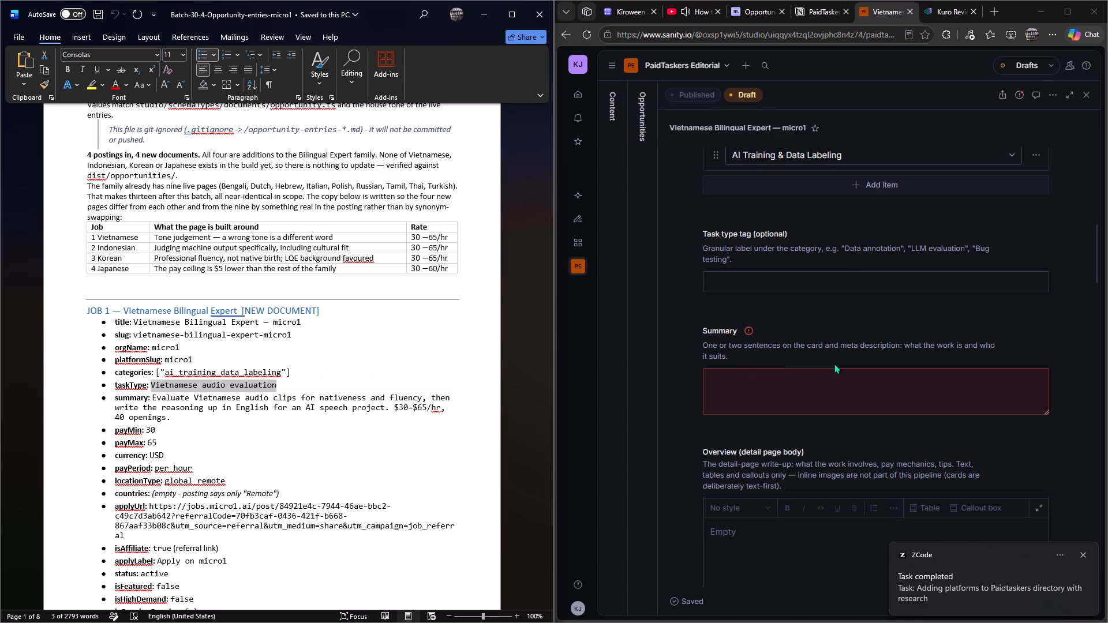
left_click(851, 269)
left_click(851, 280)
key("ctrl+v")
left_click(787, 381)
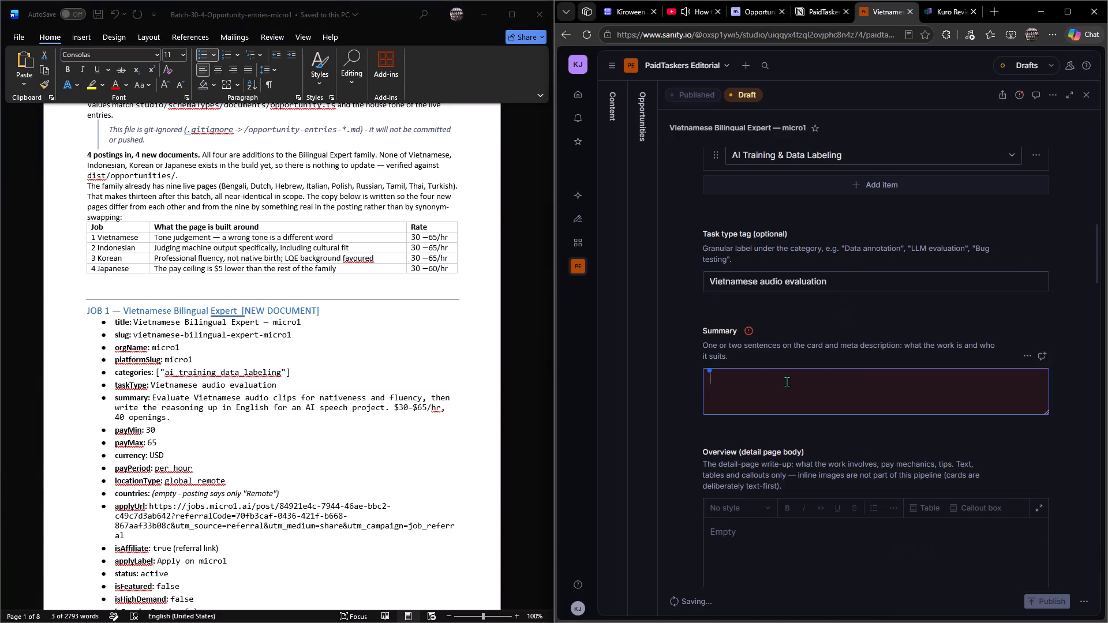
left_click(710, 277)
key("BackSpace")
Copy the full JOB 1 summary about evaluating Vietnamese audio clips from the Word document into the Summary field.
left_click(755, 393)
left_click(373, 384)
left_click_drag(186, 419, 156, 401)
key("ctrl+c")
left_click(853, 407)
key("ctrl+v")
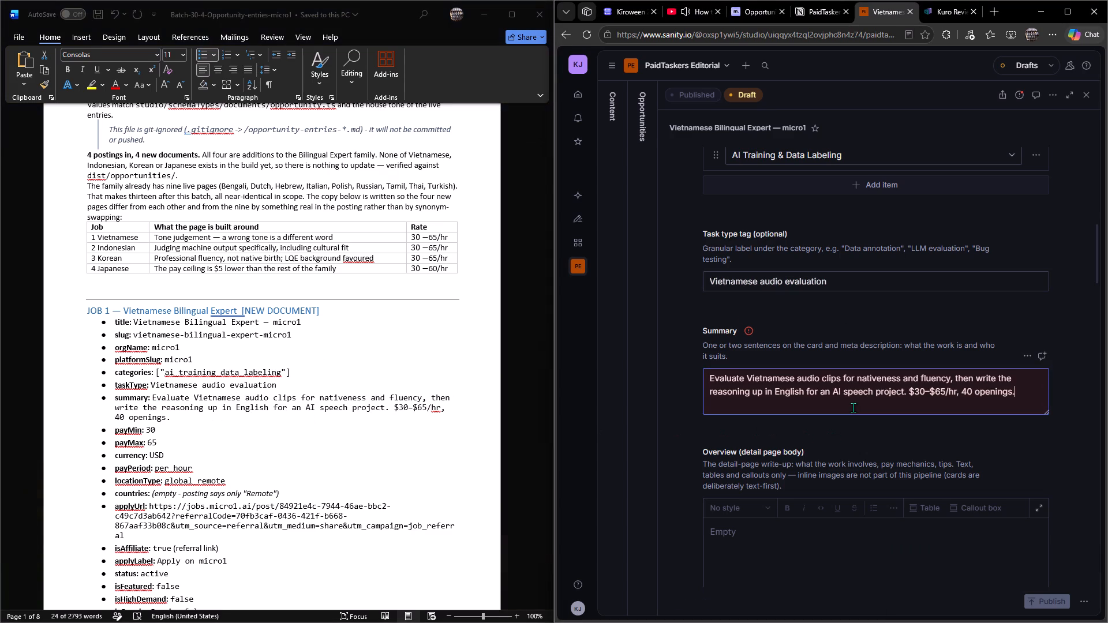
Copy the JOB 1 overview paragraph about micro1 hiring Vietnamese Bilingual Experts from the Word document into the Overview body.
left_click(796, 557)
scroll(730, 453, "down", 4)
scroll(742, 430, "up", 1)
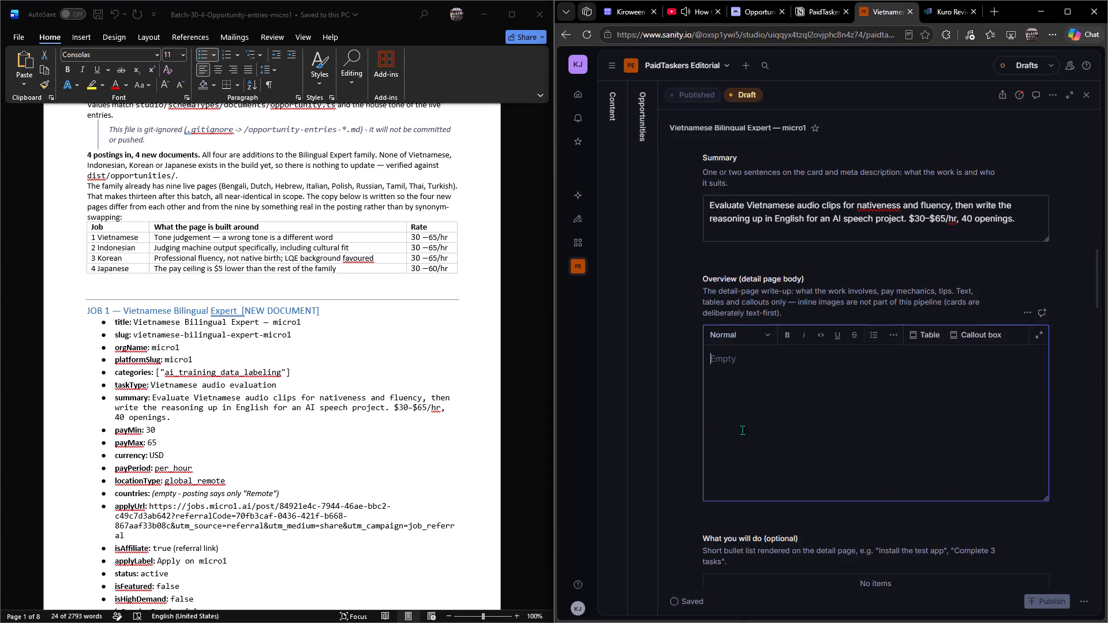
scroll(742, 430, "down", 2)
left_click(308, 437)
scroll(307, 437, "down", 3)
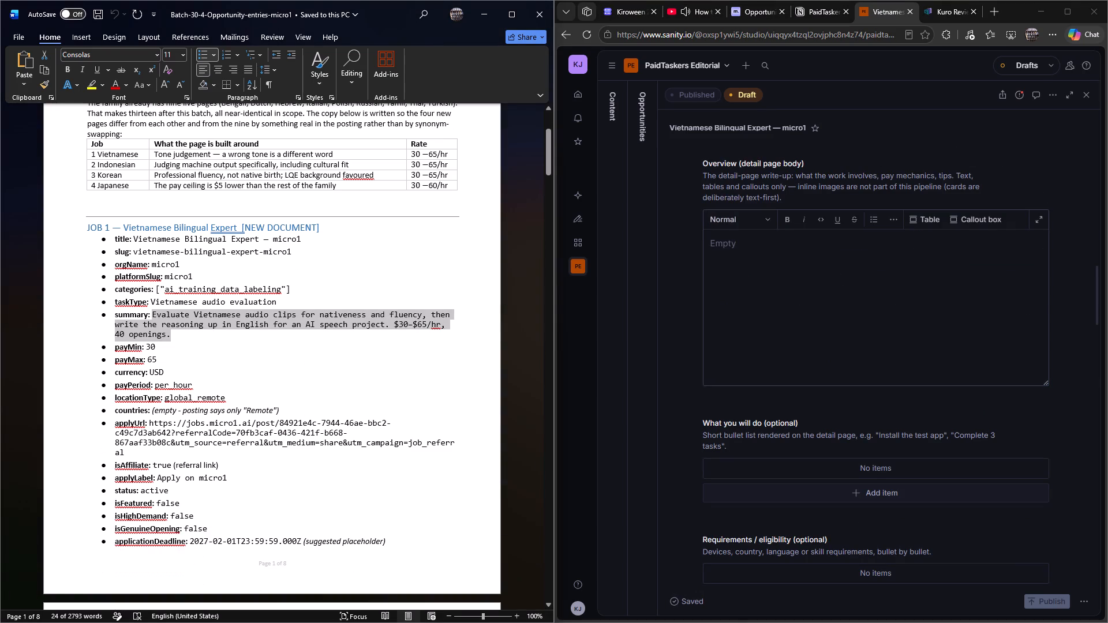
scroll(293, 366, "down", 14)
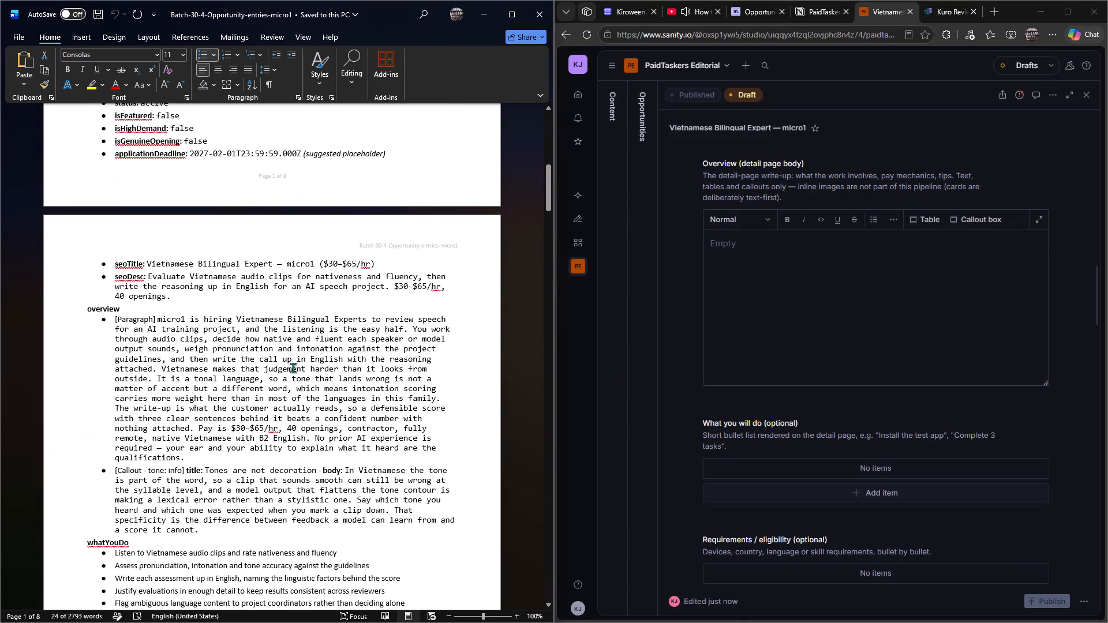
left_click(269, 452)
left_click(260, 398)
left_click_drag(216, 461, 181, 397)
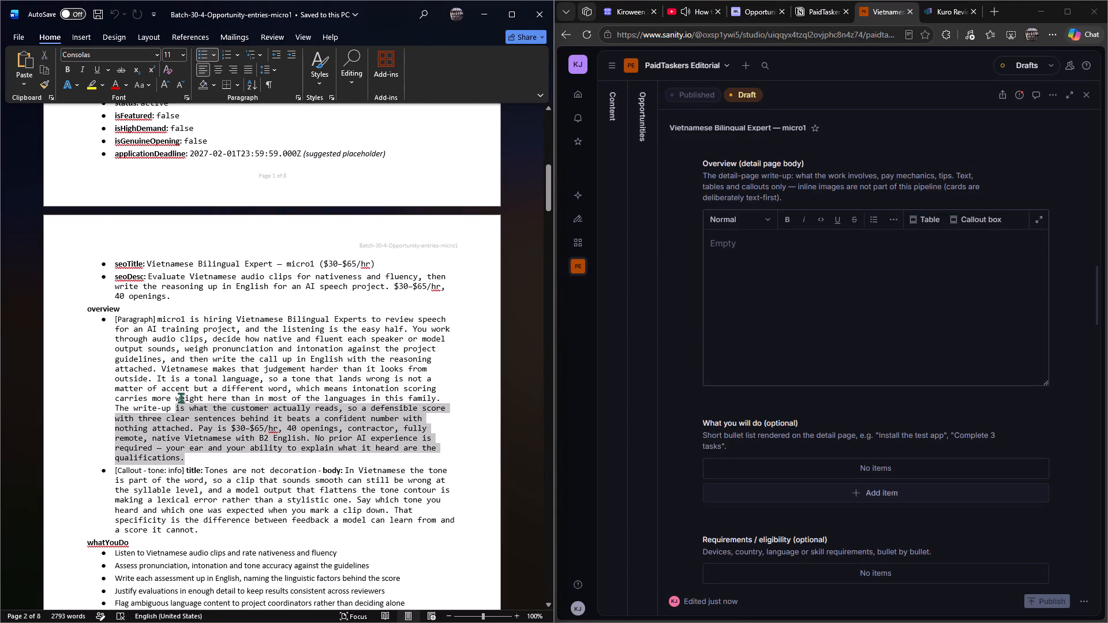
left_click_drag(181, 397, 160, 318)
key("ctrl+c")
left_click(940, 349)
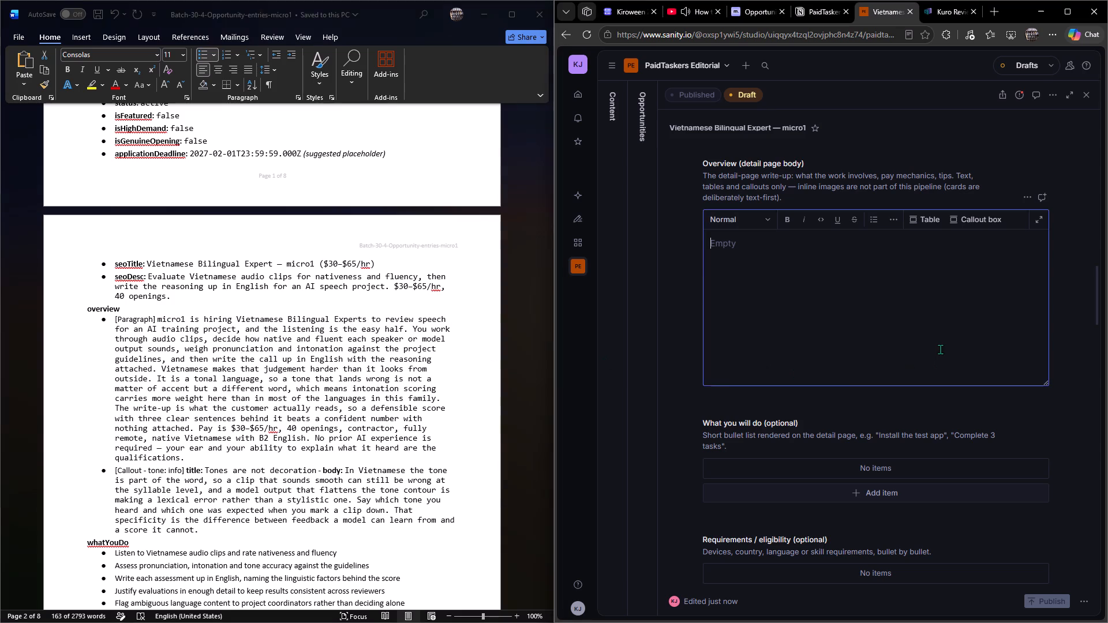
key("ctrl+v")
scroll(814, 332, "up", 4)
scroll(814, 332, "down", 5)
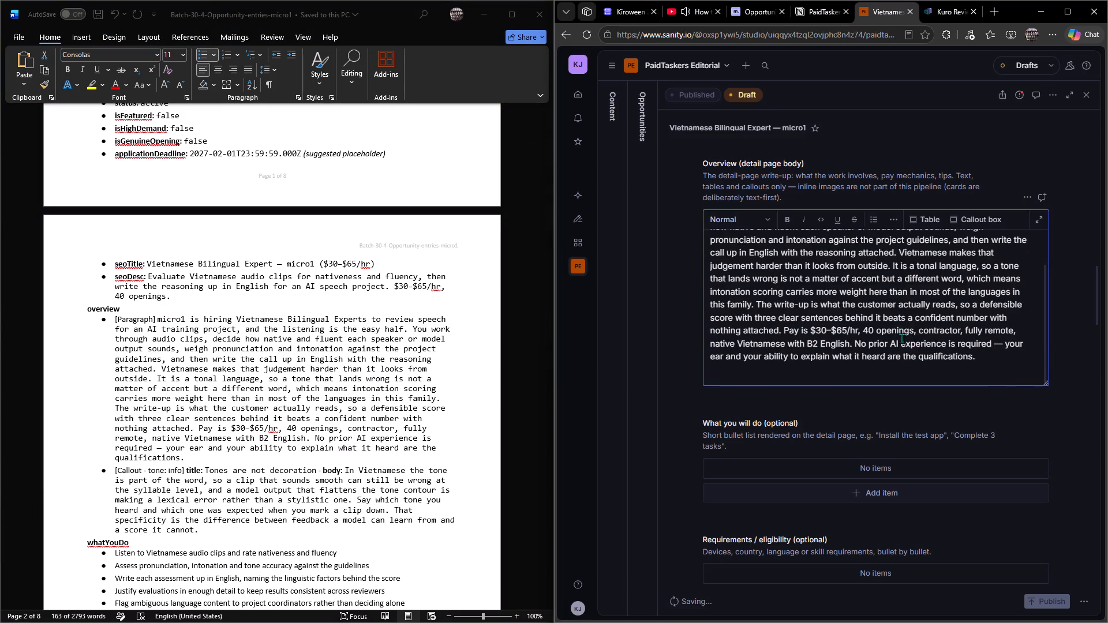
Split the Overview text so "Pay is $30–$65/hr" starts a new paragraph, and add an empty line after the last sentence.
left_click(784, 329)
key("Return")
left_click(906, 376)
key("Return")
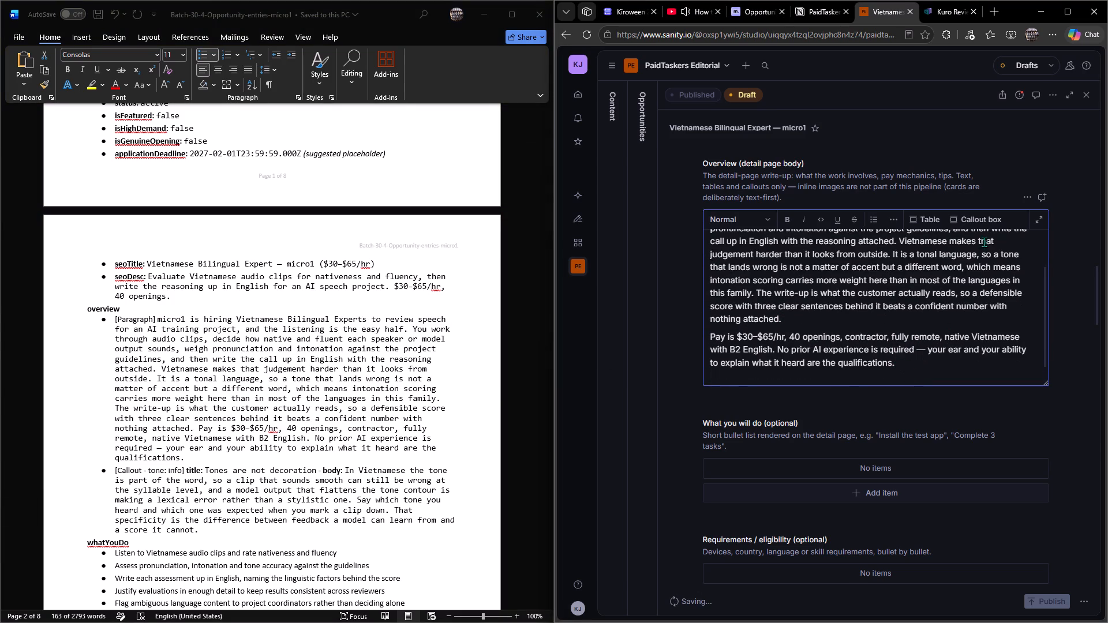
Insert a callout box in the Overview and copy the title "Tones are not decoration" into it from the Word document.
left_click(985, 221)
left_click(332, 339)
scroll(332, 339, "down", 5)
left_click(310, 361)
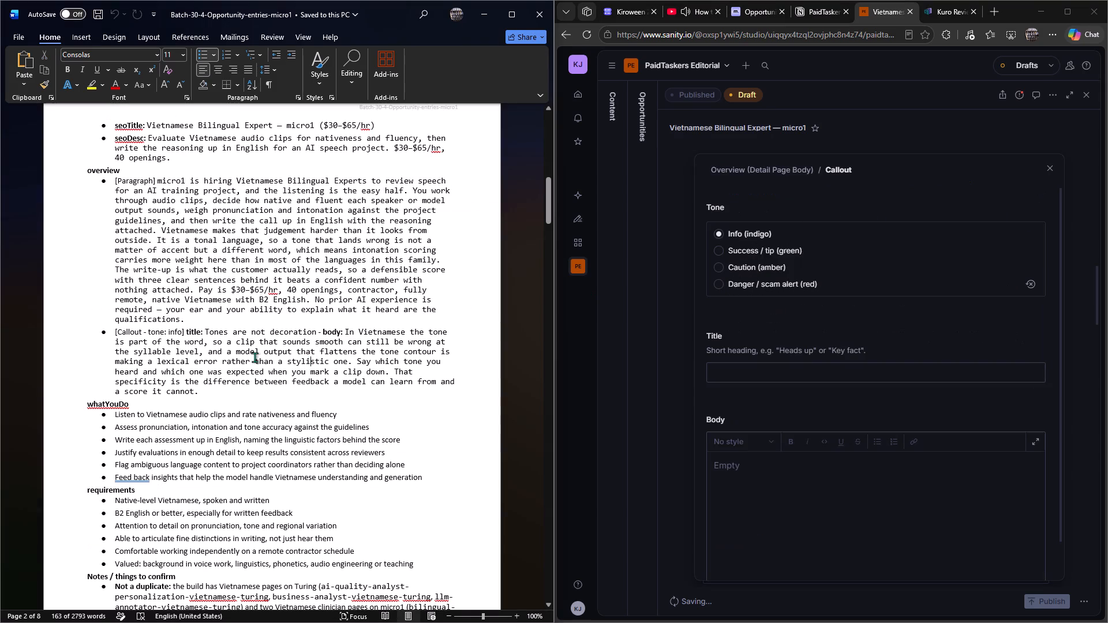
left_click_drag(205, 330, 219, 330)
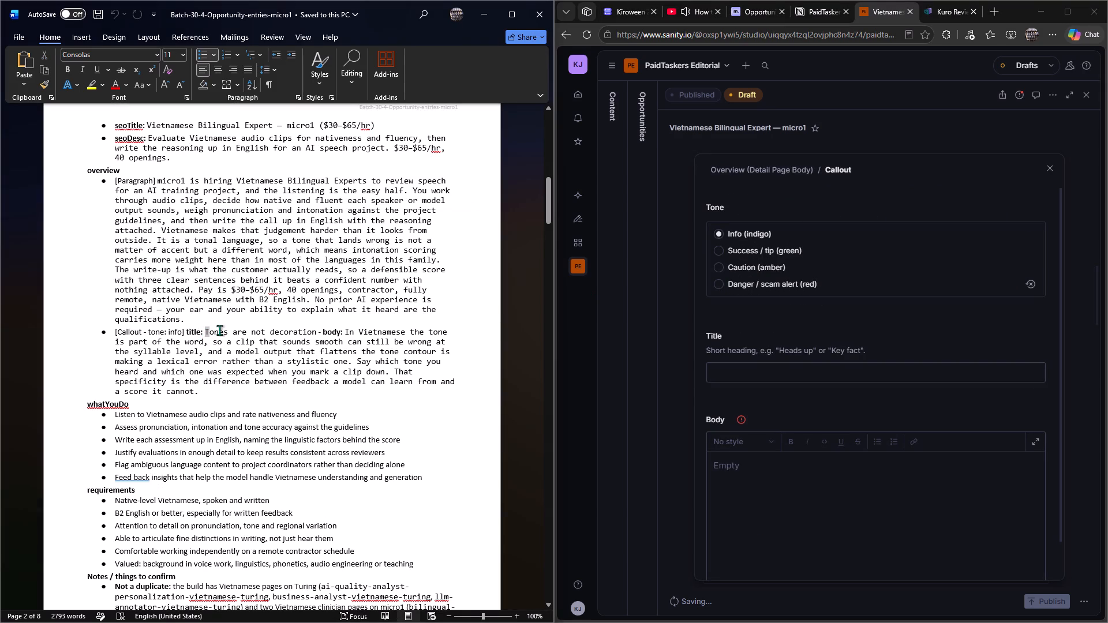
left_click_drag(219, 330, 291, 329)
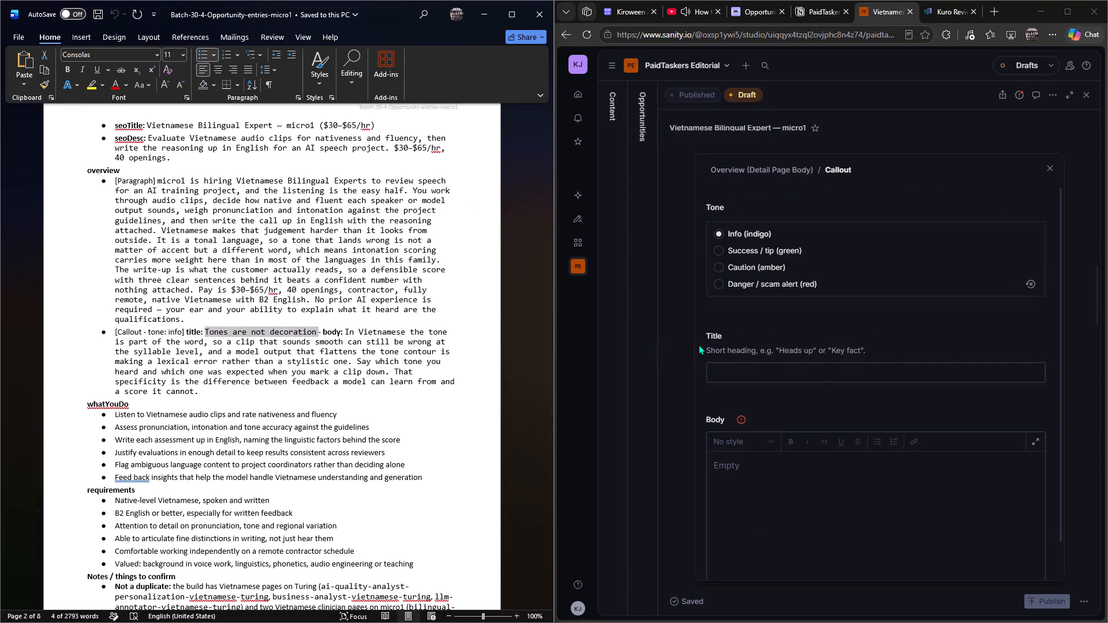
key("ctrl+c")
left_click(820, 381)
key("ctrl+v")
left_click(774, 497)
left_click(294, 348)
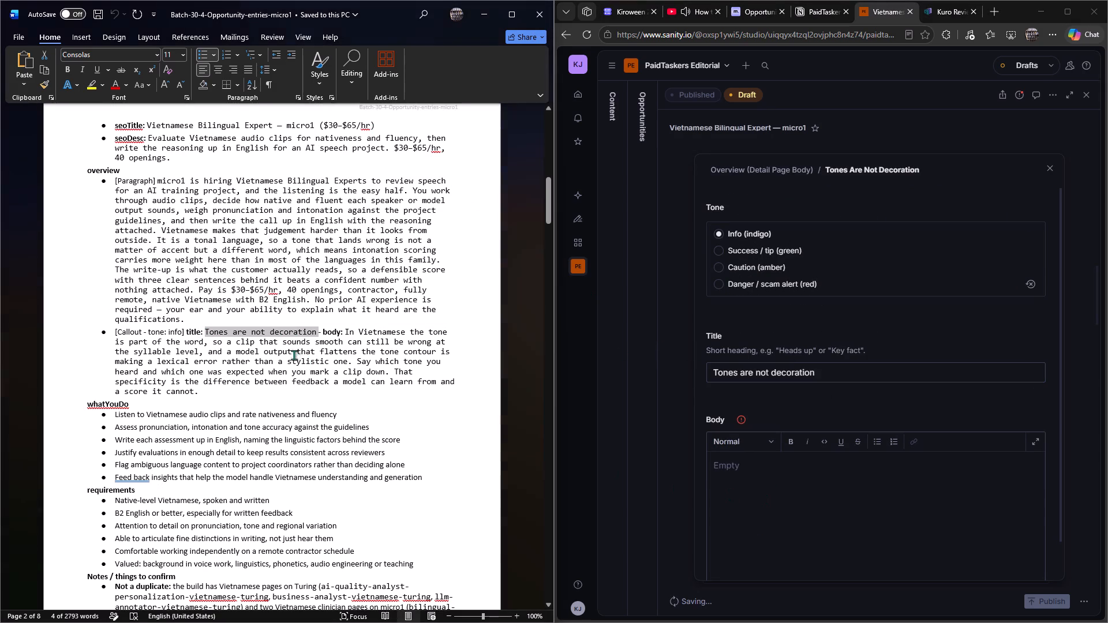
left_click_drag(279, 395, 346, 336)
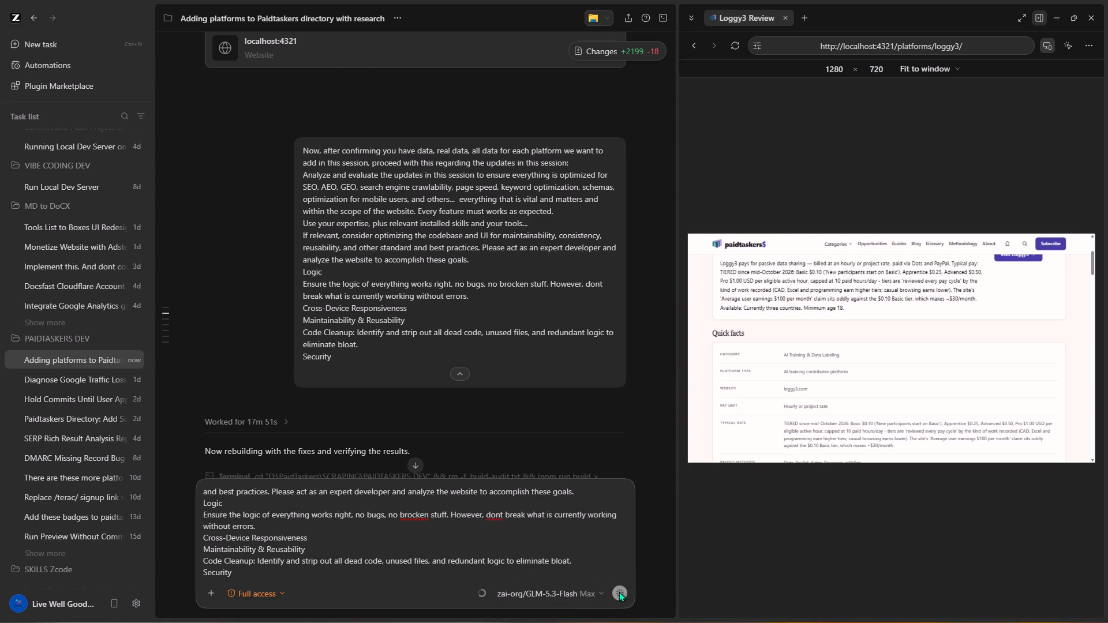
scroll(577, 369, "down", 12)
scroll(577, 369, "up", 3)
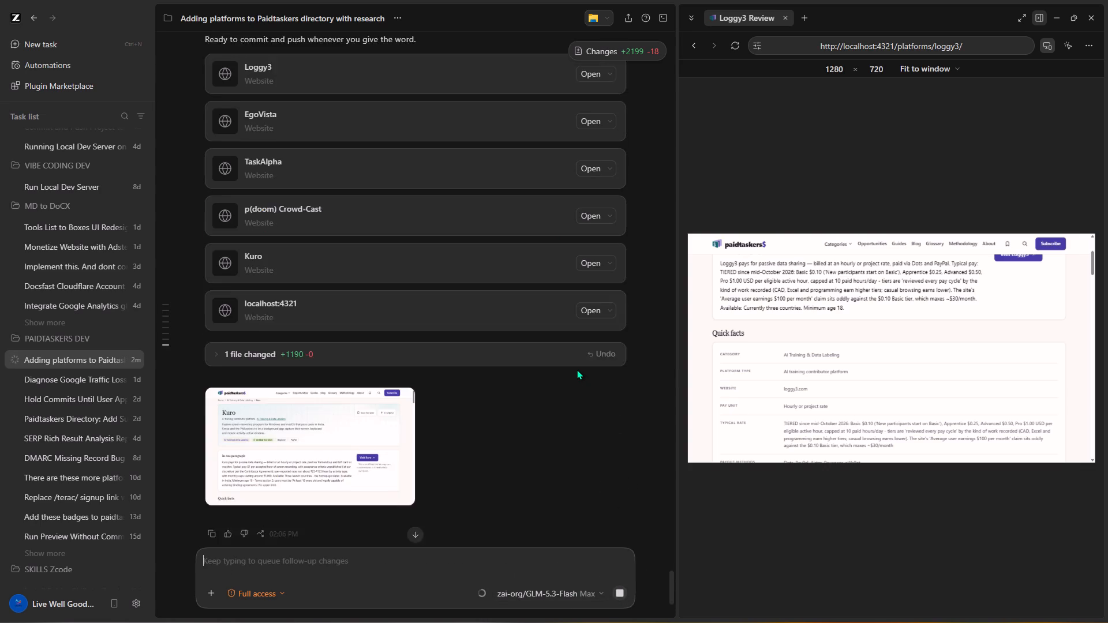
scroll(577, 369, "down", 3)
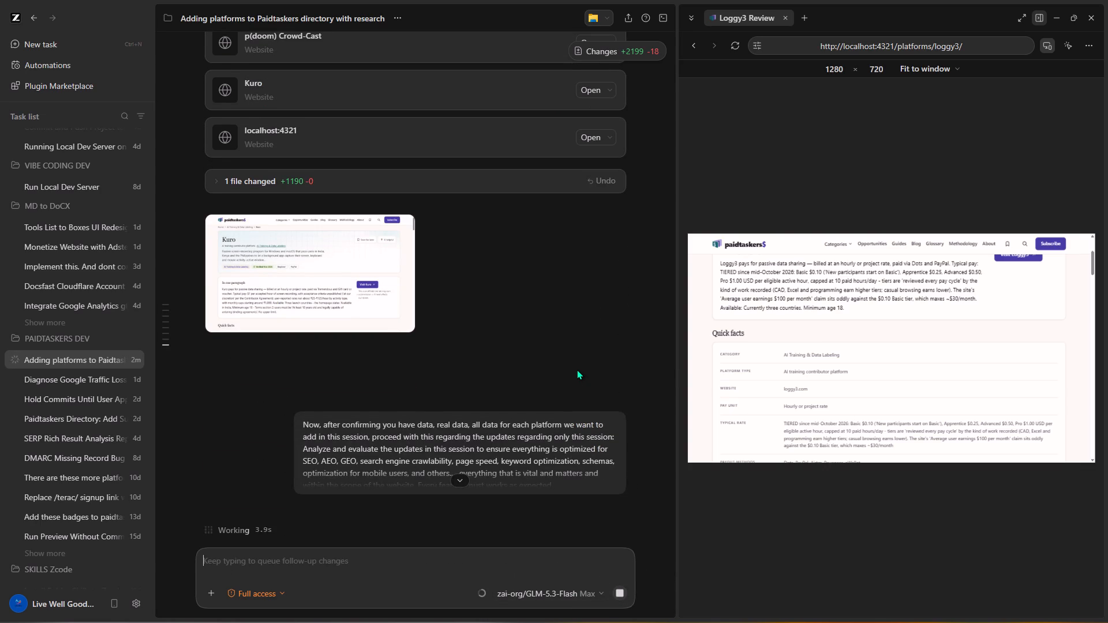
scroll(517, 367, "down", 5)
scroll(517, 367, "up", 1)
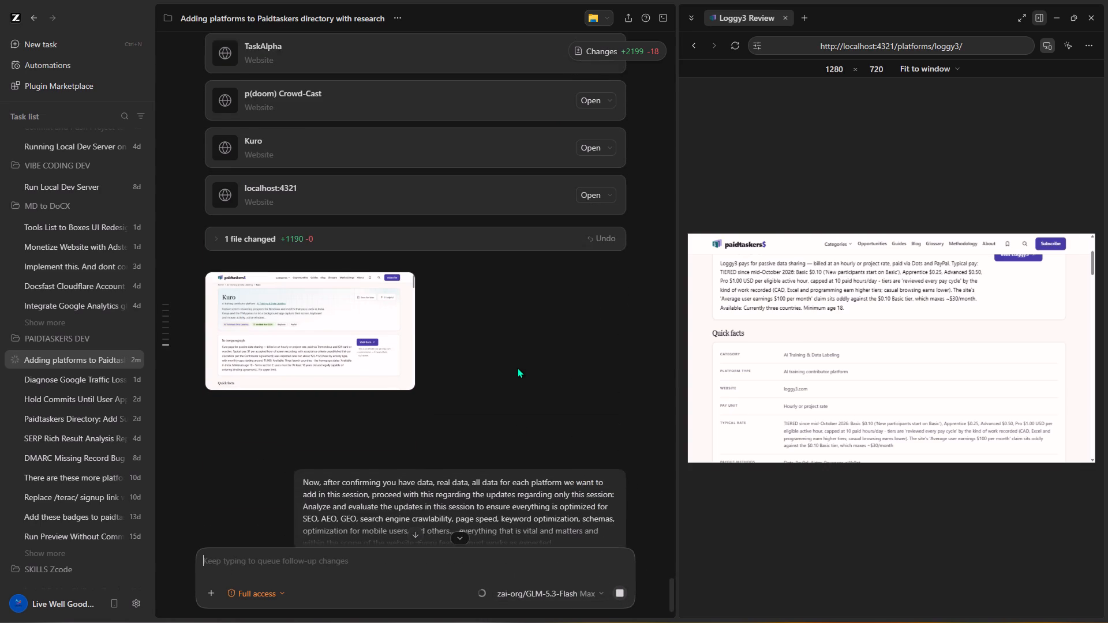
scroll(517, 367, "down", 2)
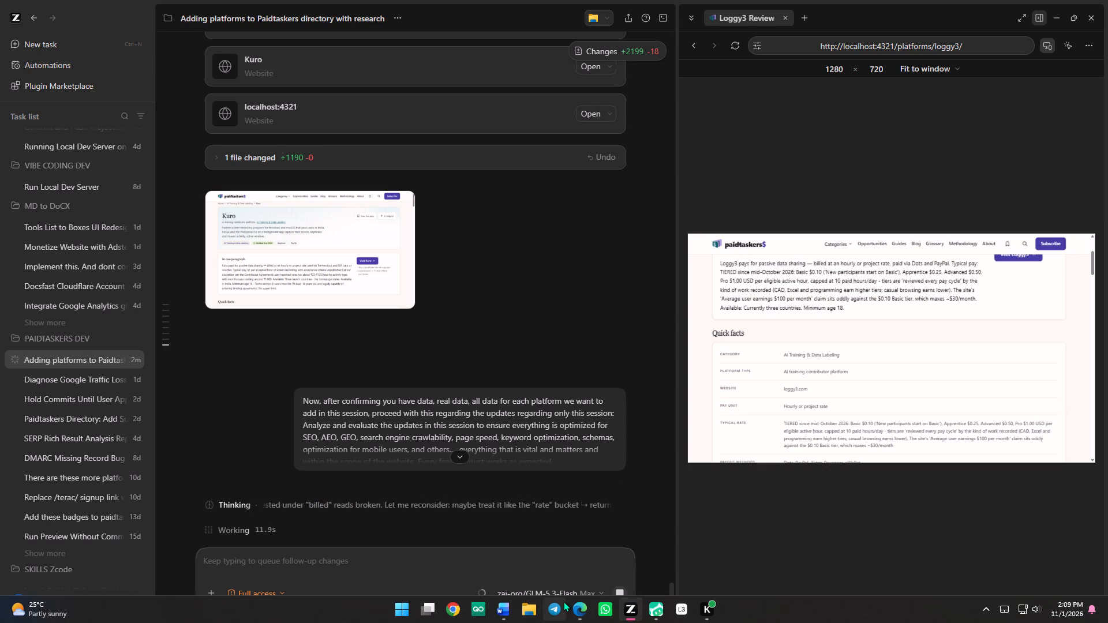
Switch to the Edge draft with the Batch 30 Word document beside it and add an empty item under What you will do.
left_click(581, 613)
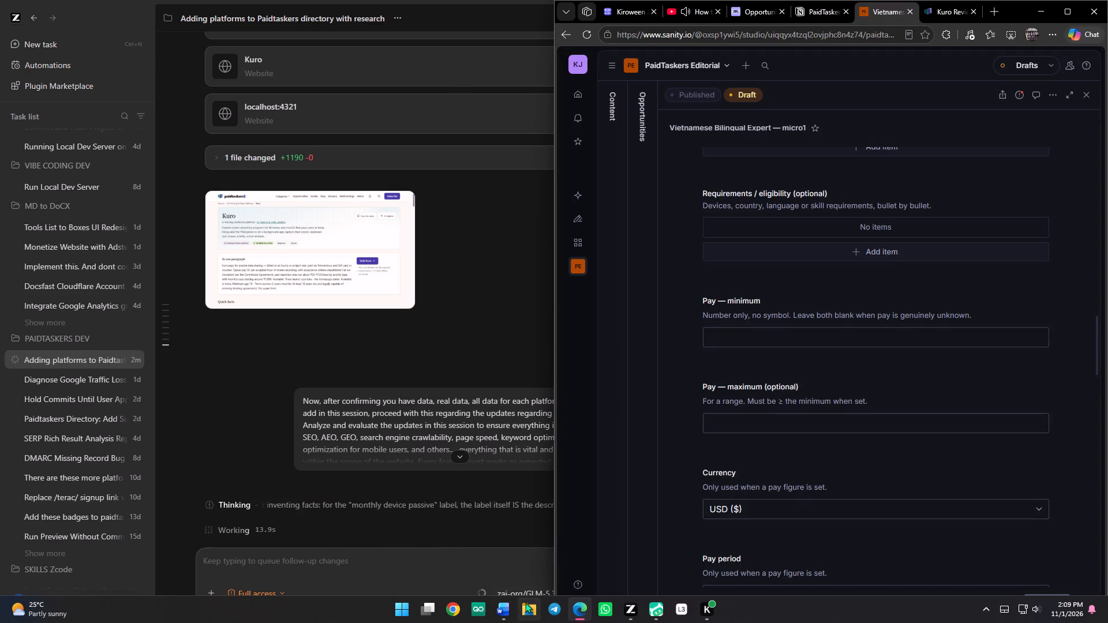
left_click(506, 618)
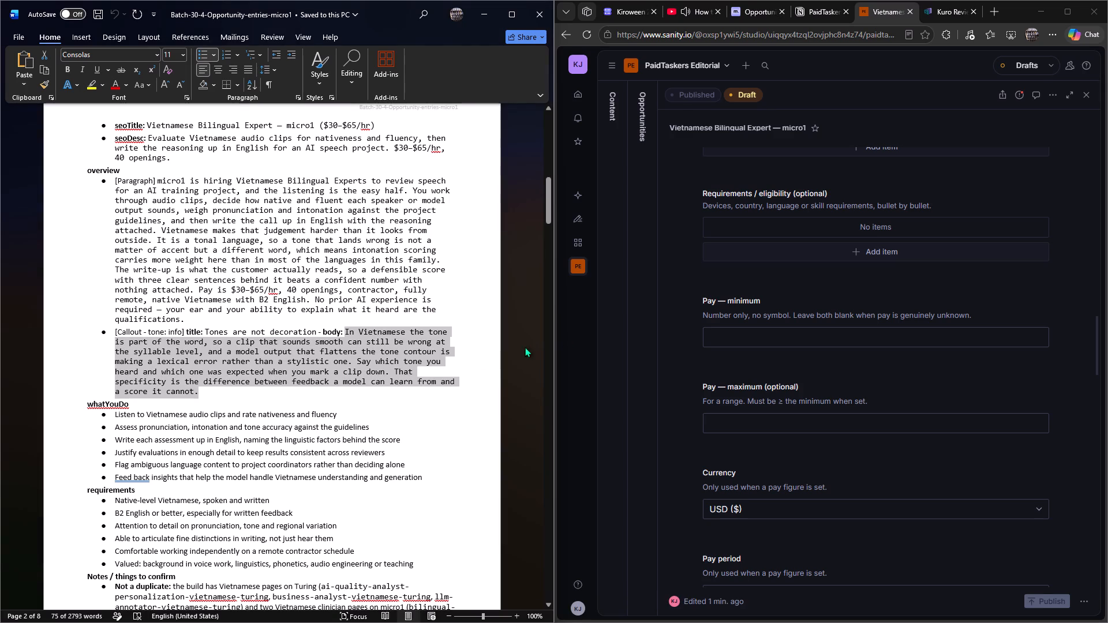
scroll(787, 292, "up", 4)
scroll(787, 292, "down", 2)
left_click(798, 260)
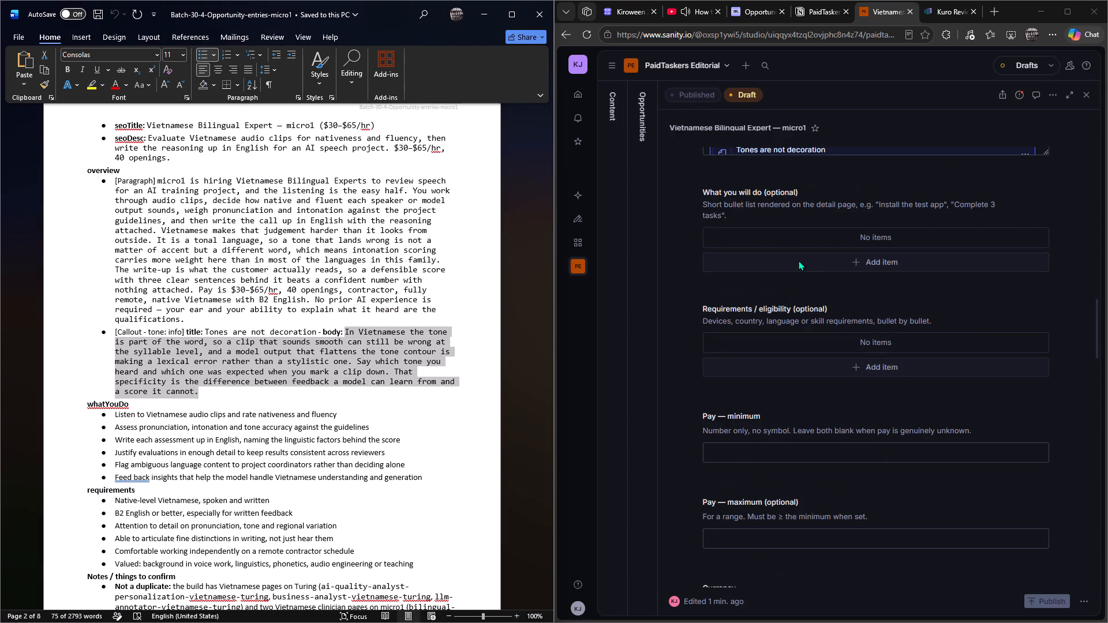
Correct "Feed back" to "Feedback" in the last whatYouDo line of the Word document.
left_click(355, 322)
scroll(355, 322, "down", 4)
left_click(331, 341)
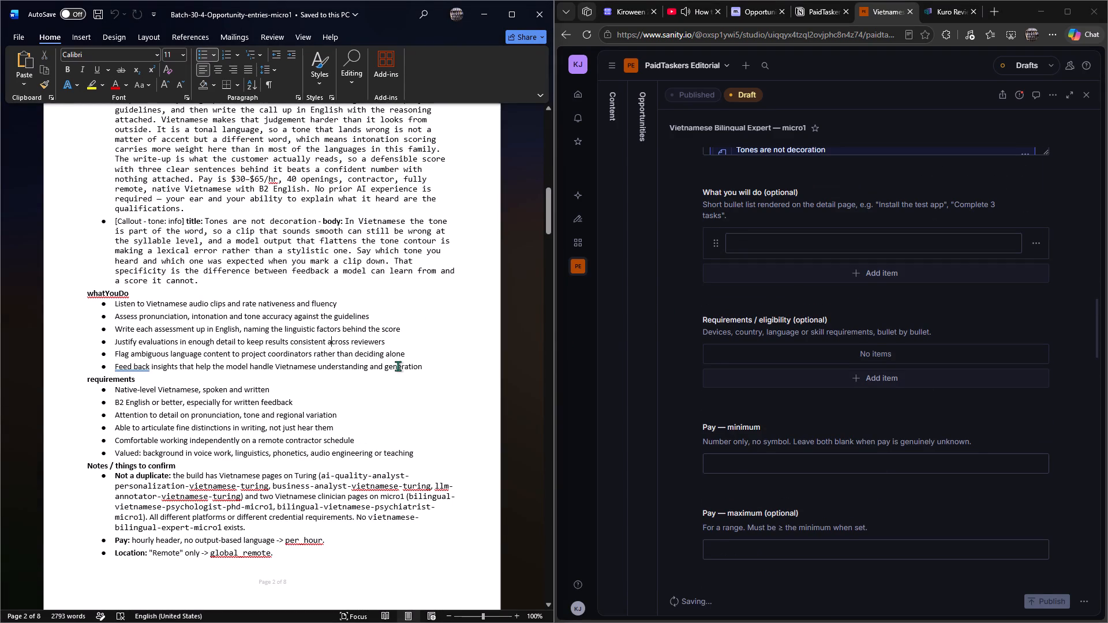
left_click(133, 367)
key("BackSpace")
Remove the bullet formatting from the six whatYouDo lines in the Word document.
left_click(426, 365)
left_click_drag(428, 364, 124, 307)
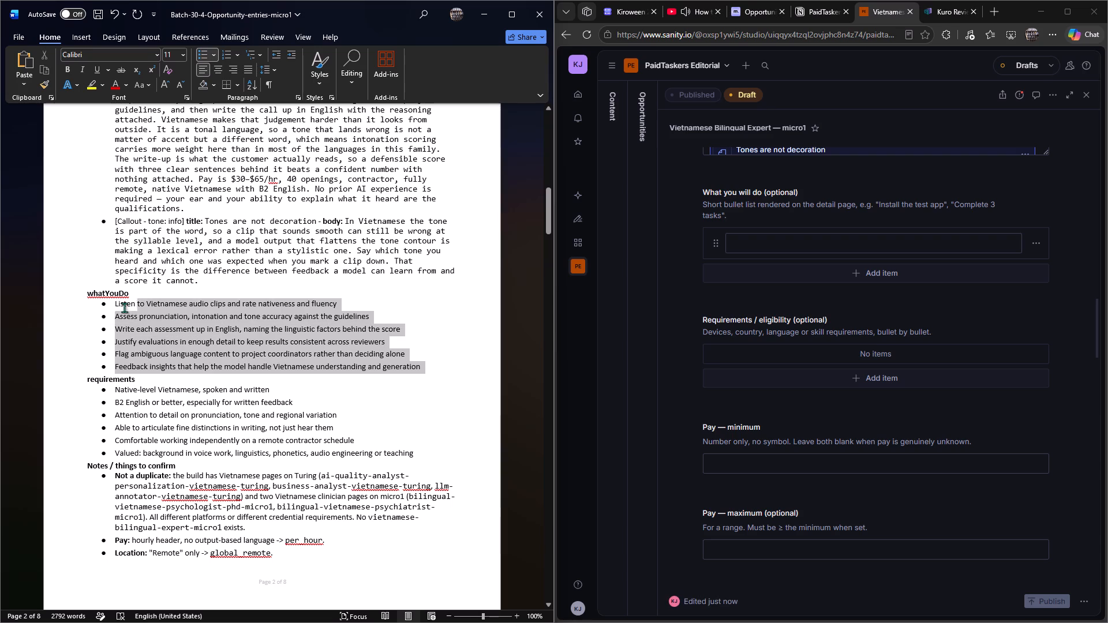
left_click_drag(124, 307, 115, 306)
left_click(199, 52)
left_click(186, 362)
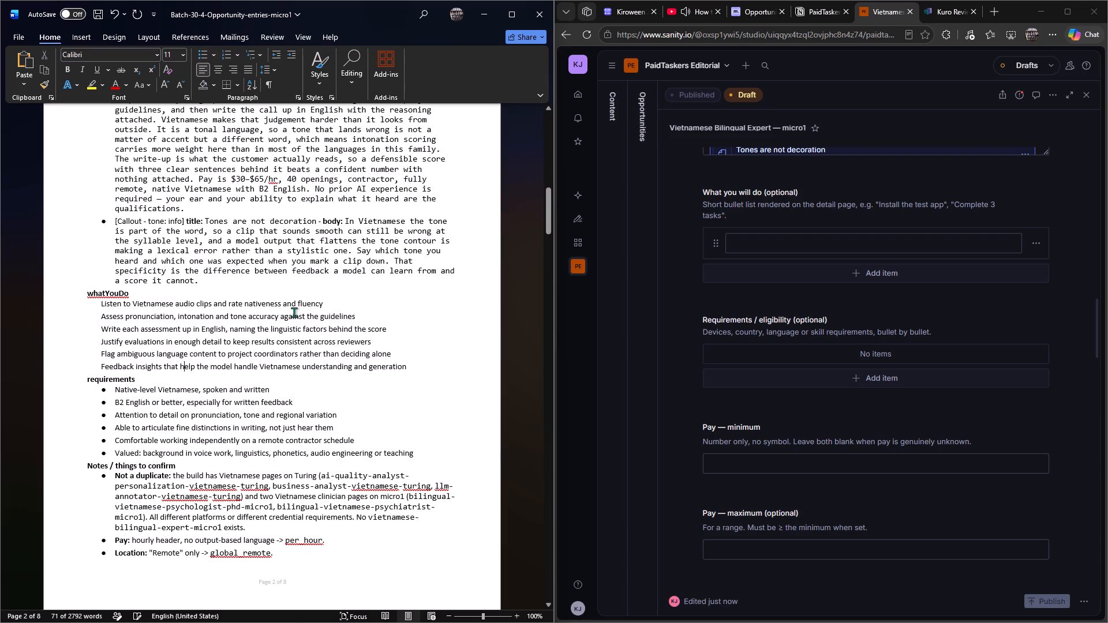
Copy the first two whatYouDo lines, on rating audio clips and assessing pronunciation, into separate What you will do items.
left_click_drag(348, 303, 111, 305)
key("ctrl+c")
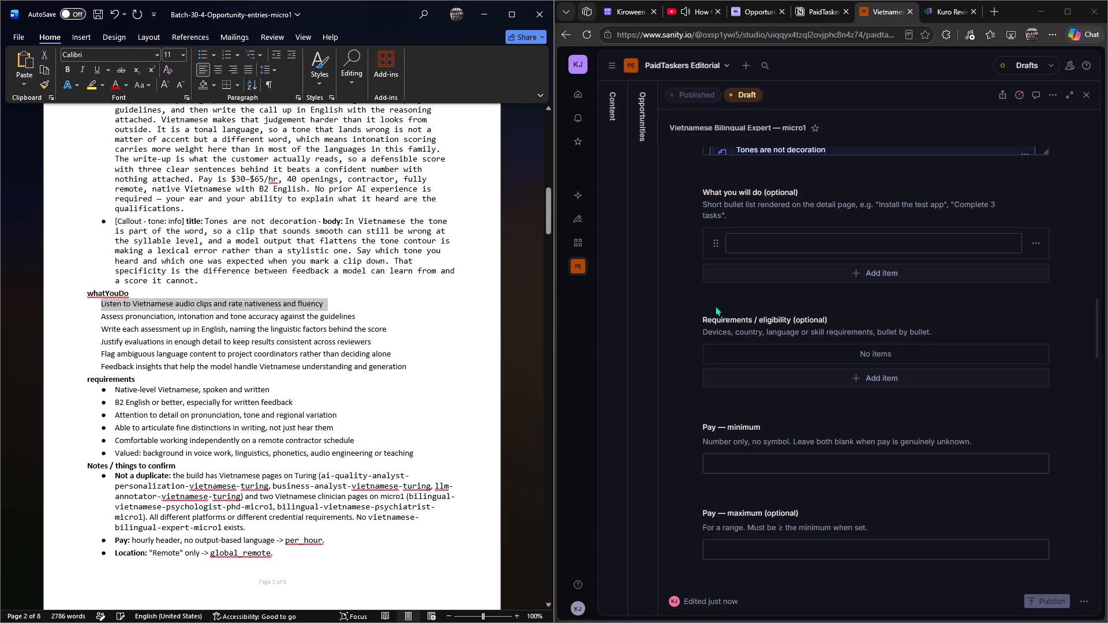
left_click(849, 237)
key("ctrl+v")
left_click(829, 283)
left_click(276, 296)
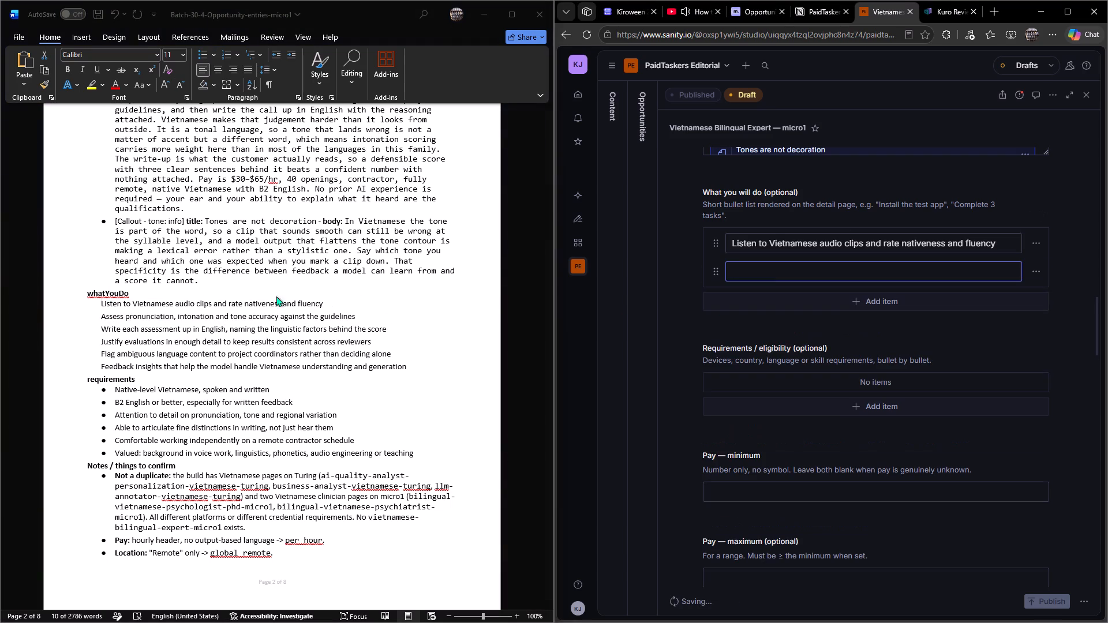
left_click_drag(377, 317, 121, 317)
key("ctrl+c")
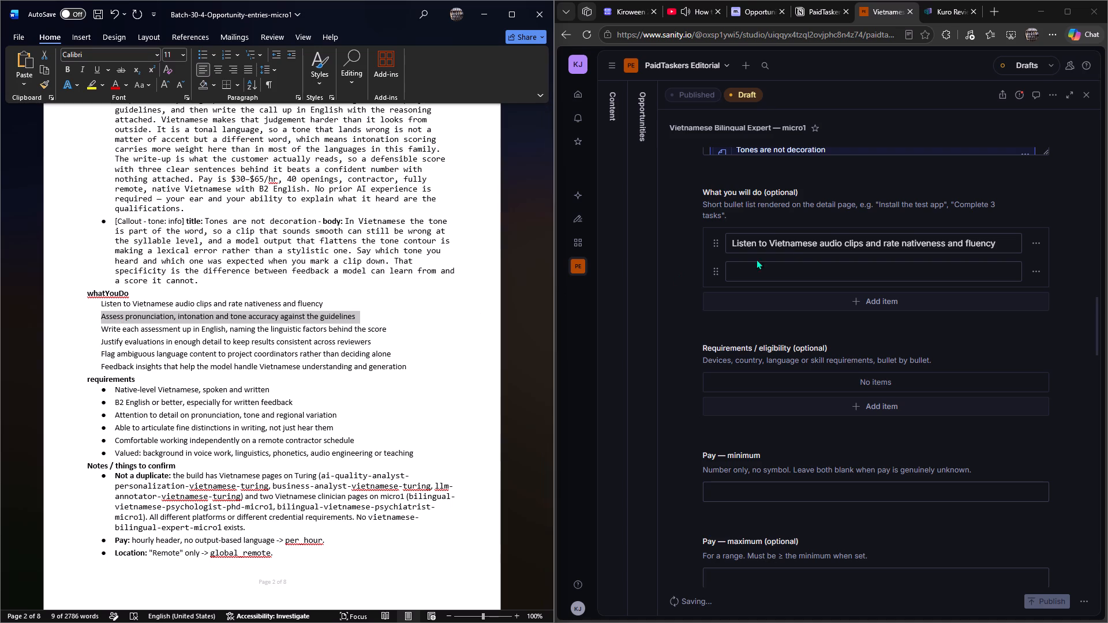
left_click(802, 277)
key("ctrl+v")
Copy the third and fourth whatYouDo lines, on writing assessments in English and justifying evaluations, into new What you will do items.
left_click(794, 307)
left_click(364, 312)
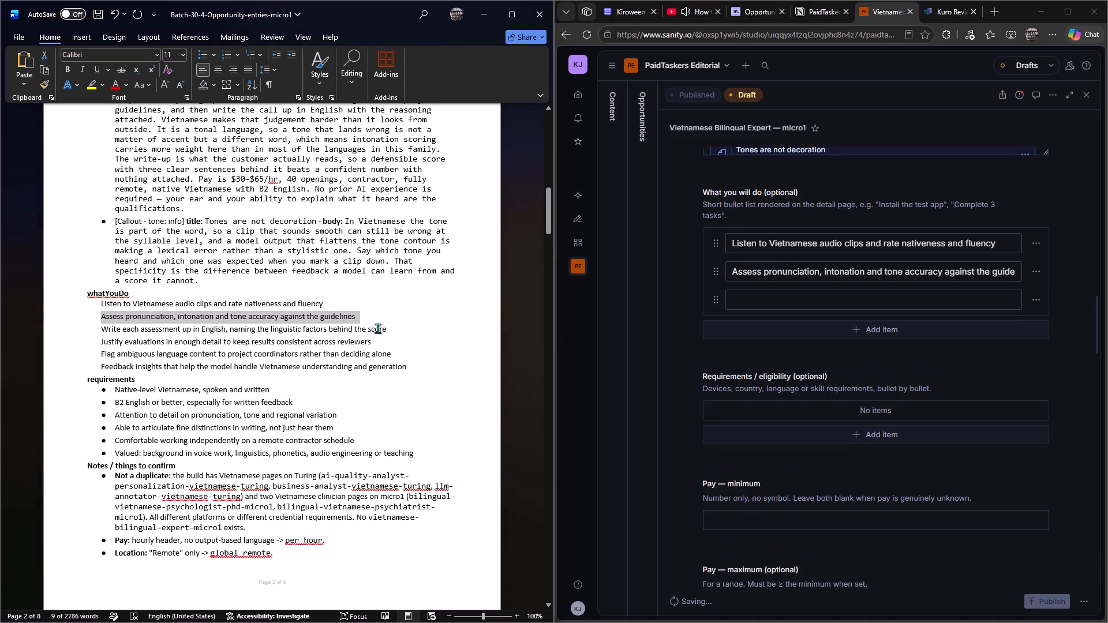
left_click_drag(395, 327, 118, 328)
key("ctrl+c")
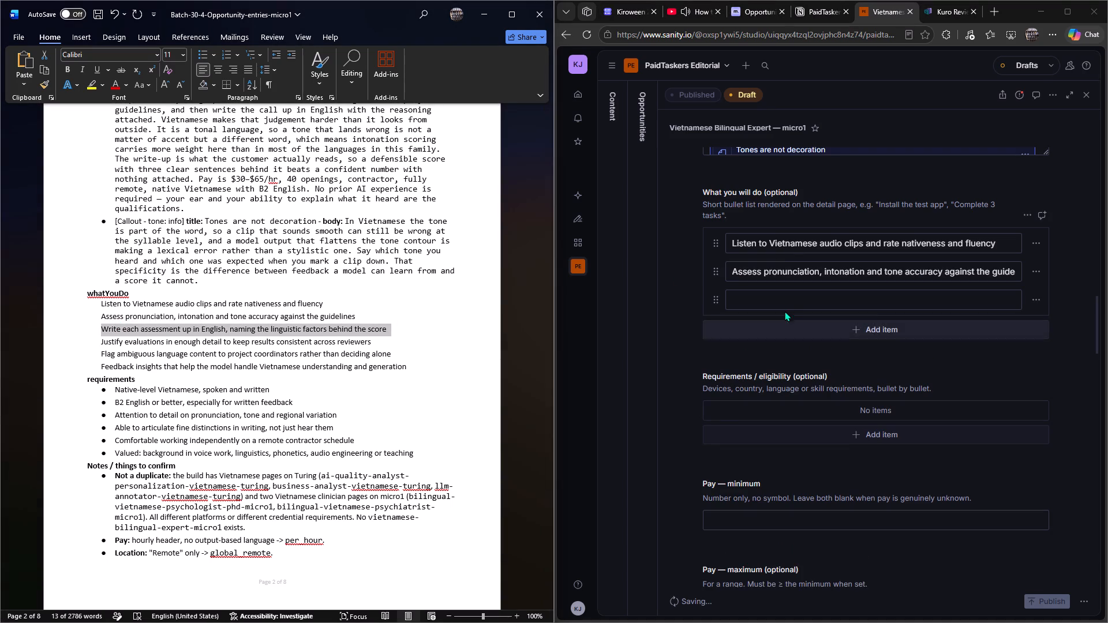
left_click(796, 298)
key("ctrl+v")
left_click(784, 328)
left_click(385, 344)
left_click_drag(385, 341, 379, 343)
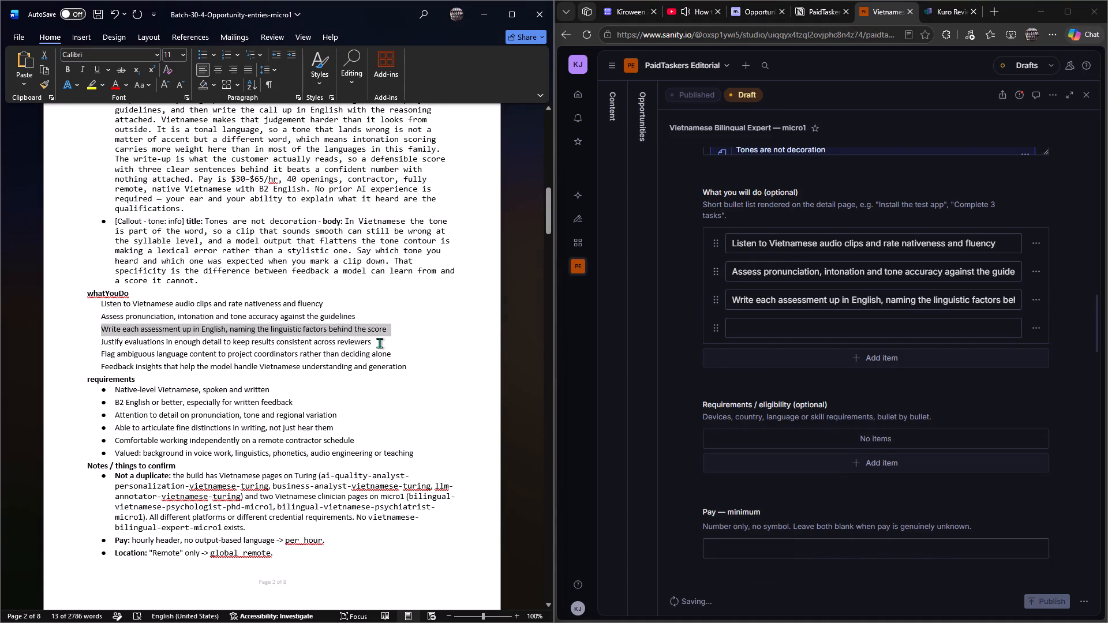
left_click_drag(379, 343, 106, 344)
key("ctrl+c")
left_click(843, 331)
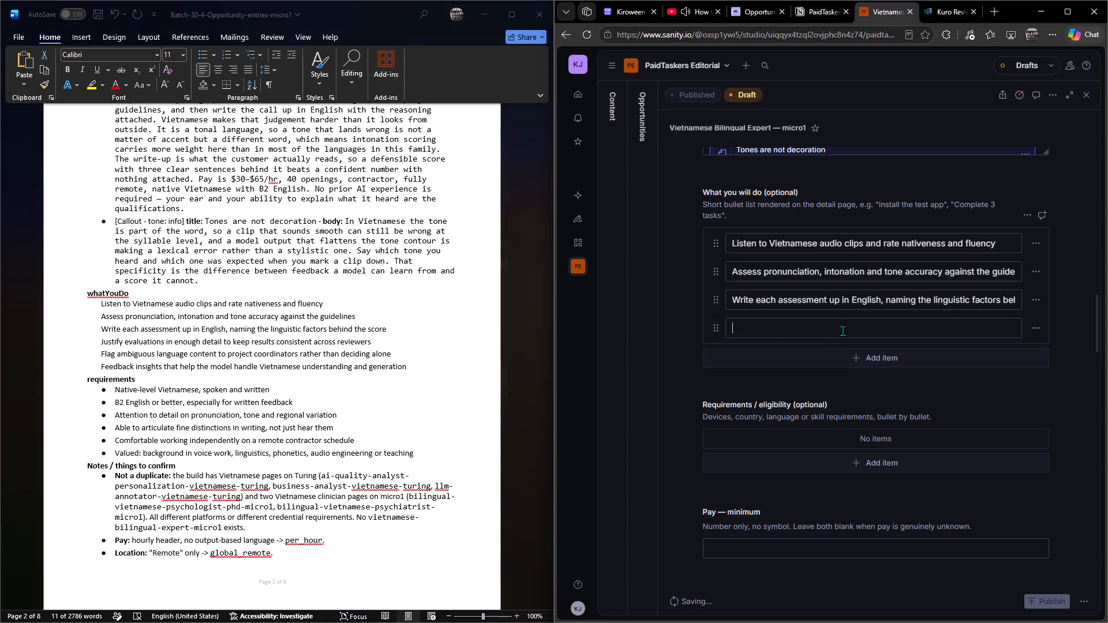
key("ctrl+v")
Copy the fifth and sixth whatYouDo lines, on flagging ambiguous content and feedback insights, into new What you will do items.
left_click(831, 363)
left_click(396, 344)
left_click_drag(402, 348, 330, 352)
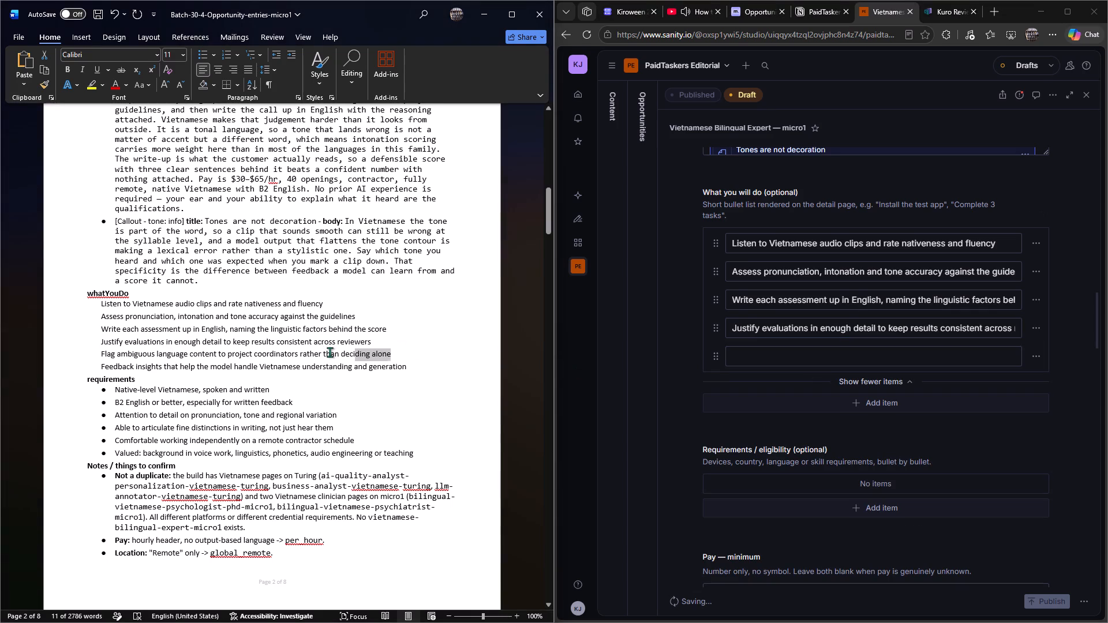
left_click_drag(330, 352, 111, 353)
key("ctrl+c")
left_click(881, 360)
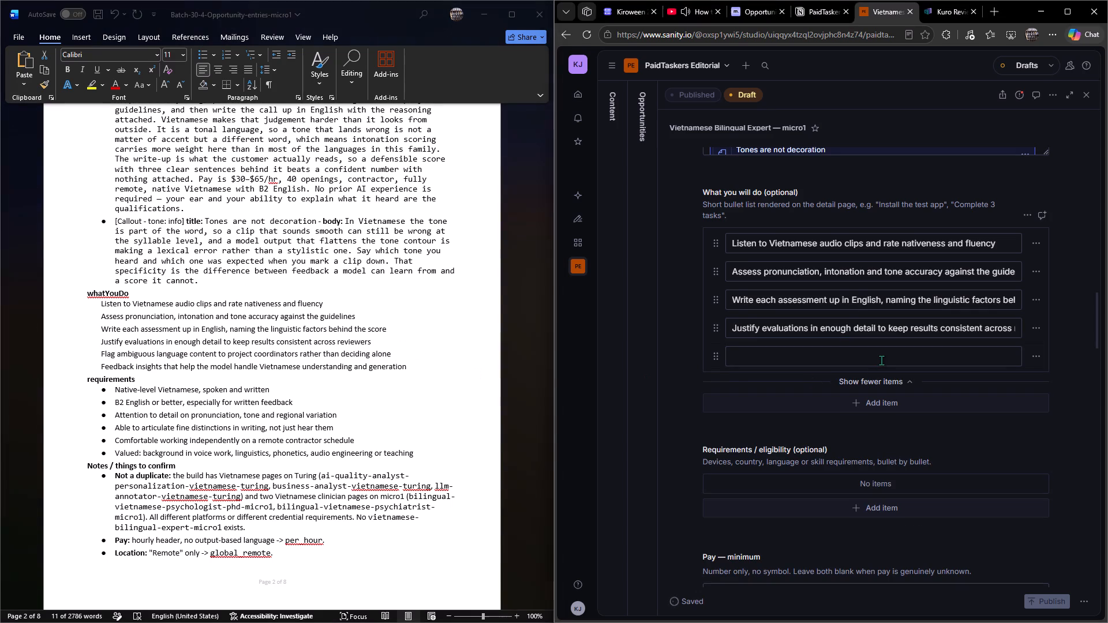
key("ctrl+v")
left_click(852, 406)
left_click(323, 347)
left_click_drag(428, 363, 290, 366)
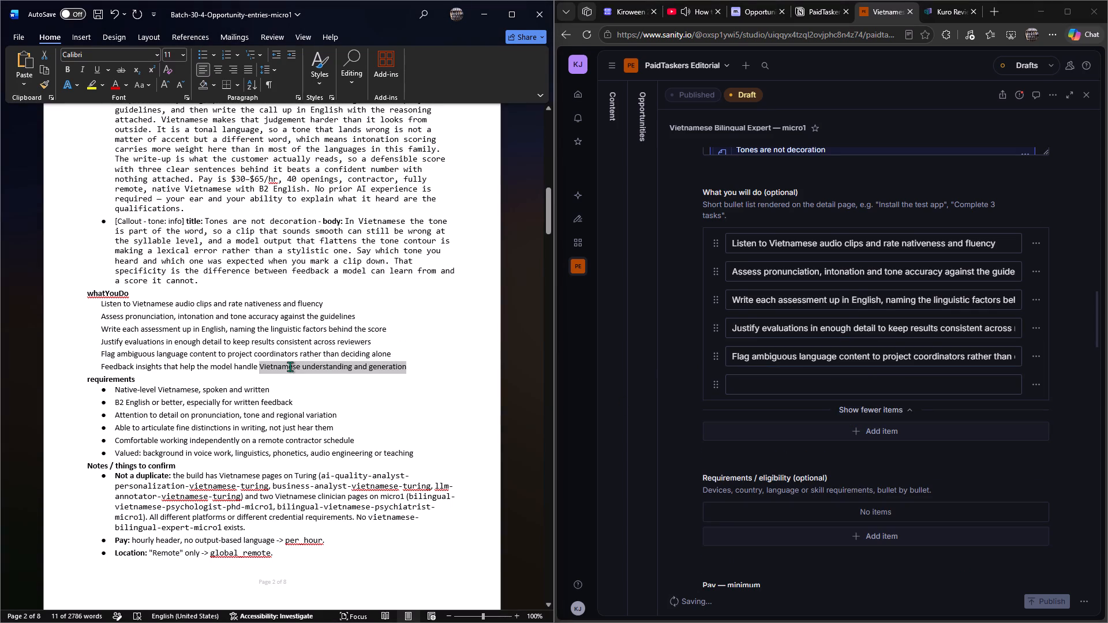
left_click_drag(290, 366, 112, 366)
key("ctrl+c")
left_click(773, 388)
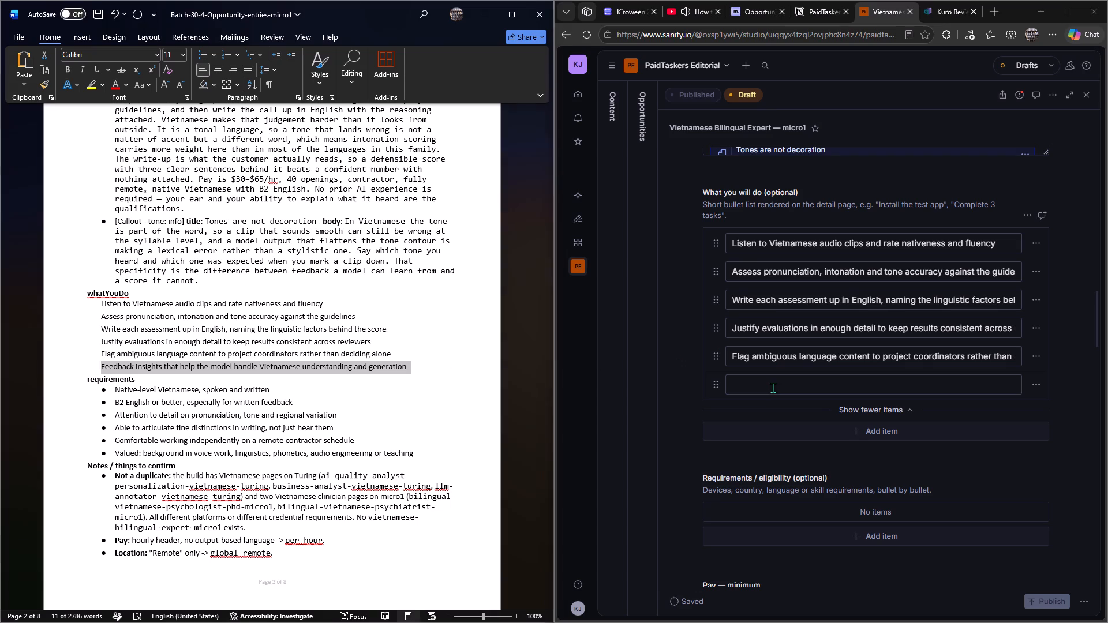
key("ctrl+v")
left_click(680, 344)
Add a blank first item to the Requirements / eligibility list.
scroll(680, 344, "down", 4)
left_click(783, 301)
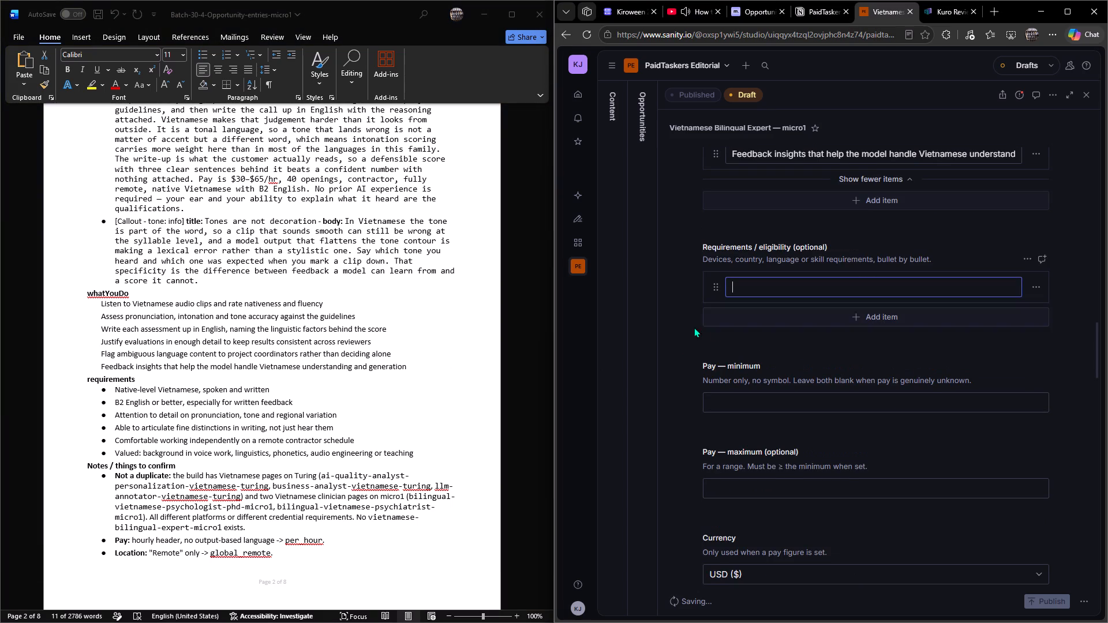
Remove the bullet formatting from the six requirements lines of the Vietnamese job in the Word document.
left_click(324, 327)
scroll(324, 327, "down", 5)
left_click(334, 313)
left_click_drag(444, 314, 158, 264)
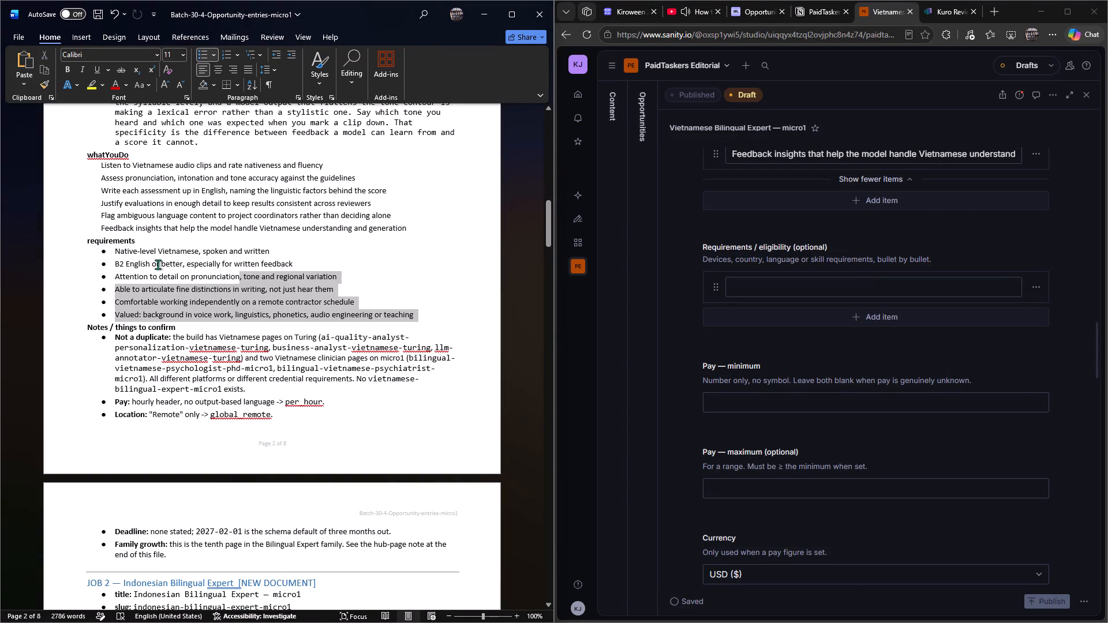
left_click_drag(158, 264, 103, 246)
left_click(196, 55)
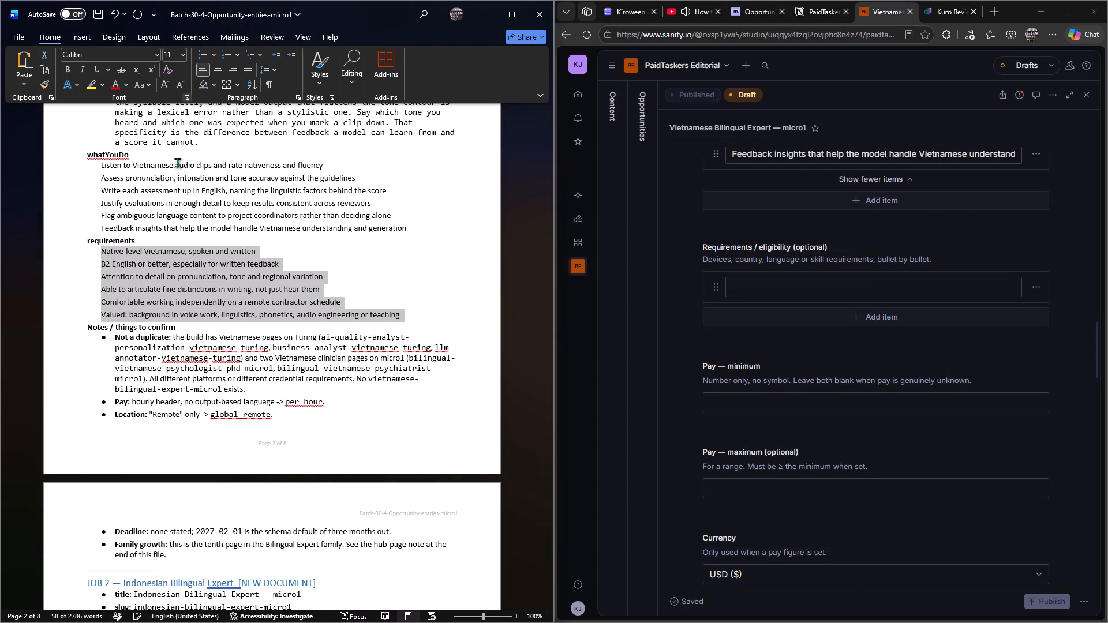
Copy the first two requirements lines, on native-level Vietnamese and B2 English, into separate Requirements / eligibility items.
left_click(167, 227)
left_click_drag(263, 250, 95, 249)
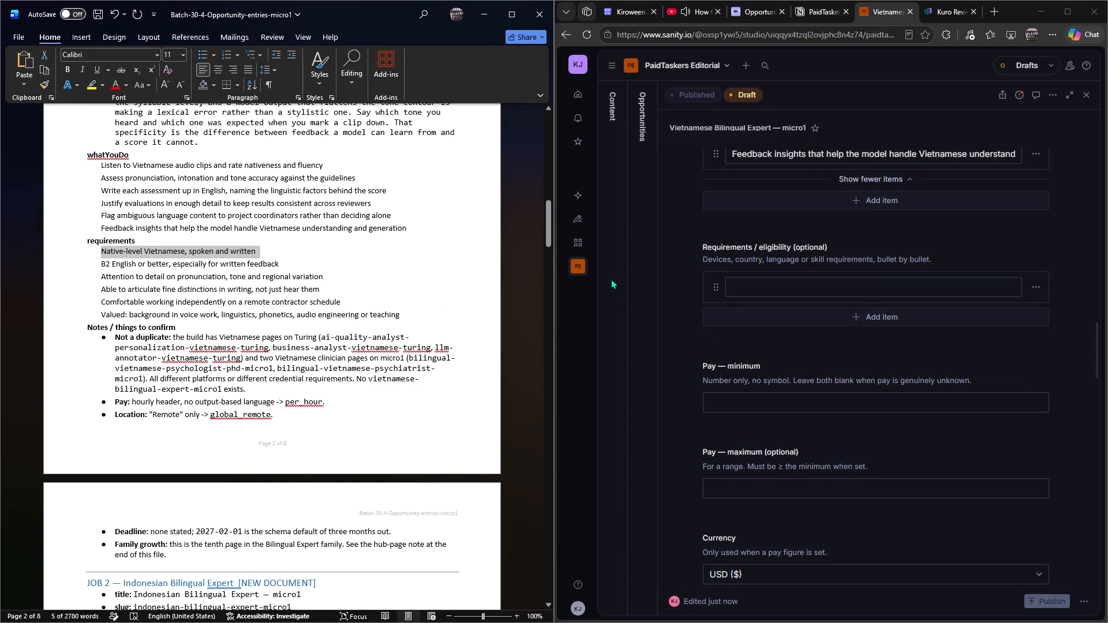
key("ctrl+c")
left_click(870, 294)
key("ctrl+v")
left_click(859, 317)
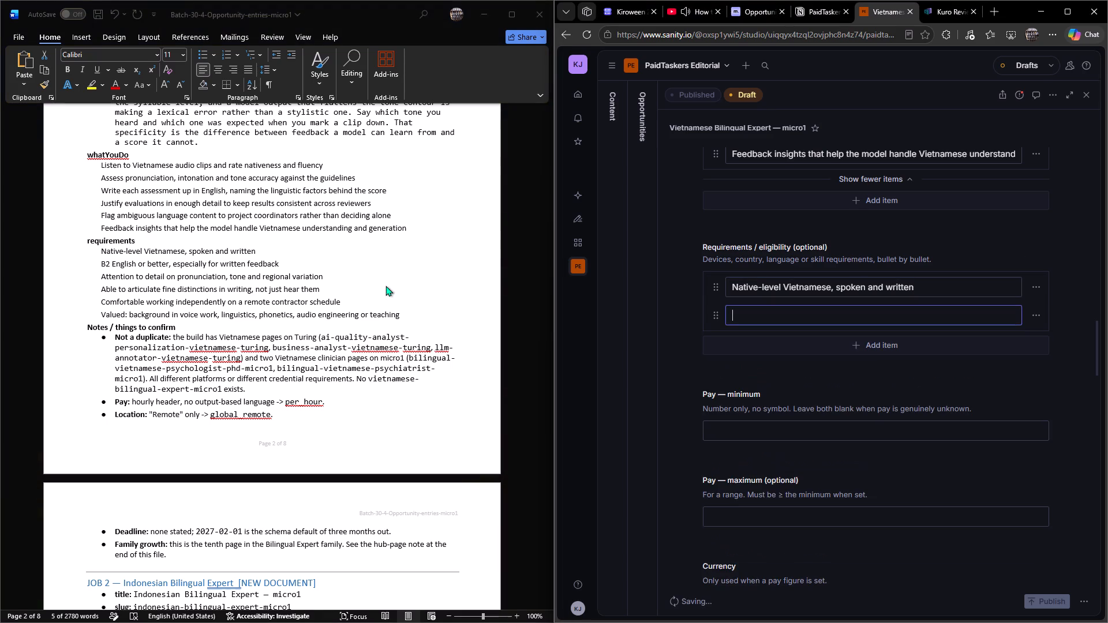
left_click(383, 286)
left_click_drag(295, 261, 109, 260)
key("ctrl+c")
left_click(861, 312)
key("ctrl+v")
Copy the third and fourth requirements lines, on attention to detail and articulating fine distinctions, into new Requirements / eligibility items.
left_click(844, 344)
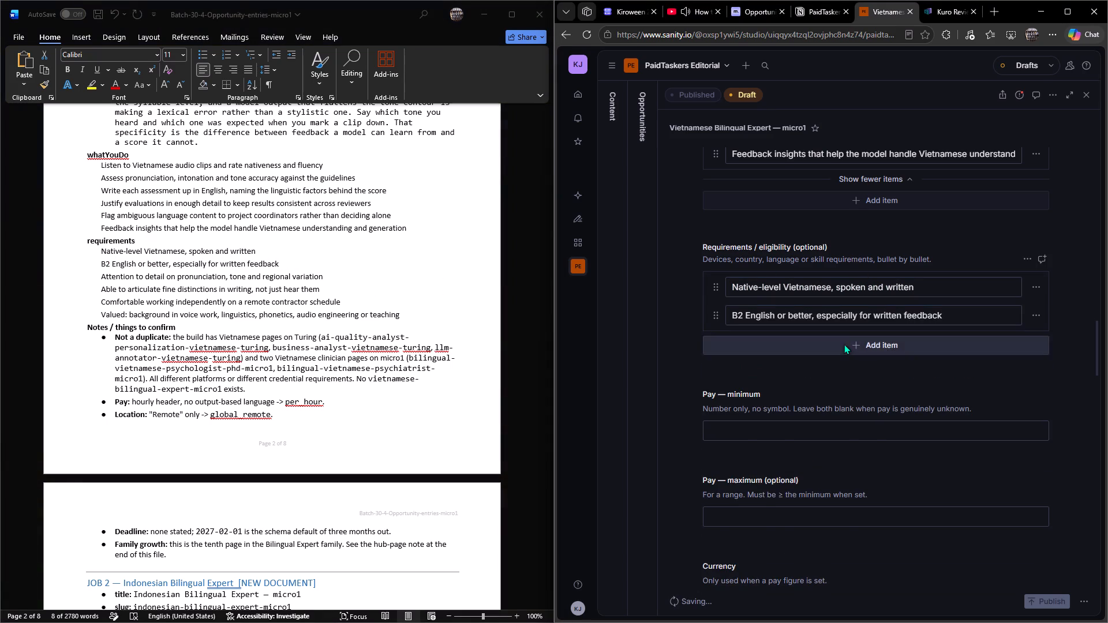
left_click(307, 261)
left_click_drag(328, 273, 121, 275)
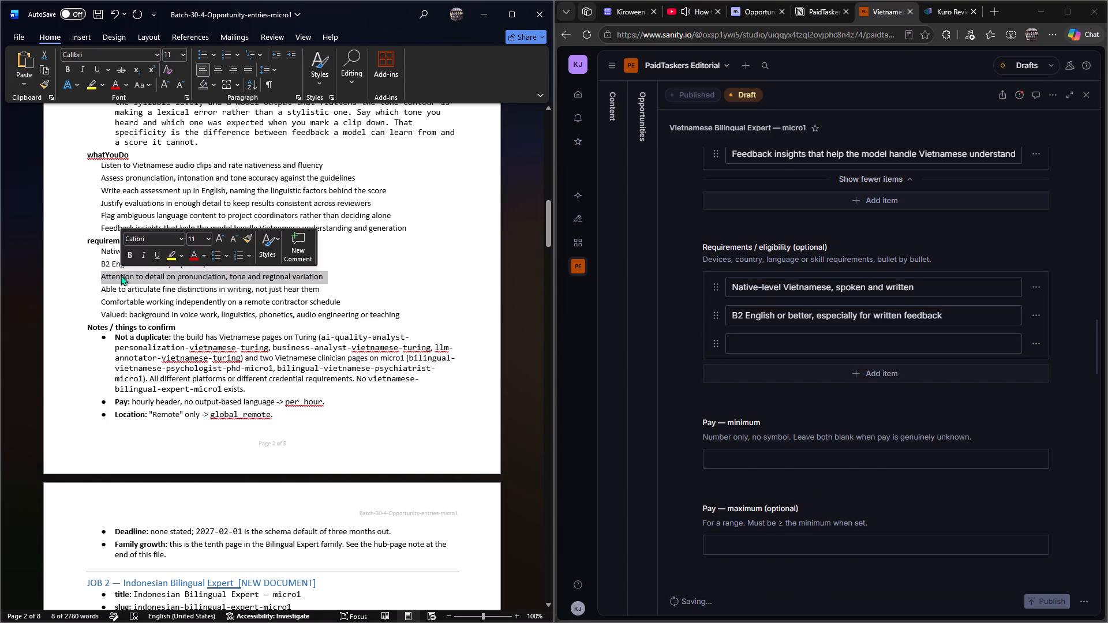
key("ctrl+c")
left_click(811, 337)
key("ctrl+v")
left_click(792, 379)
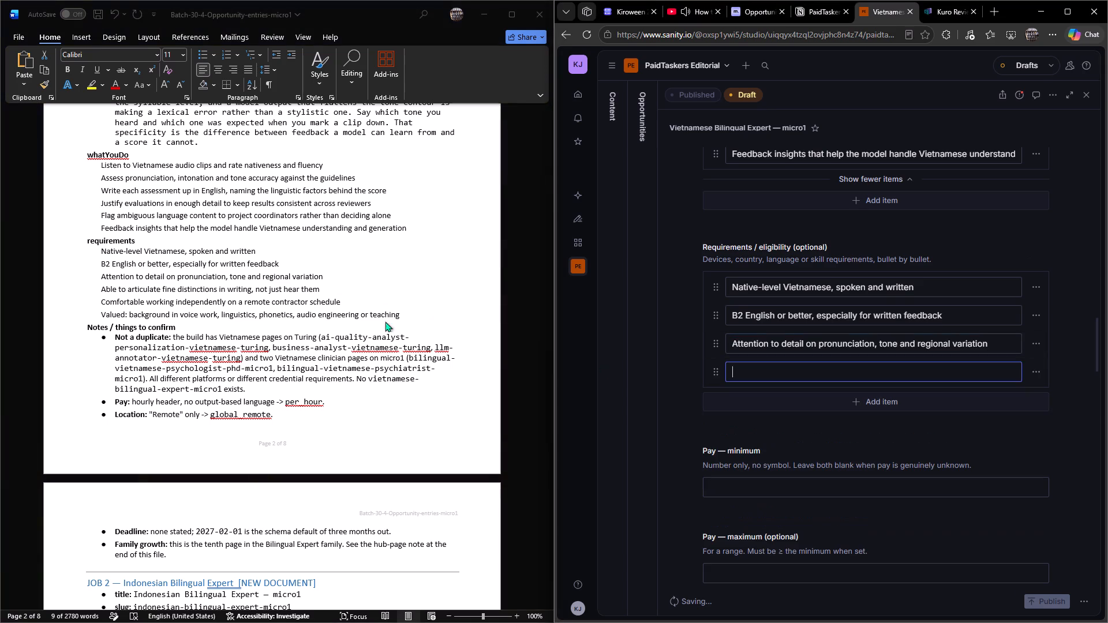
left_click(314, 296)
left_click_drag(323, 287, 115, 288)
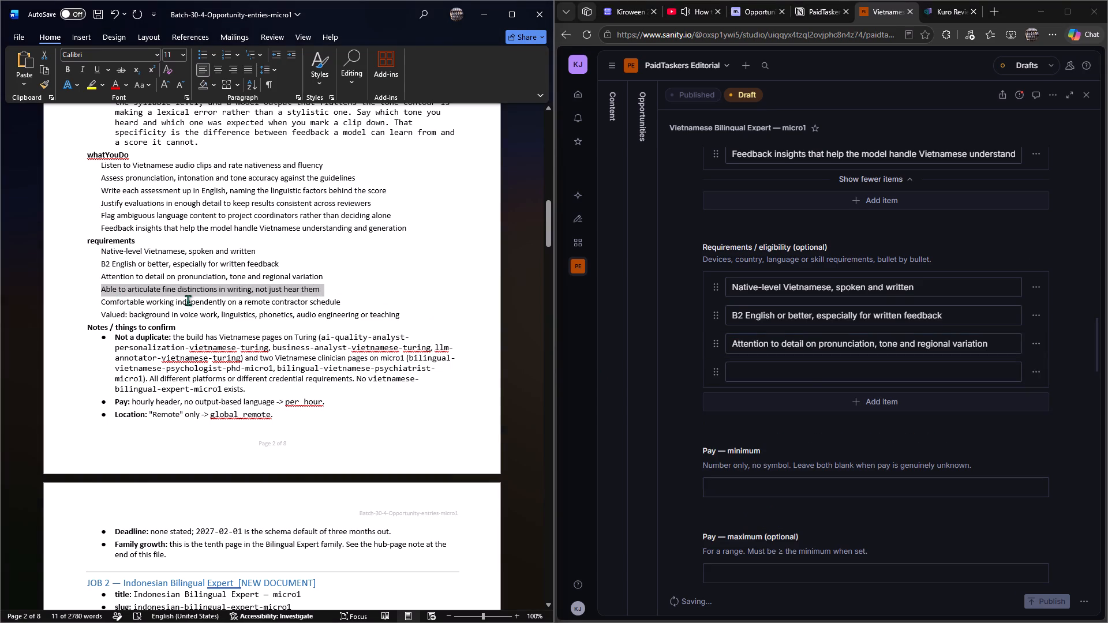
key("ctrl+c")
left_click(836, 378)
key("ctrl+v")
Copy the fifth and sixth requirements lines, on working independently and valued background, into new Requirements / eligibility items.
left_click(827, 397)
left_click(375, 328)
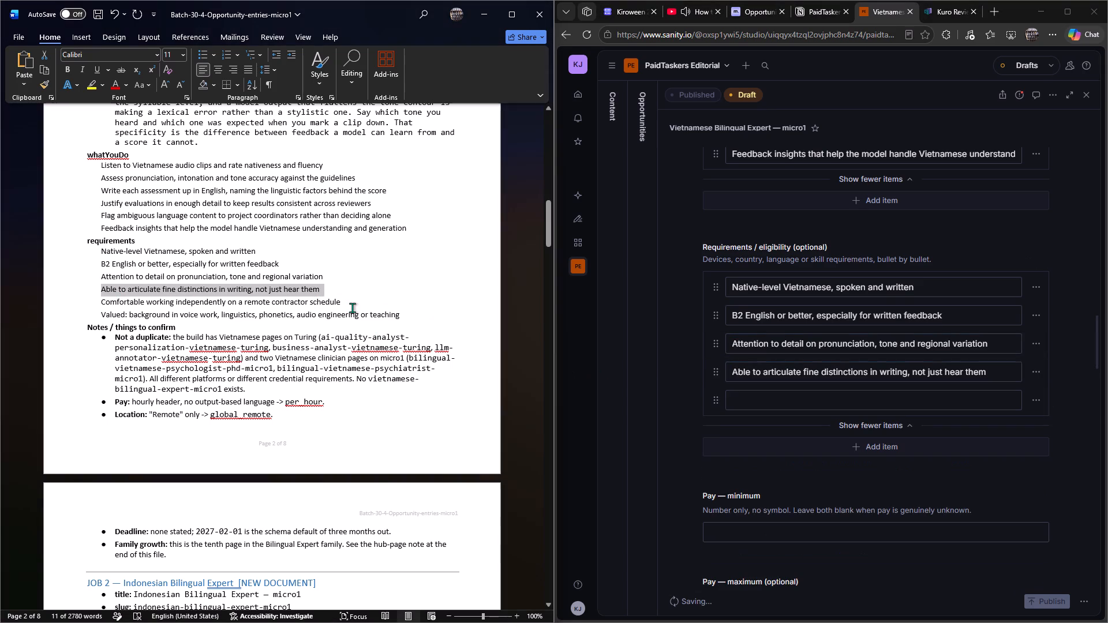
left_click_drag(355, 300, 124, 301)
key("ctrl+c")
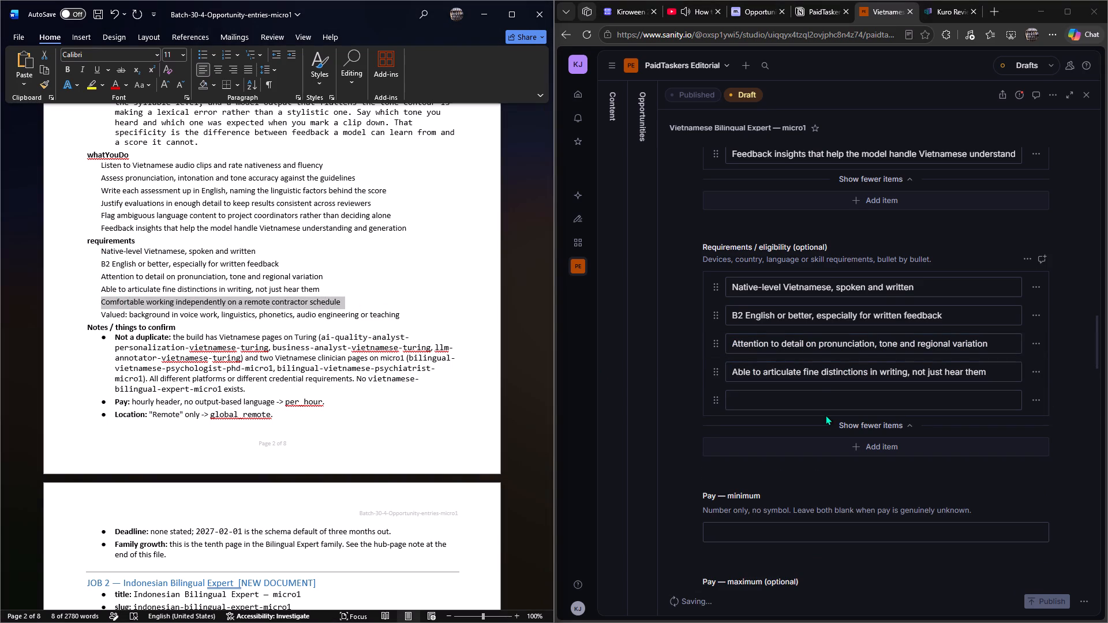
left_click(833, 407)
key("ctrl+v")
left_click(809, 445)
left_click(392, 362)
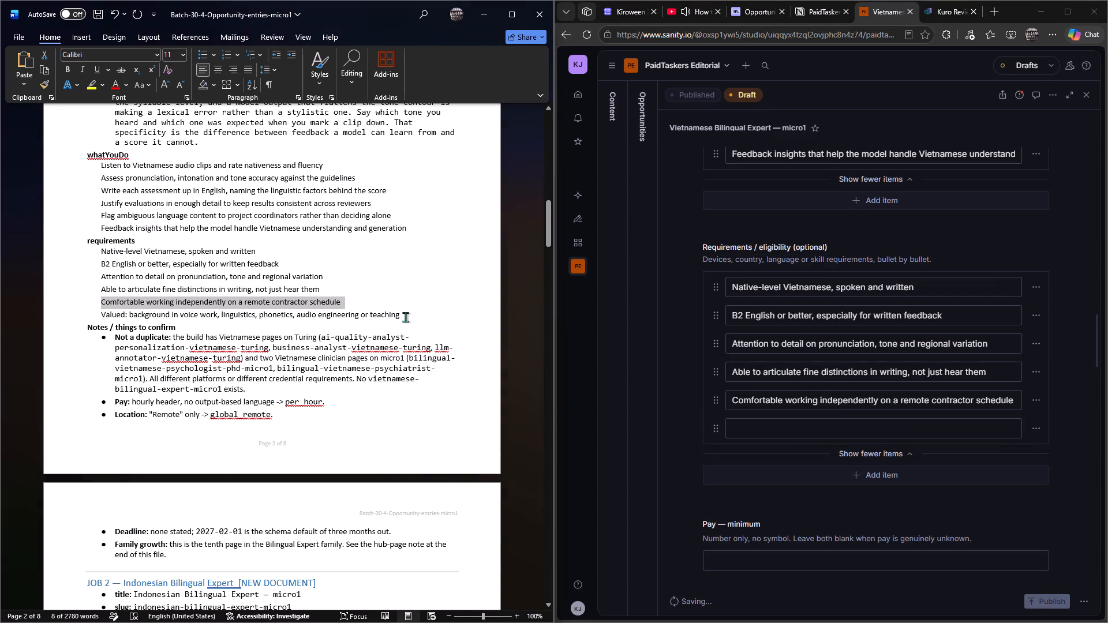
left_click_drag(413, 314, 108, 314)
key("ctrl+c")
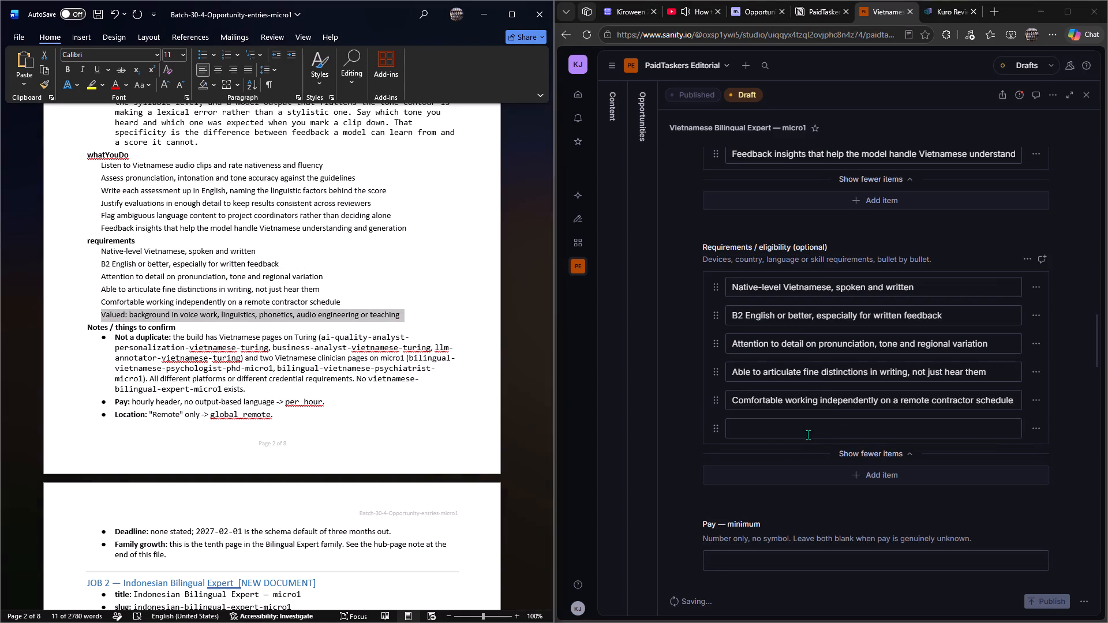
left_click(826, 433)
key("ctrl+v")
left_click(681, 321)
Set the minimum pay to 30 and the maximum pay to 65, following payMin and payMax in the Word document.
scroll(681, 321, "down", 3)
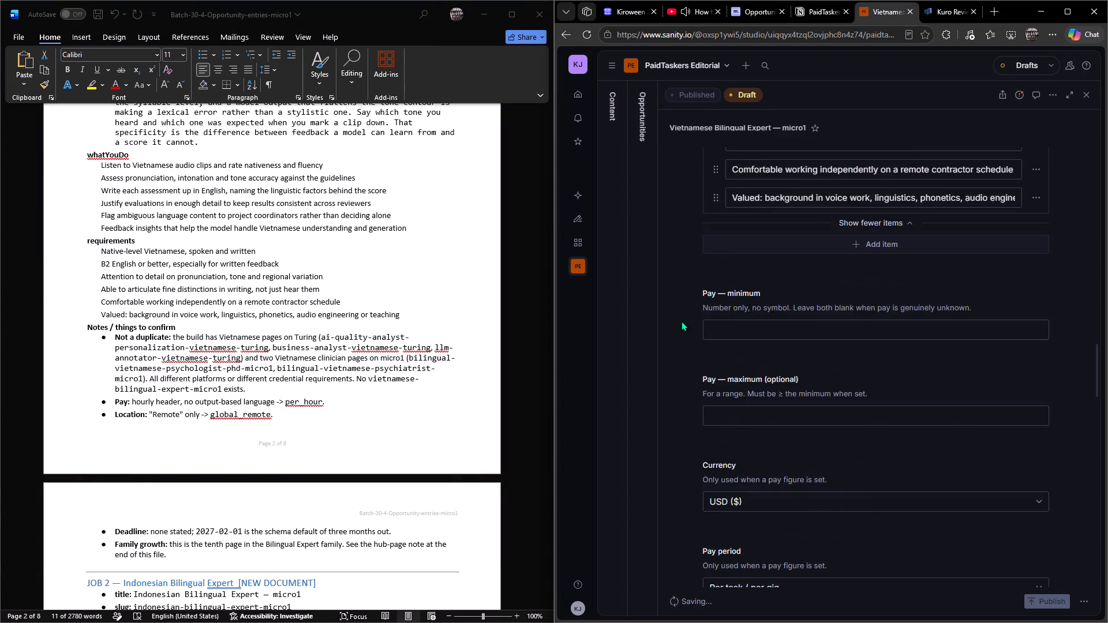
scroll(681, 321, "down", 2)
left_click(742, 275)
scroll(376, 326, "up", 14)
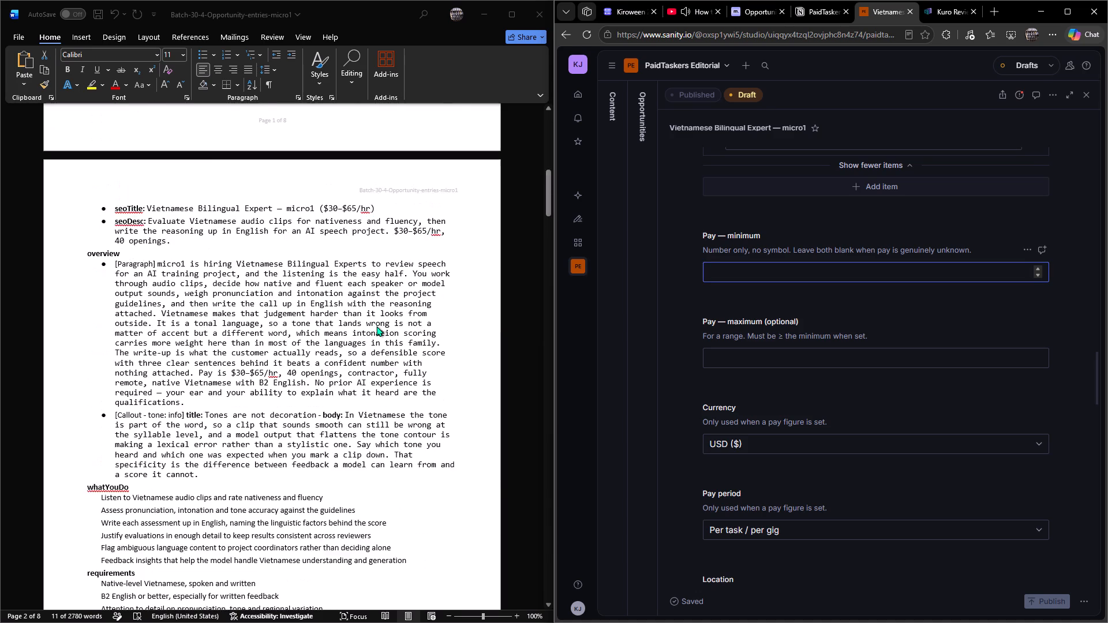
scroll(376, 326, "up", 10)
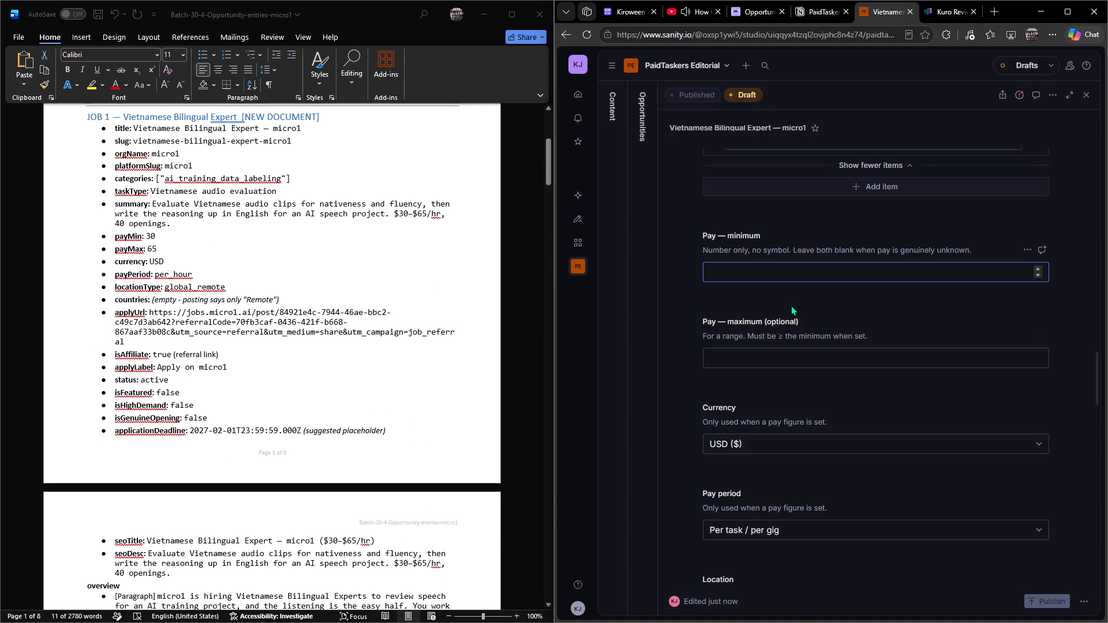
key("3")
key("0")
left_click(803, 358)
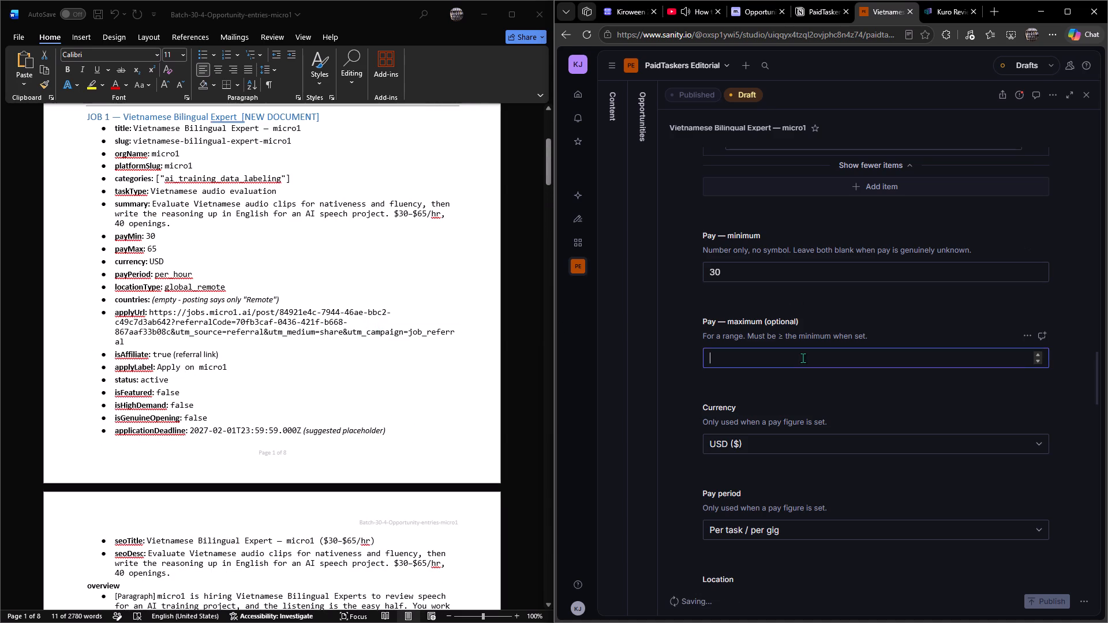
type("65")
Set the pay period to Per hour.
scroll(803, 371, "down", 1)
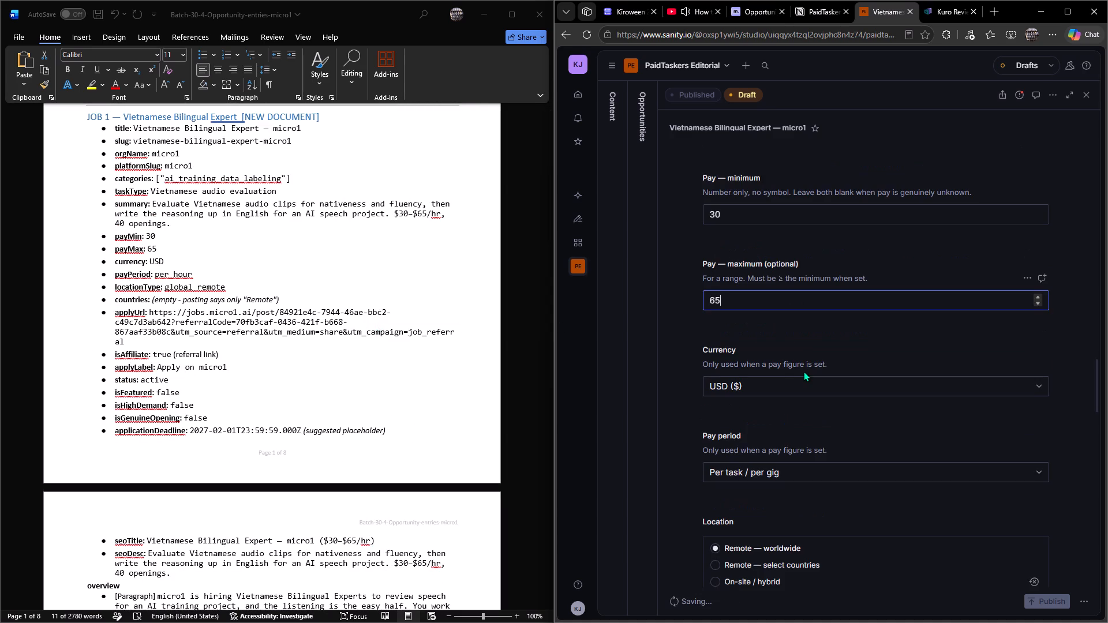
scroll(803, 371, "down", 2)
left_click(815, 355)
left_click(806, 399)
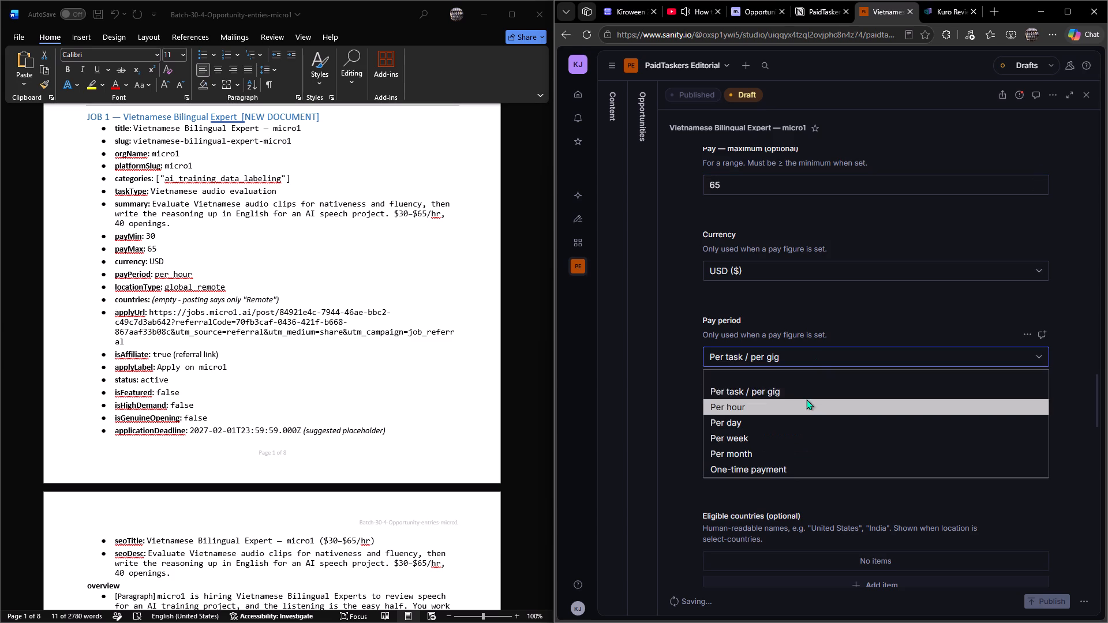
Copy the applyUrl link from the Word document into Apply URL and switch on Affiliate link.
scroll(807, 395, "down", 3)
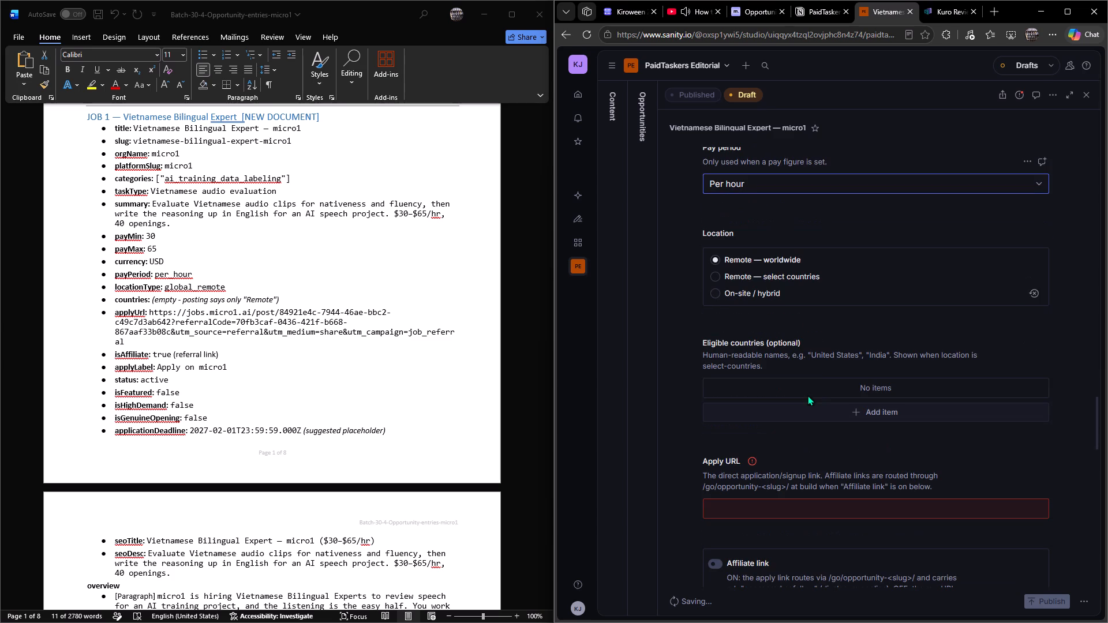
scroll(827, 398, "down", 3)
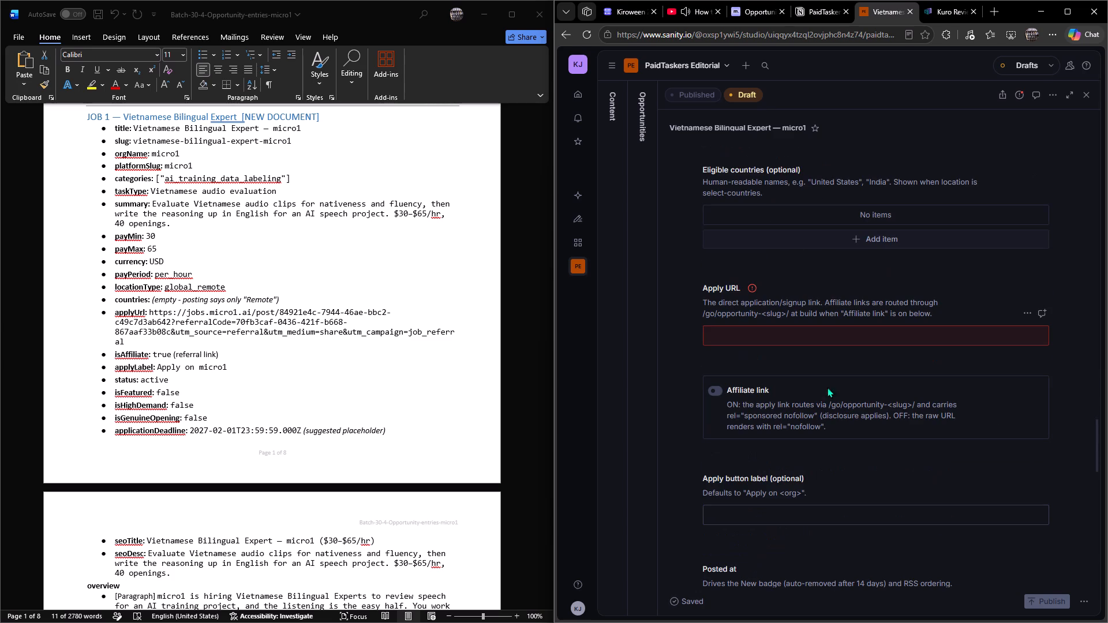
left_click(836, 328)
left_click(289, 279)
left_click_drag(145, 337, 146, 317)
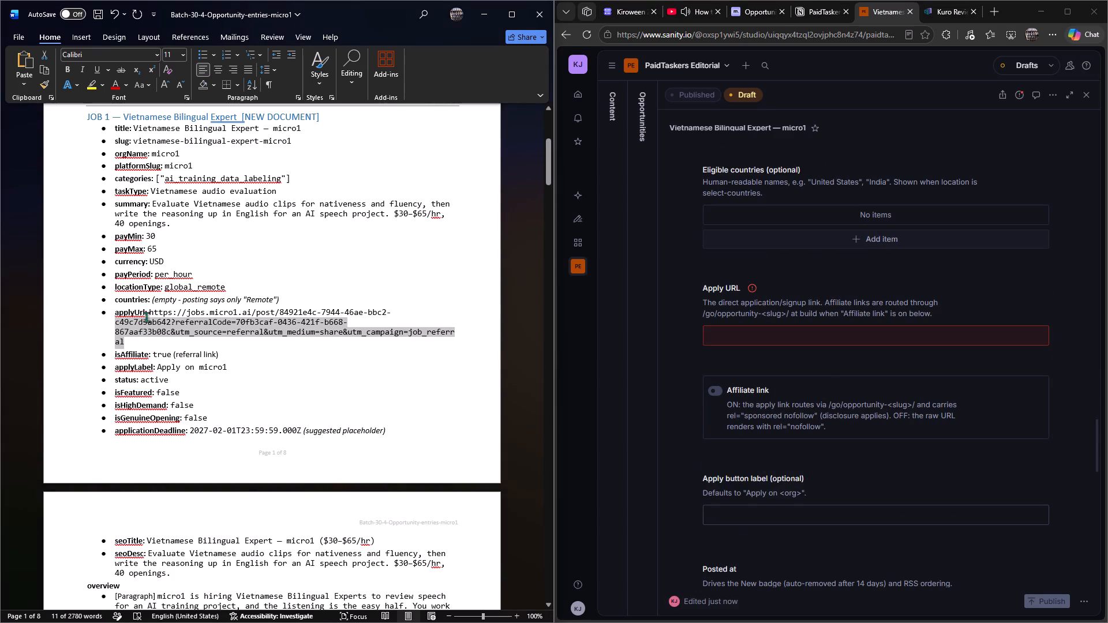
left_click_drag(146, 317, 149, 313)
key("ctrl+c")
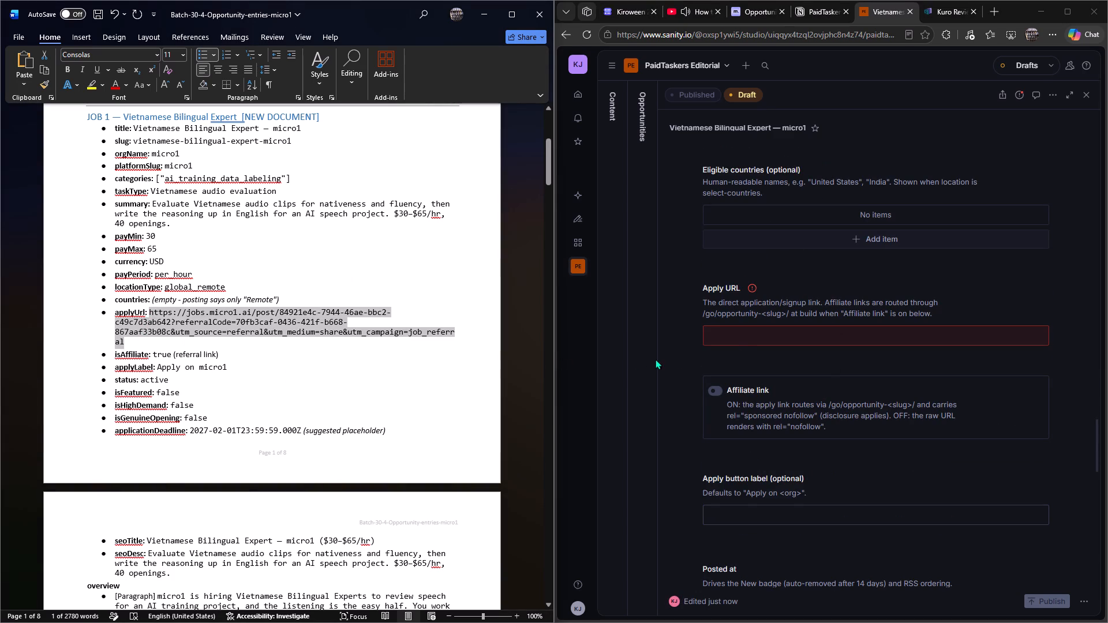
left_click(765, 340)
key("ctrl+v")
left_click(717, 388)
Set the application deadline to 30 December 2026 at 14:11.
scroll(713, 392, "down", 2)
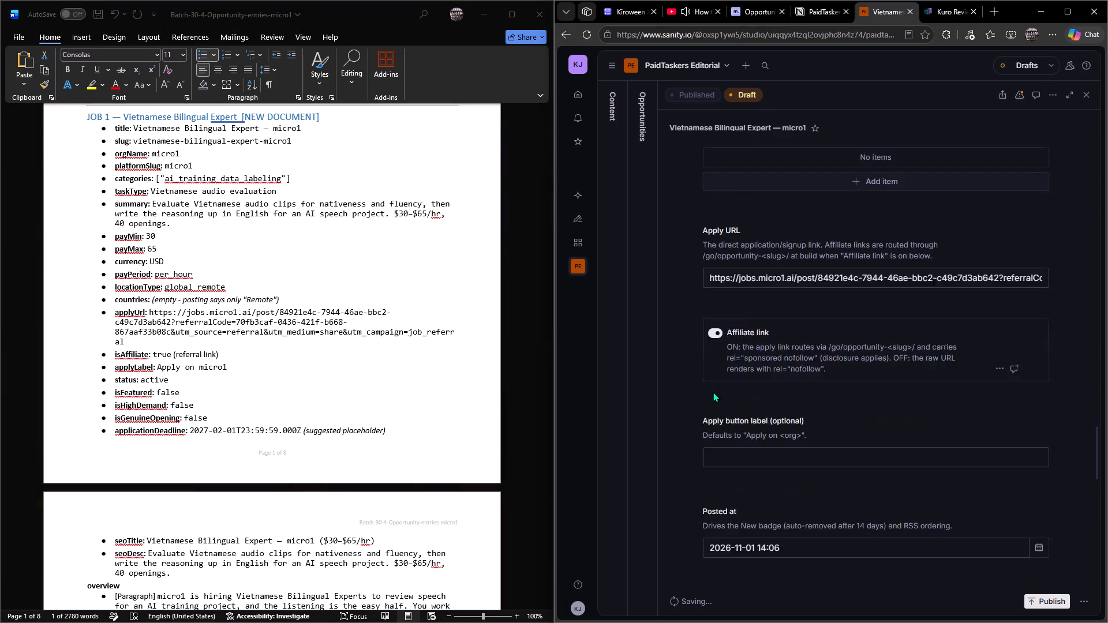
scroll(713, 392, "down", 1)
left_click(1035, 544)
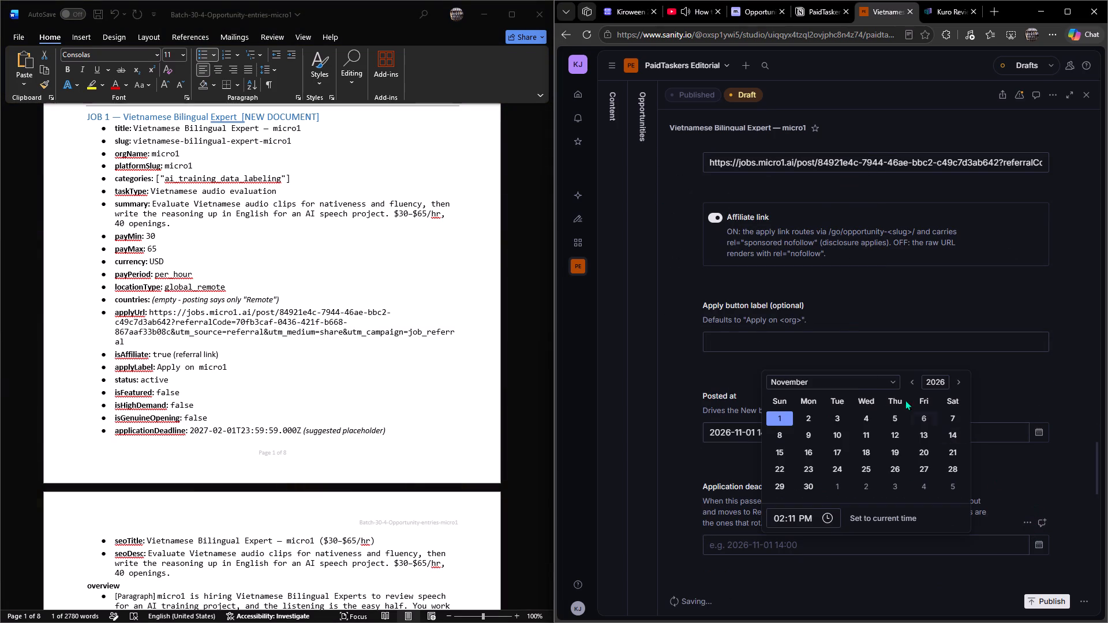
left_click(837, 385)
left_click(828, 553)
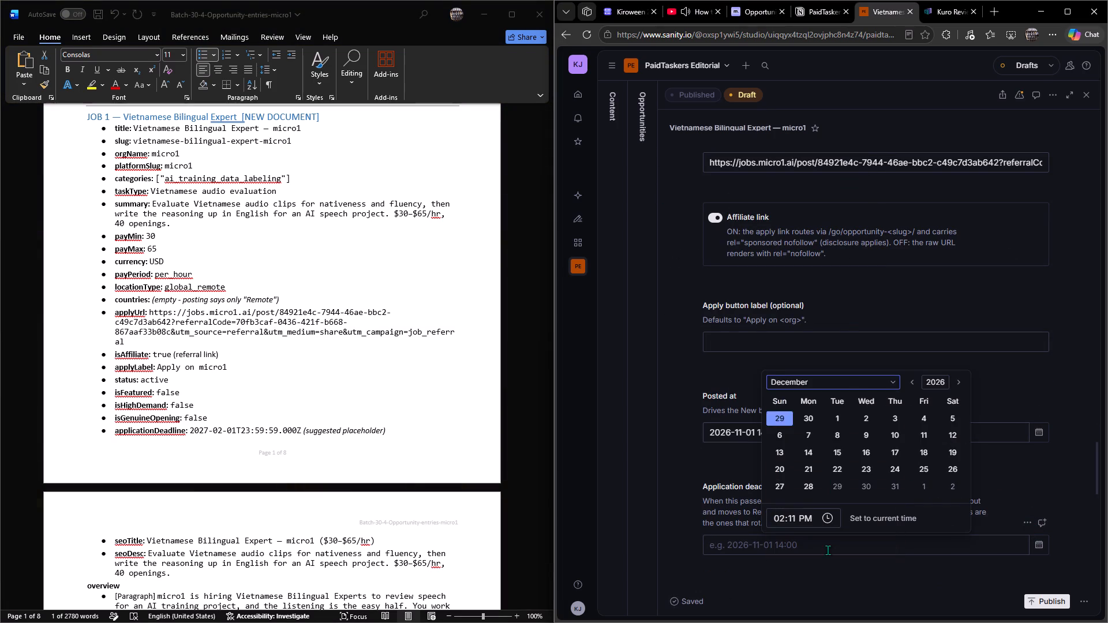
left_click(867, 484)
left_click(672, 368)
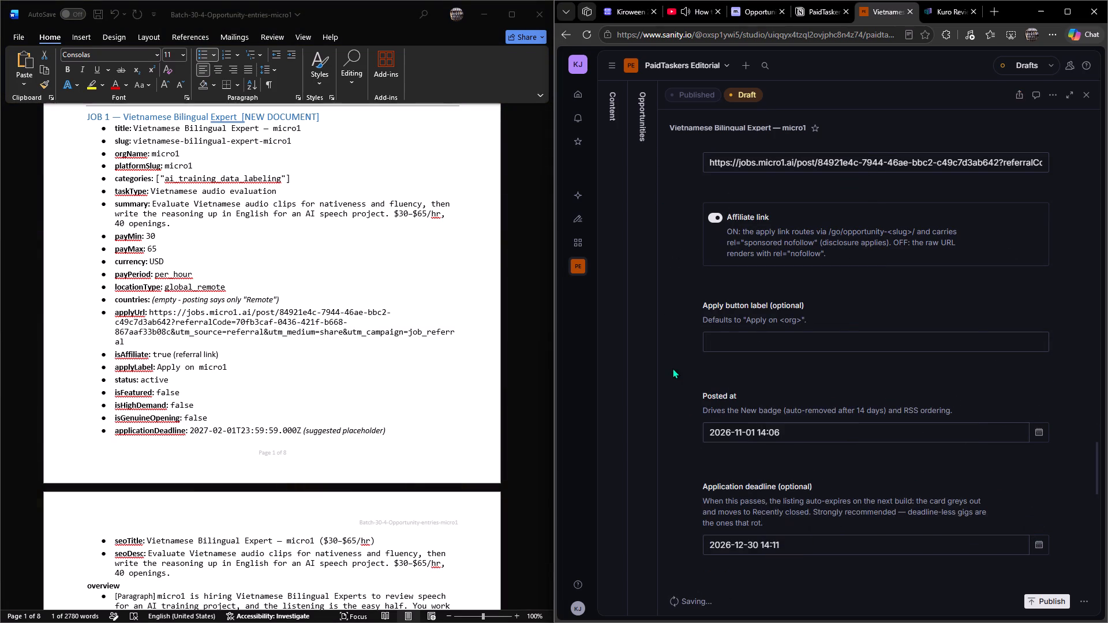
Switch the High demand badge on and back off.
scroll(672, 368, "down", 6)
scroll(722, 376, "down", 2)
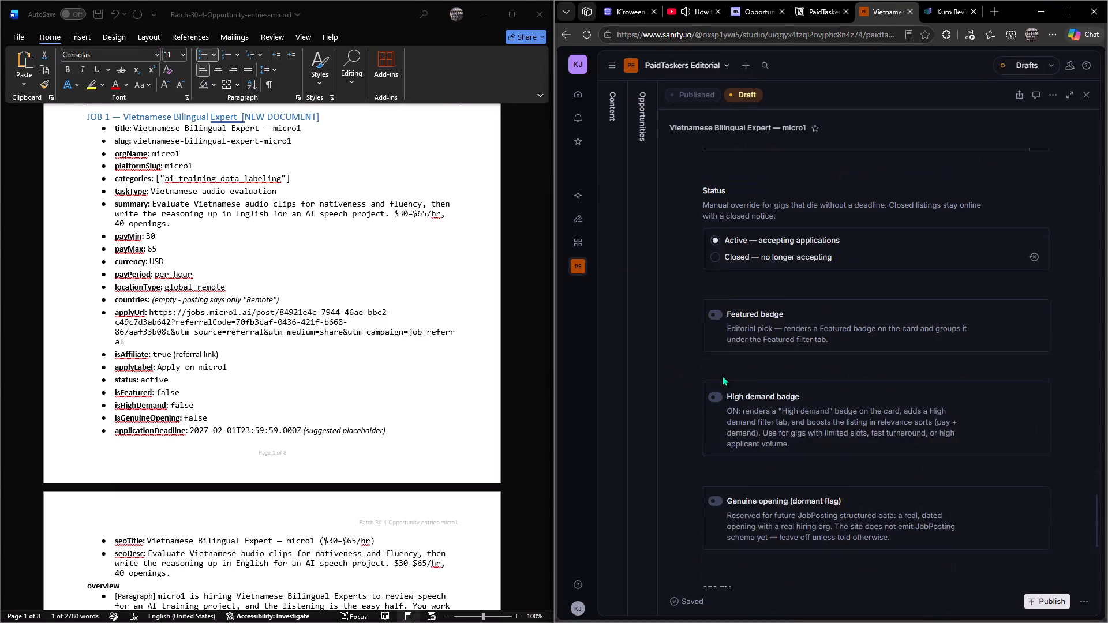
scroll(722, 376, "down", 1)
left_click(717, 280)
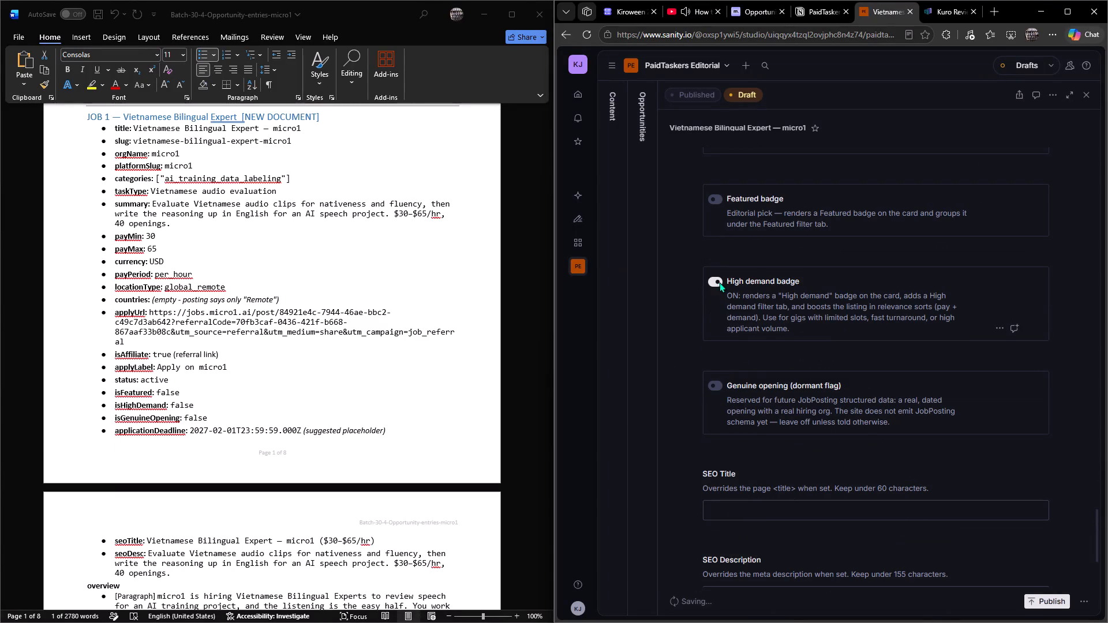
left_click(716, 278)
Copy "Vietnamese Bilingual Expert — micro1" from the Word seoTitle line into SEO Title, leaving out the pay range.
scroll(758, 311, "down", 4)
left_click(763, 337)
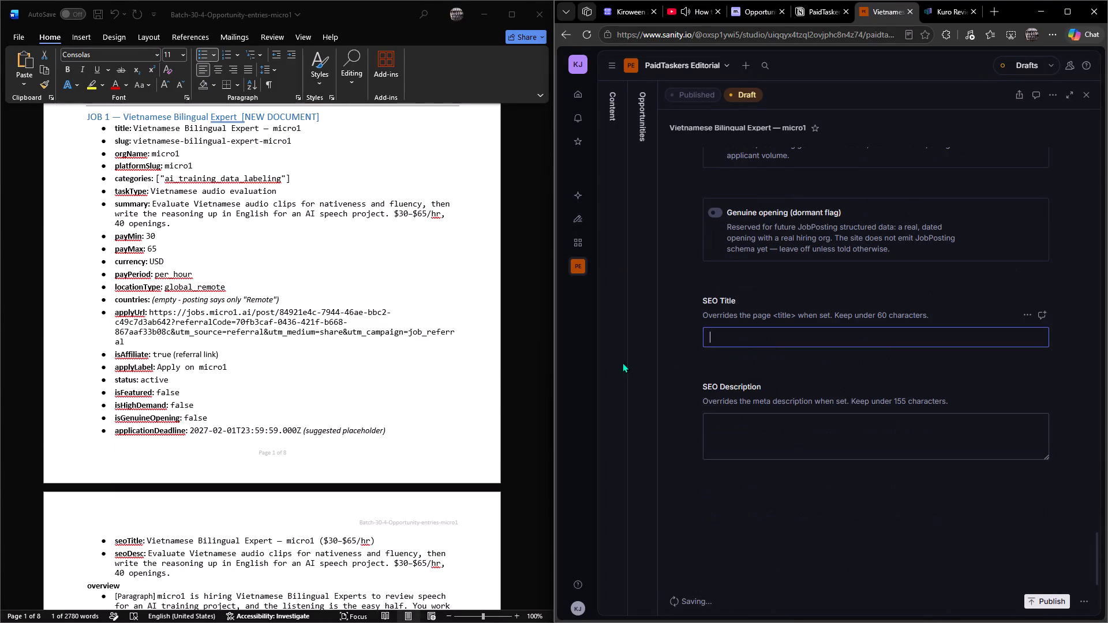
scroll(329, 359, "down", 5)
scroll(329, 359, "up", 2)
scroll(323, 325, "down", 5)
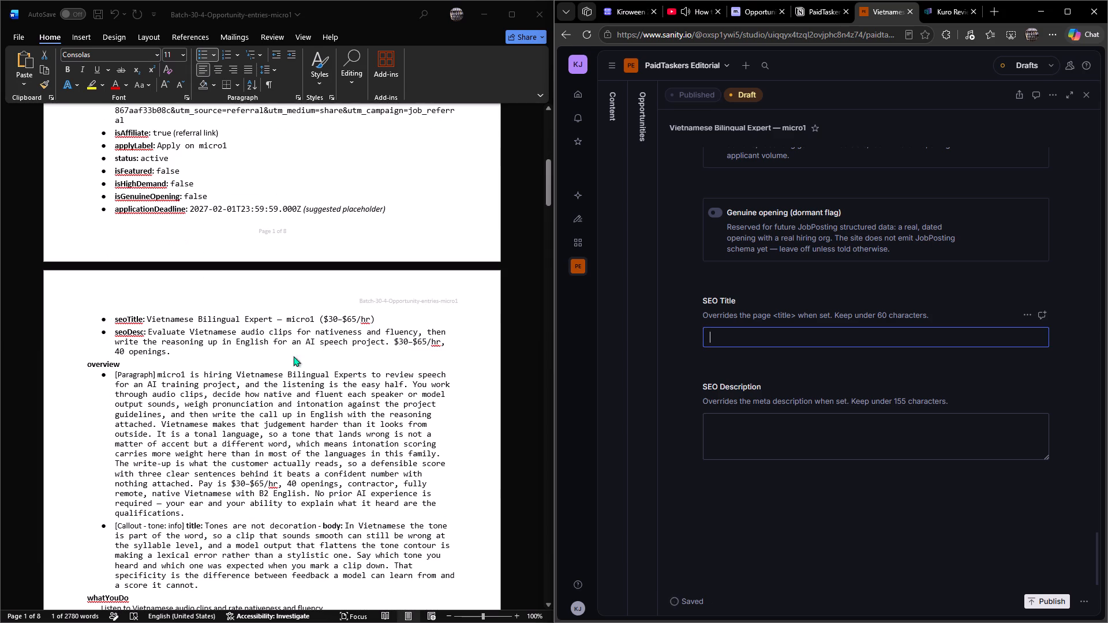
left_click(257, 379)
left_click_drag(149, 317, 264, 317)
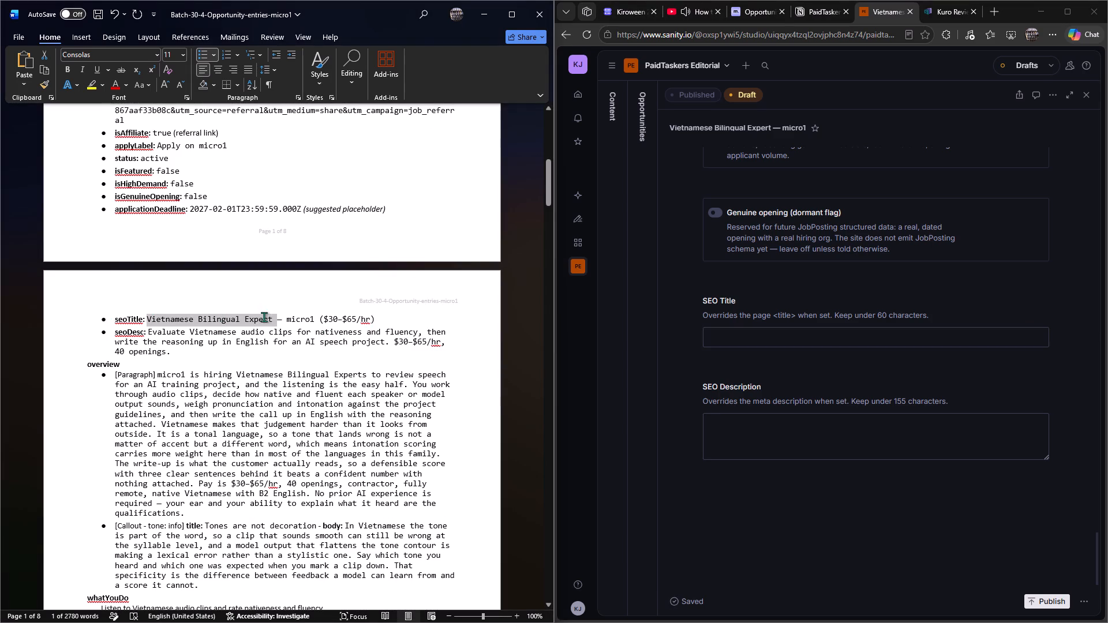
left_click_drag(264, 317, 302, 317)
key("ctrl+c")
left_click(800, 340)
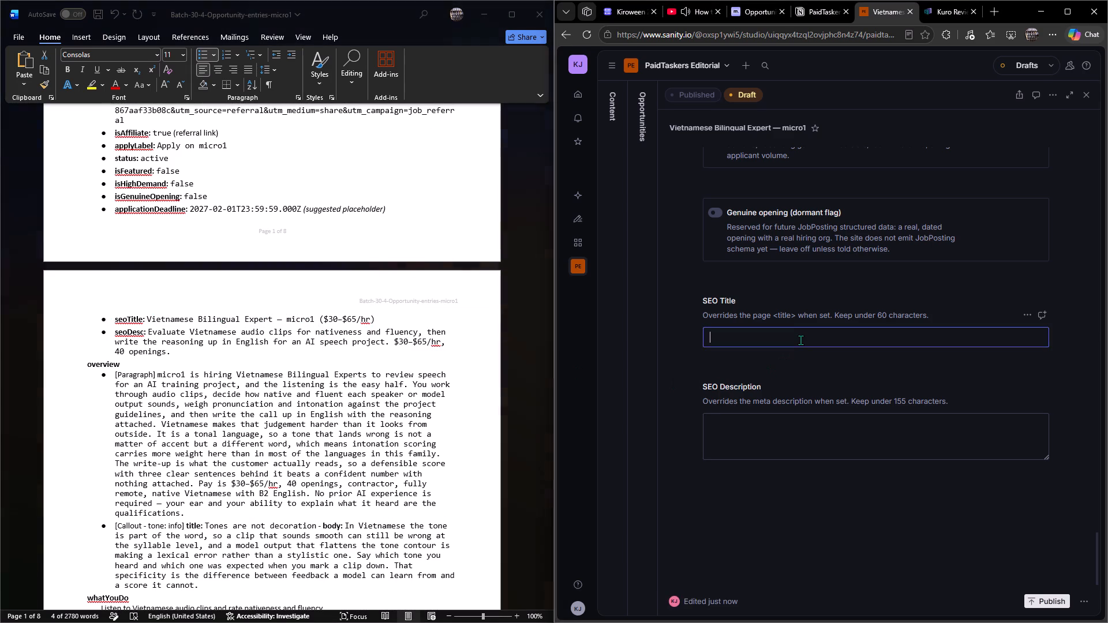
key("ctrl+v")
Copy Job 1's seoDesc text from the Word document into SEO Description.
left_click(751, 433)
left_click(286, 355)
left_click(199, 347)
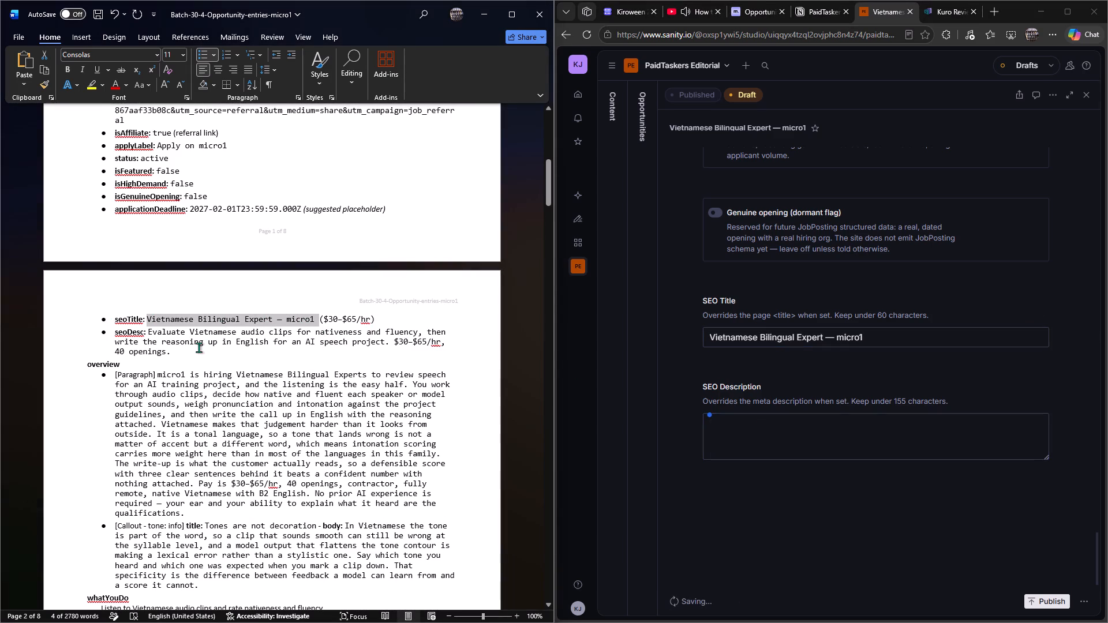
left_click_drag(199, 352, 155, 332)
key("ctrl+c")
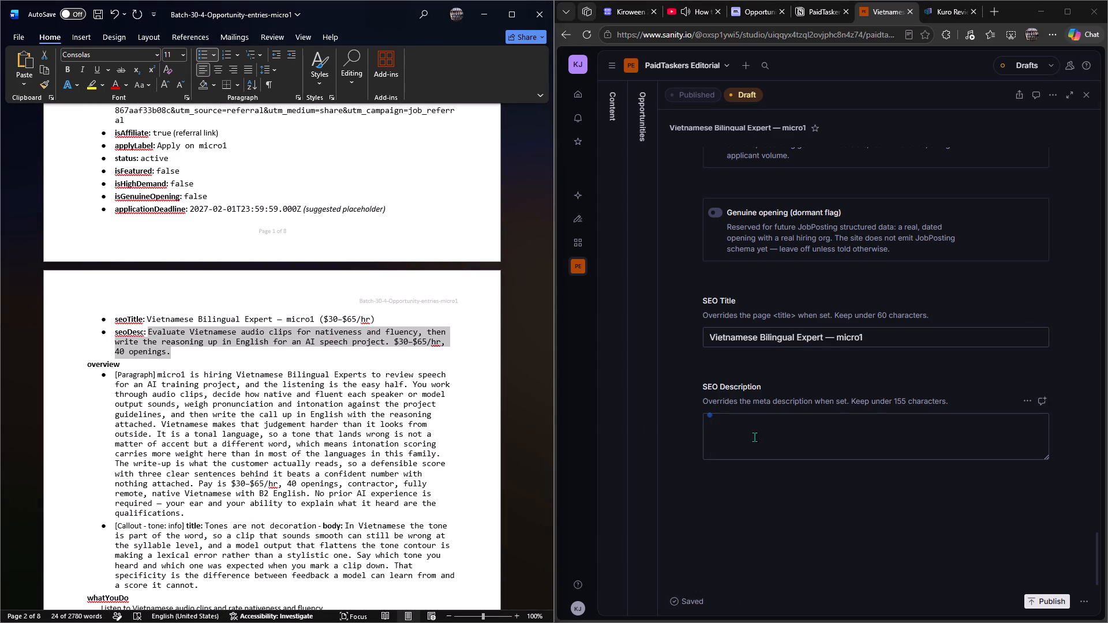
left_click(781, 436)
key("ctrl+v")
Delete "$30–$65/hr," from the SEO Description so only "40 openings." follows the project sentence.
left_click(960, 441)
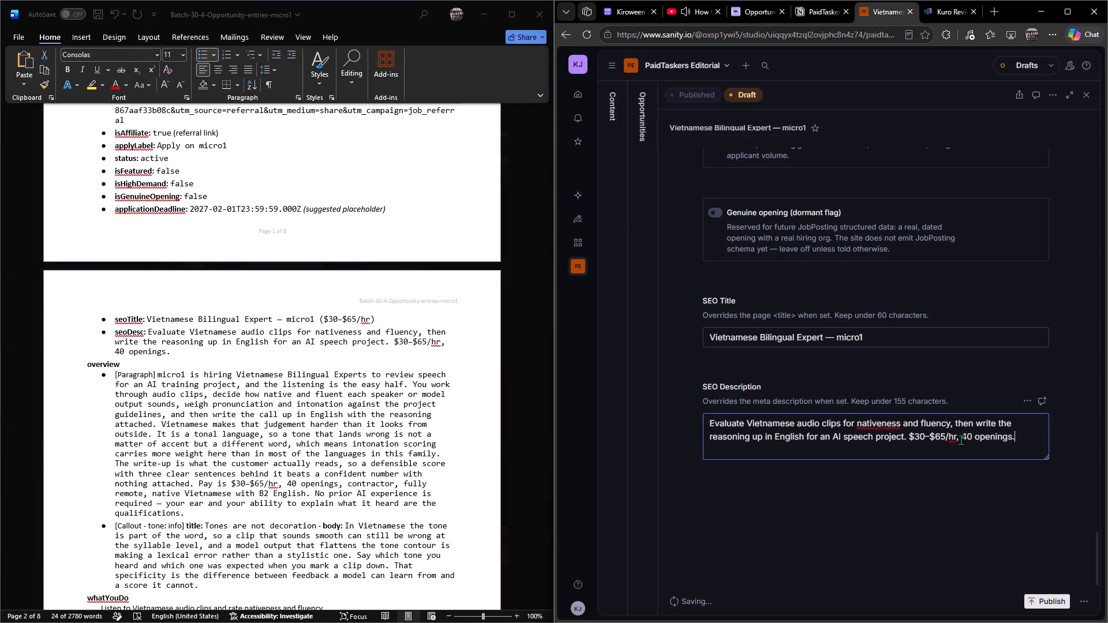
key("BackSpace")
key("BackSpace")
key("BackSpace")
key("BackSpace")
key("BackSpace")
key("BackSpace")
key("BackSpace")
key("BackSpace")
key("BackSpace")
key("BackSpace")
key("BackSpace")
key("BackSpace")
left_click(974, 503)
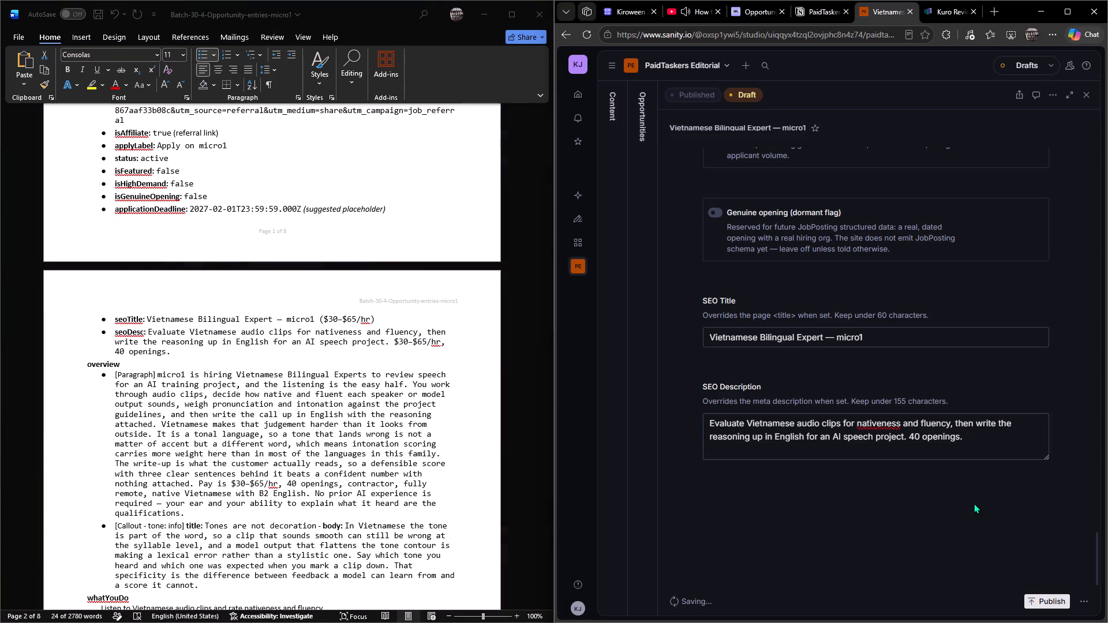
Publish the Vietnamese Bilingual Expert opportunity and bring up the Job 2 Indonesian Bilingual Expert entry in Word.
left_click(1035, 602)
scroll(317, 423, "down", 12)
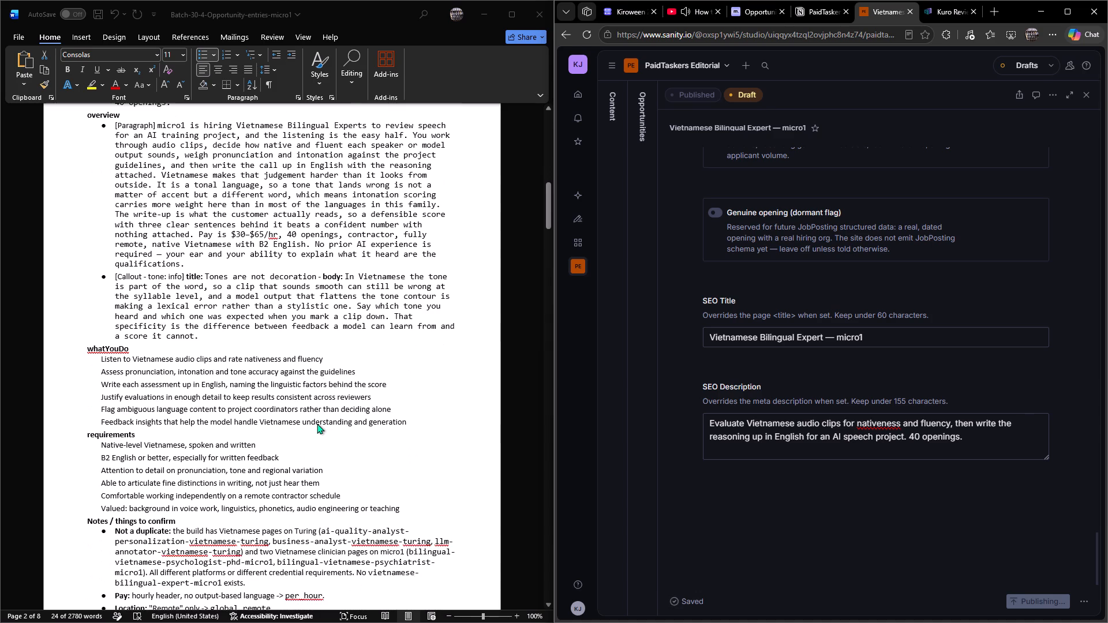
scroll(317, 423, "down", 18)
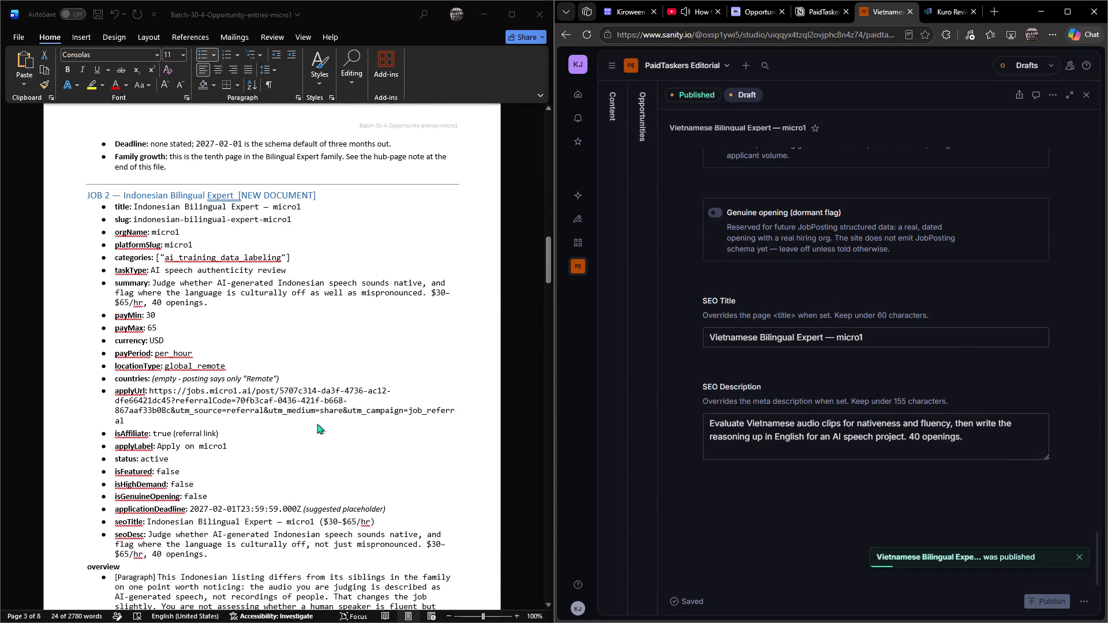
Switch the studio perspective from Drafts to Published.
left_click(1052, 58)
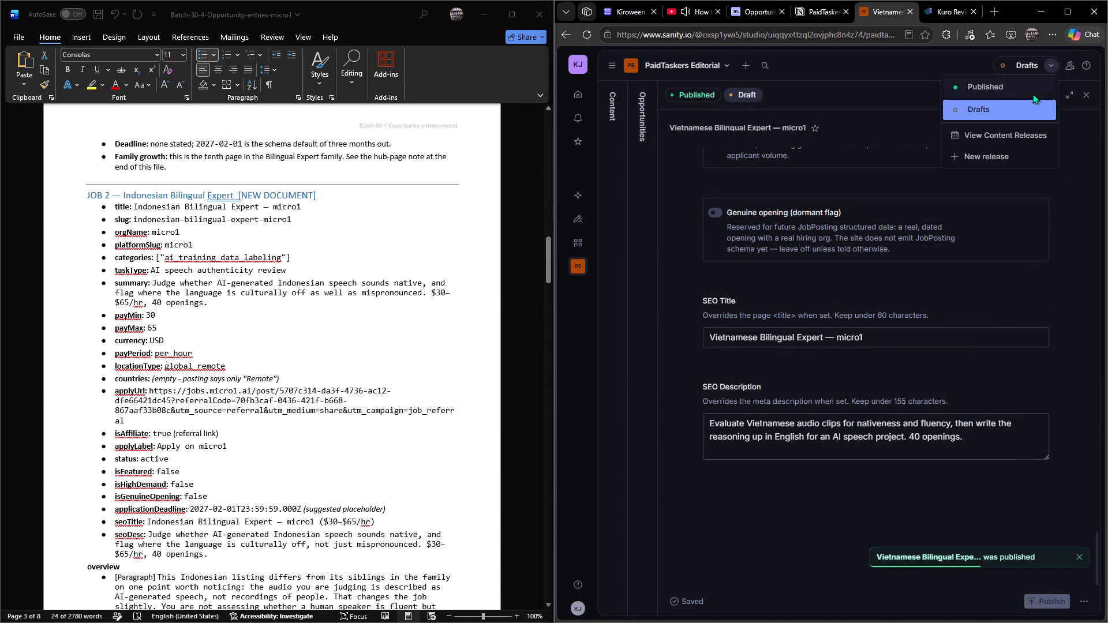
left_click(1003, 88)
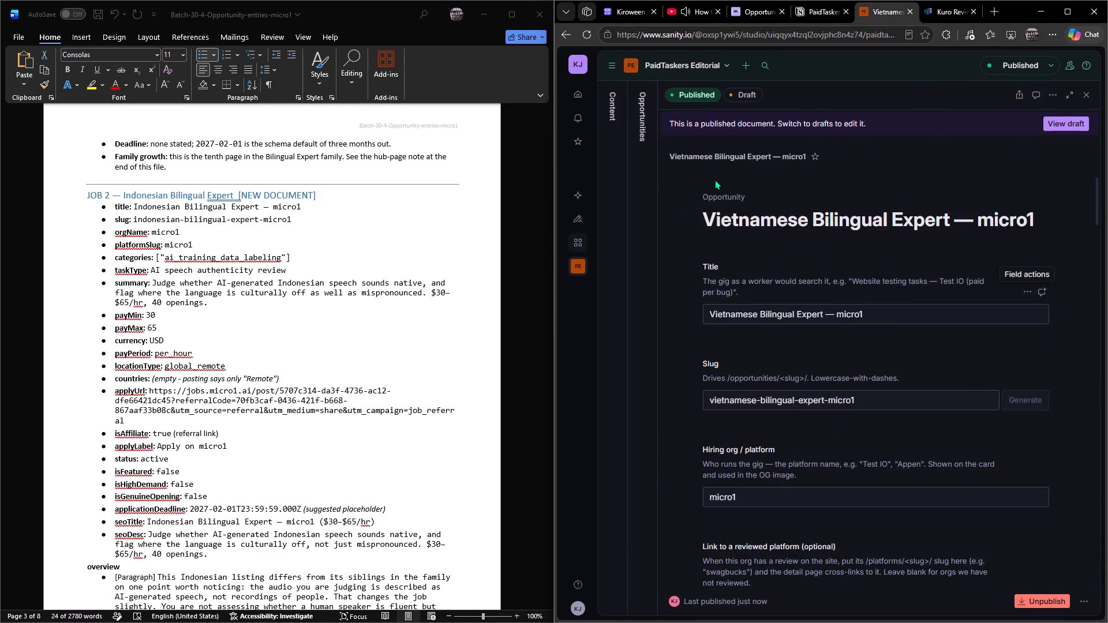
Create a new Opportunity document and set it to the Draft version.
left_click(748, 64)
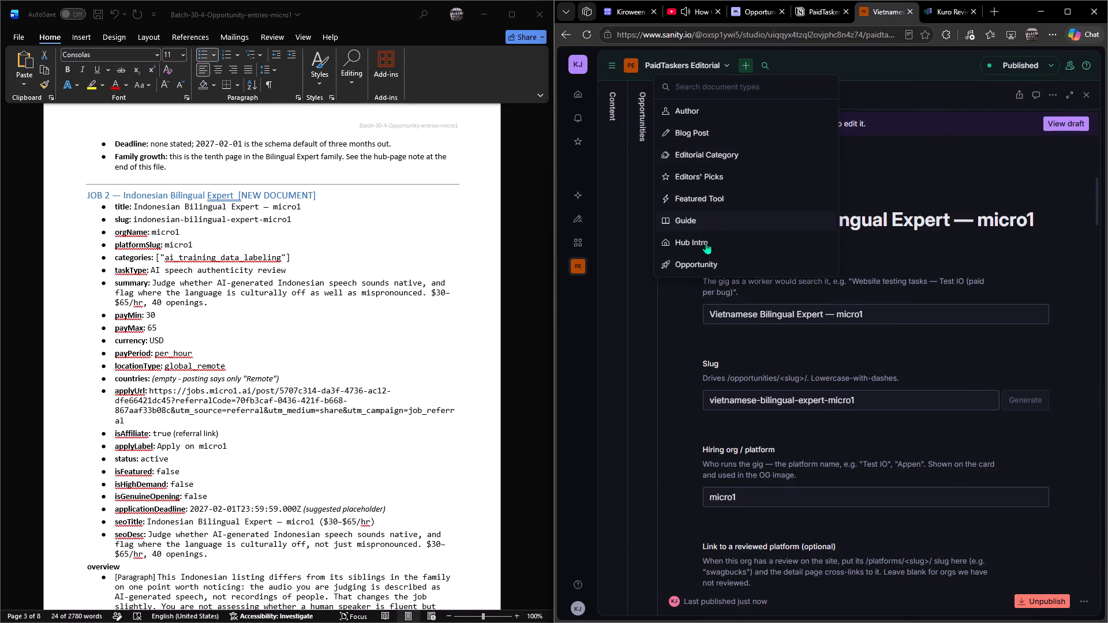
left_click(702, 265)
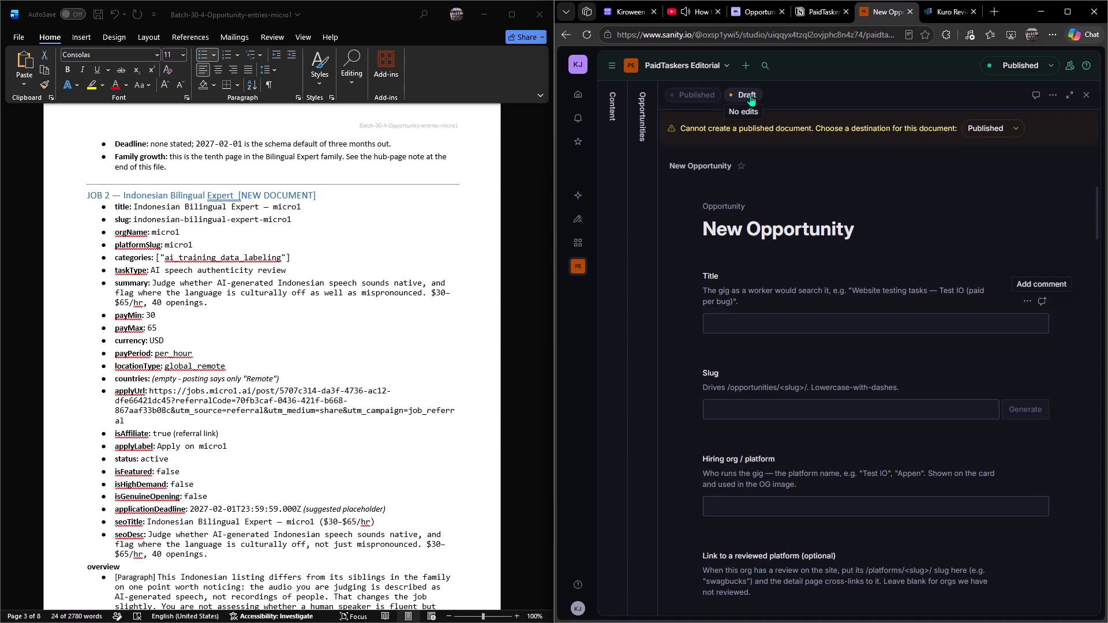
left_click(1020, 126)
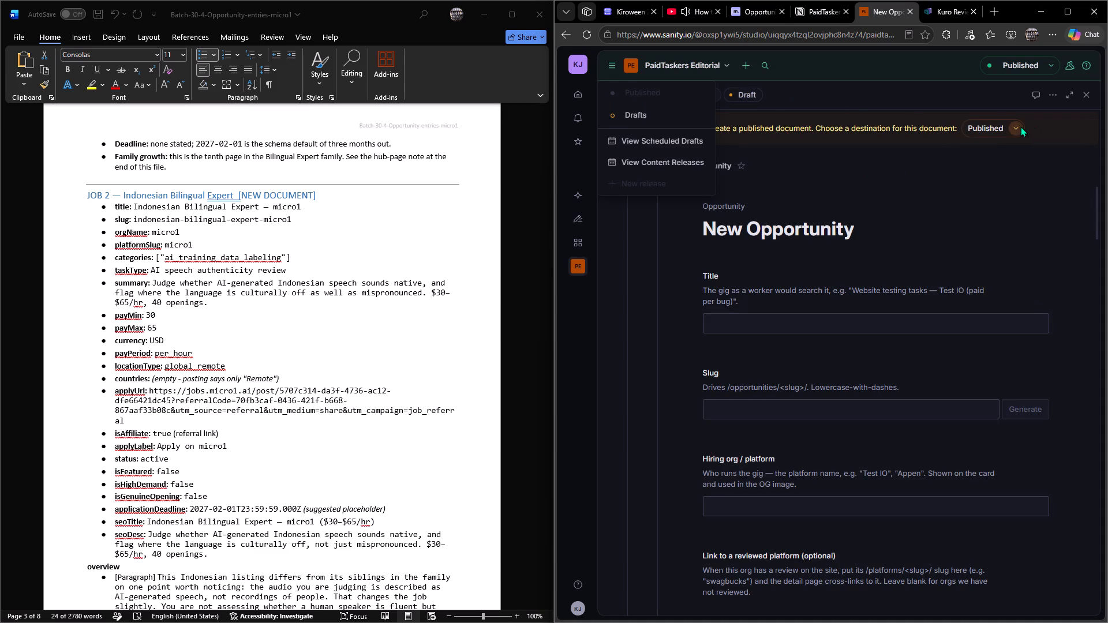
left_click(1020, 126)
left_click(749, 92)
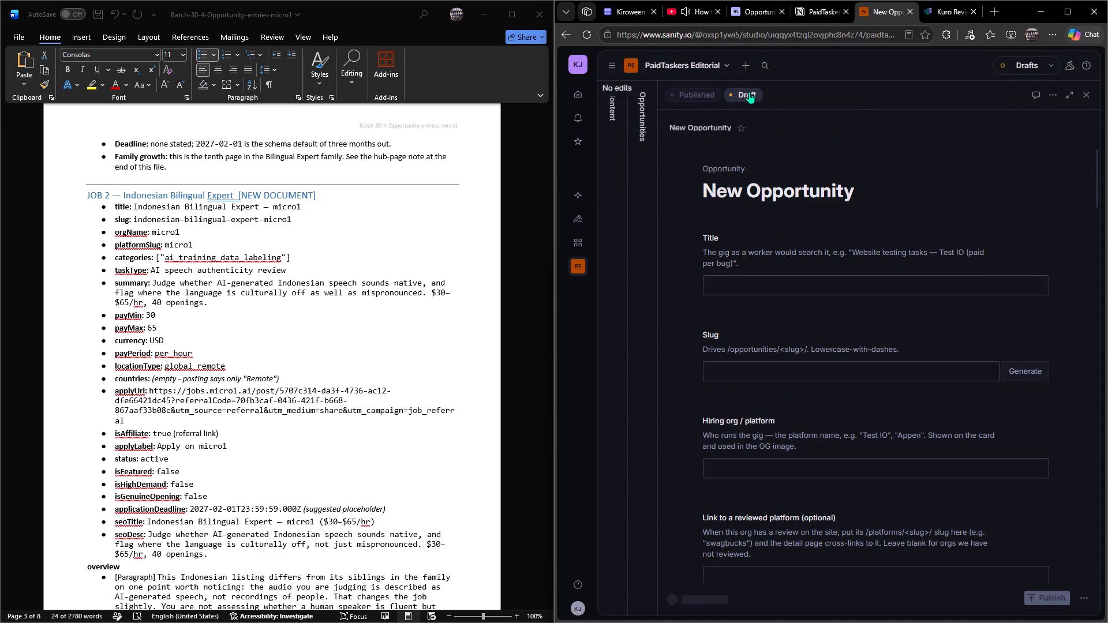
Copy the title "Indonesian Bilingual Expert — micro1" from Job 2 in Word into the new opportunity's Title.
left_click(733, 285)
left_click(230, 264)
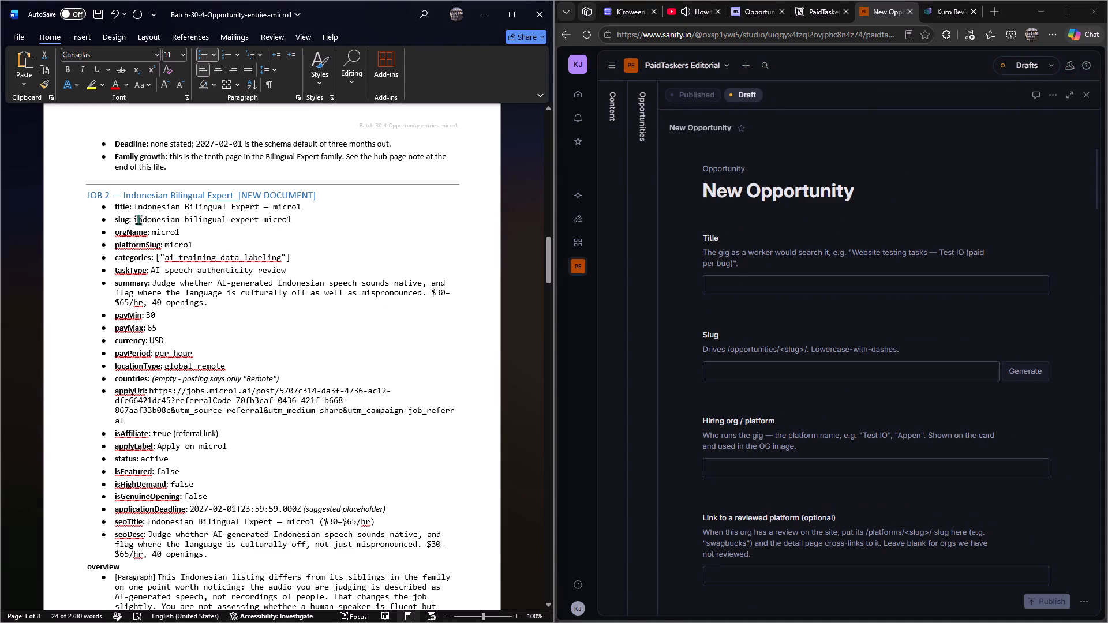
left_click_drag(136, 207, 286, 207)
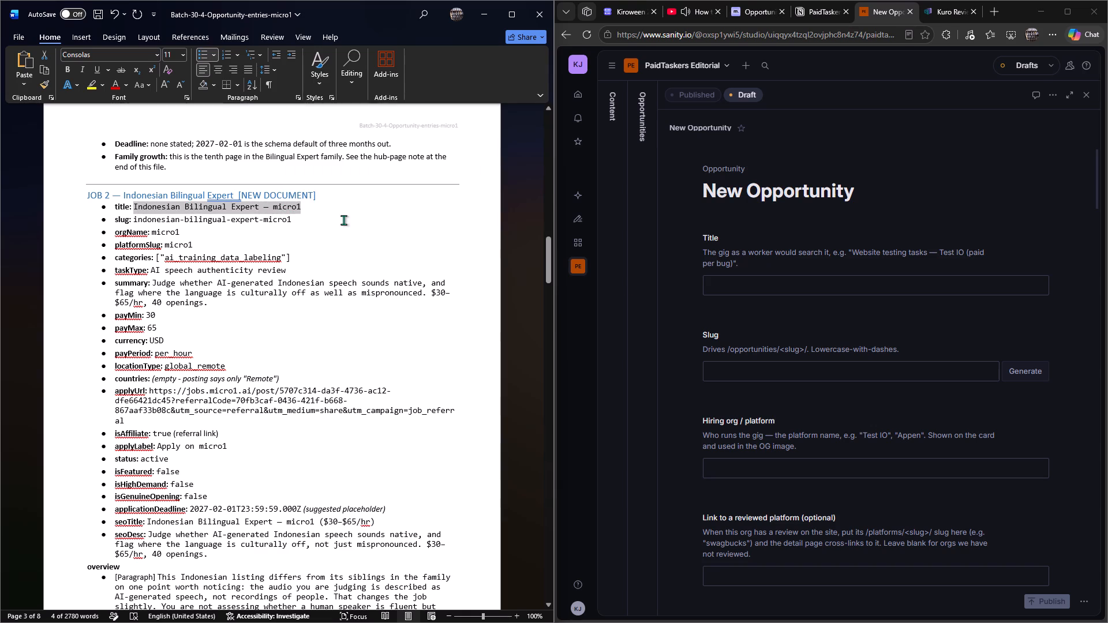
key("ctrl+c")
left_click(792, 277)
key("ctrl+v")
Copy the slug indonesian-bilingual-expert-micro1 from Word into the Slug field.
left_click(340, 228)
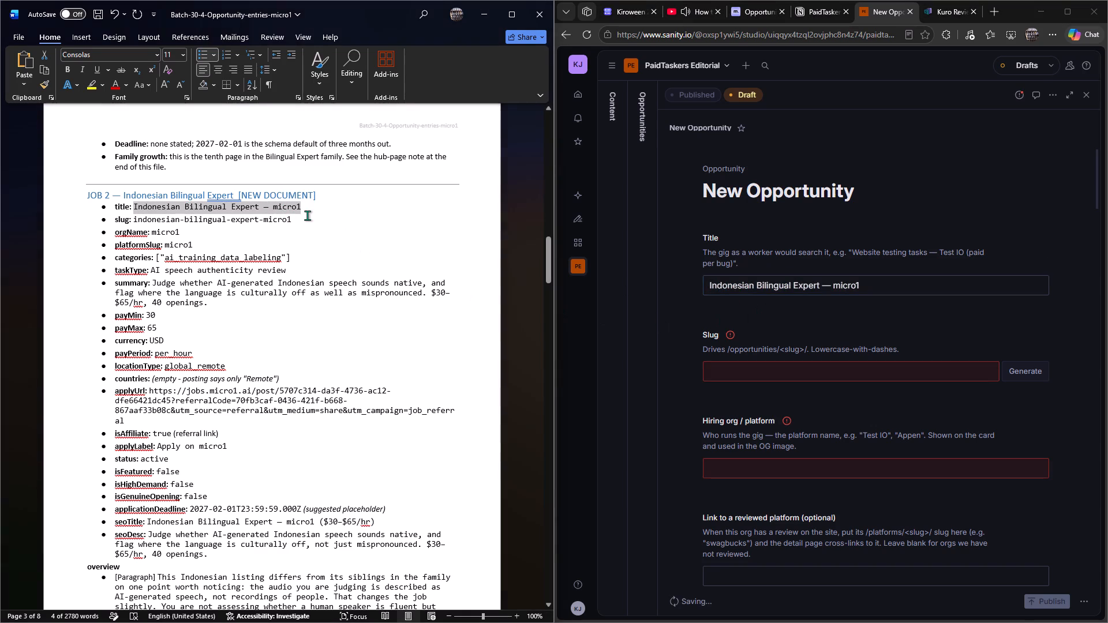
left_click_drag(308, 215, 158, 222)
key("ctrl+c")
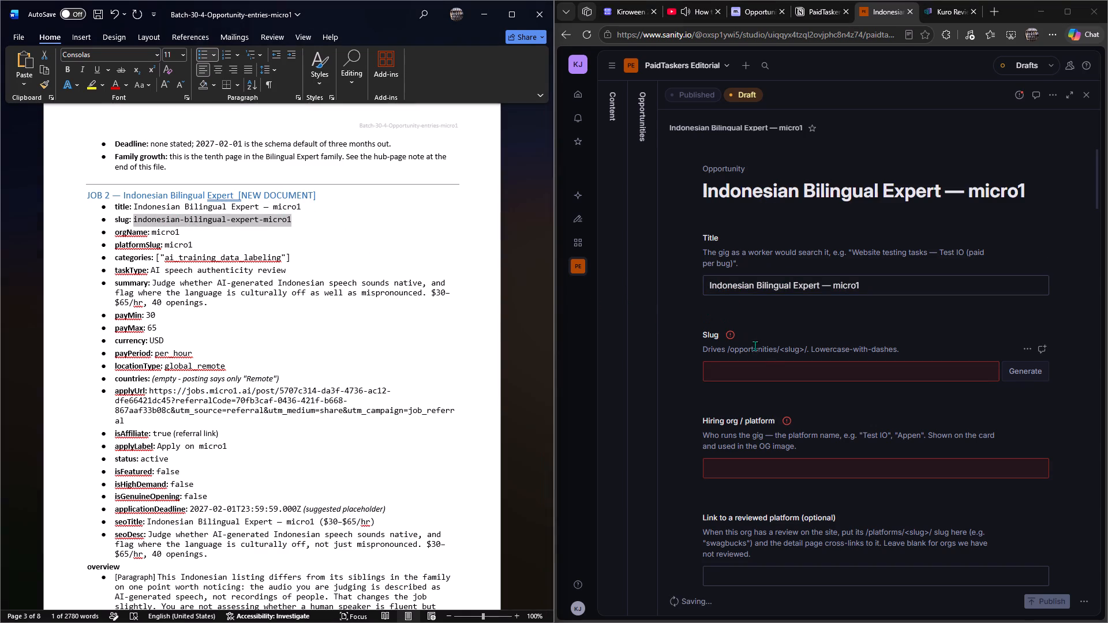
left_click(764, 367)
key("ctrl+v")
Copy micro1 from the Word orgName line into both Hiring org / platform and Link to a reviewed platform.
scroll(764, 367, "down", 2)
left_click(774, 358)
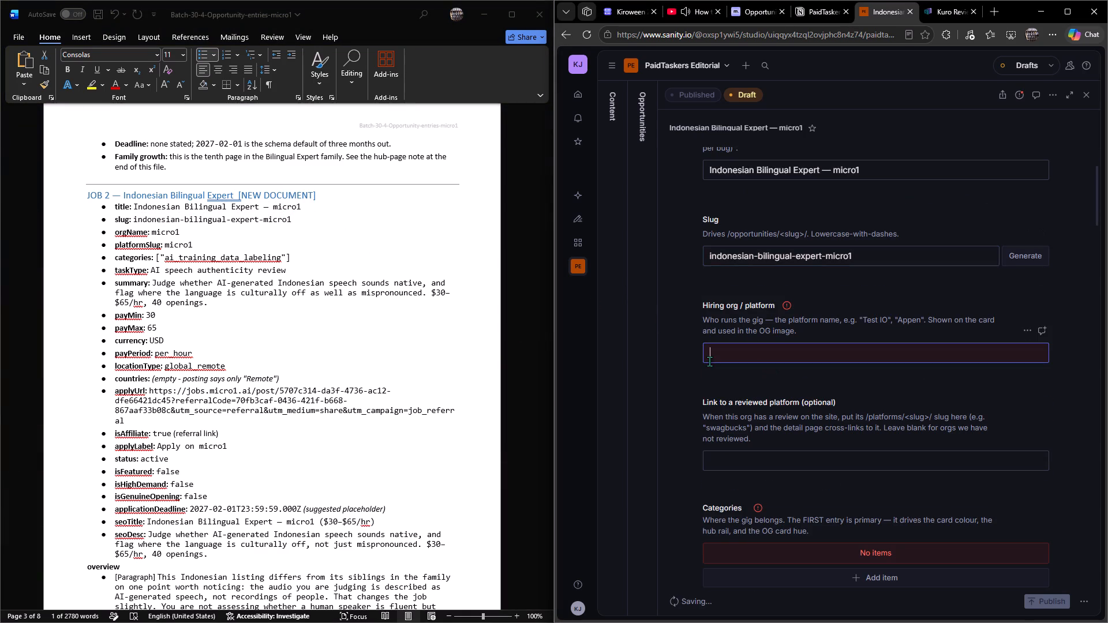
left_click(254, 237)
left_click_drag(209, 237, 160, 235)
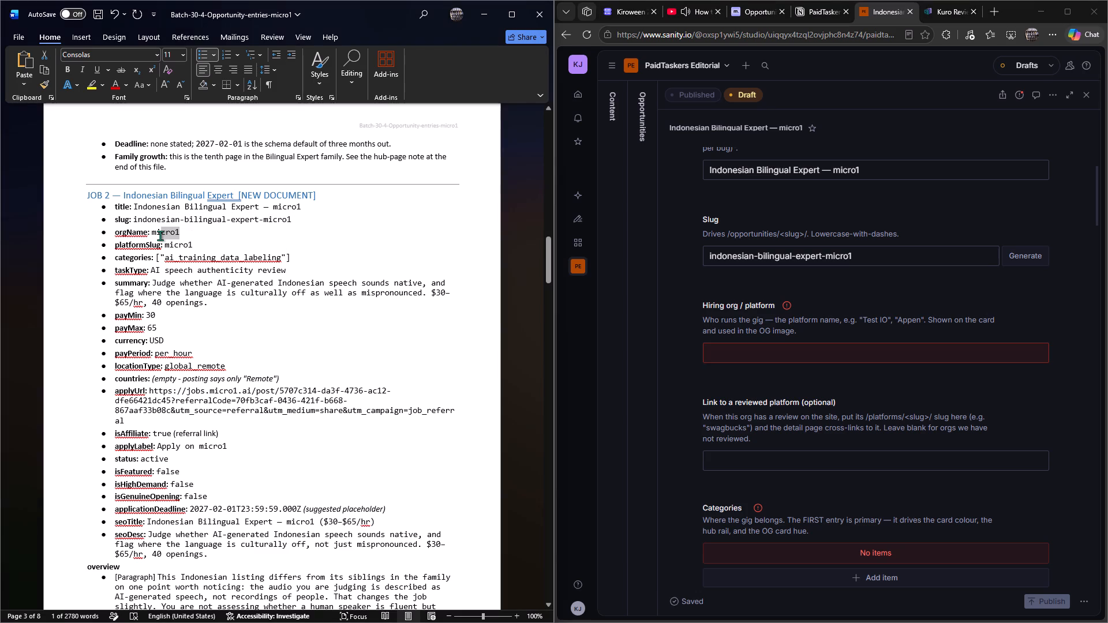
left_click_drag(160, 235, 153, 235)
key("ctrl+c")
left_click(796, 348)
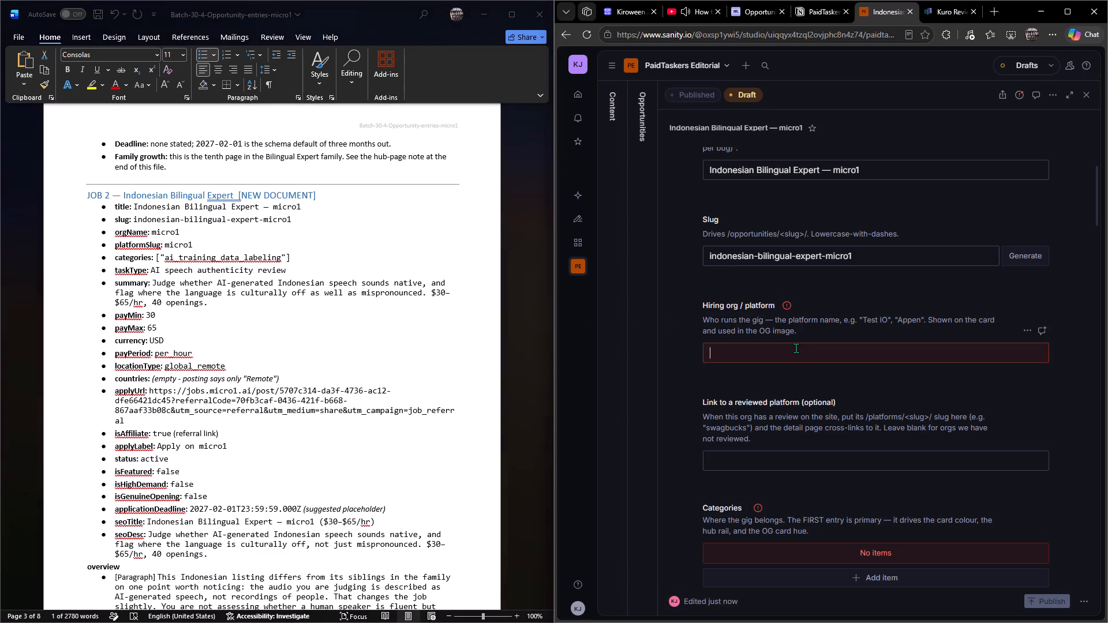
key("ctrl+v")
scroll(798, 354, "down", 3)
left_click(828, 291)
key("ctrl+v")
Add the AI Training & Data Labeling category.
scroll(831, 327, "down", 2)
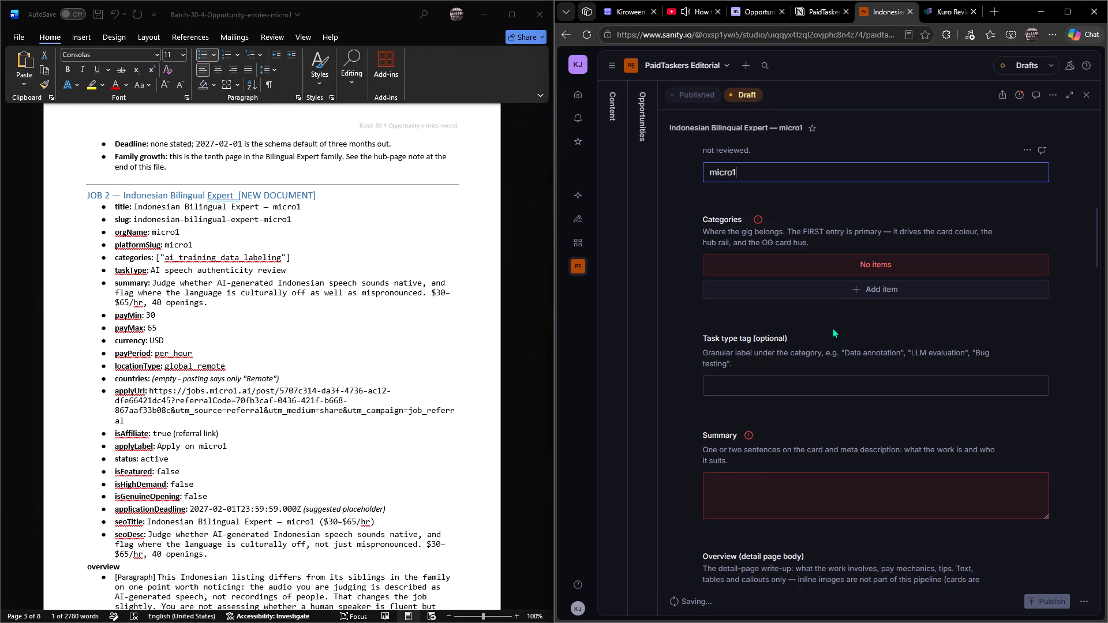
left_click(849, 290)
left_click(855, 275)
left_click(837, 321)
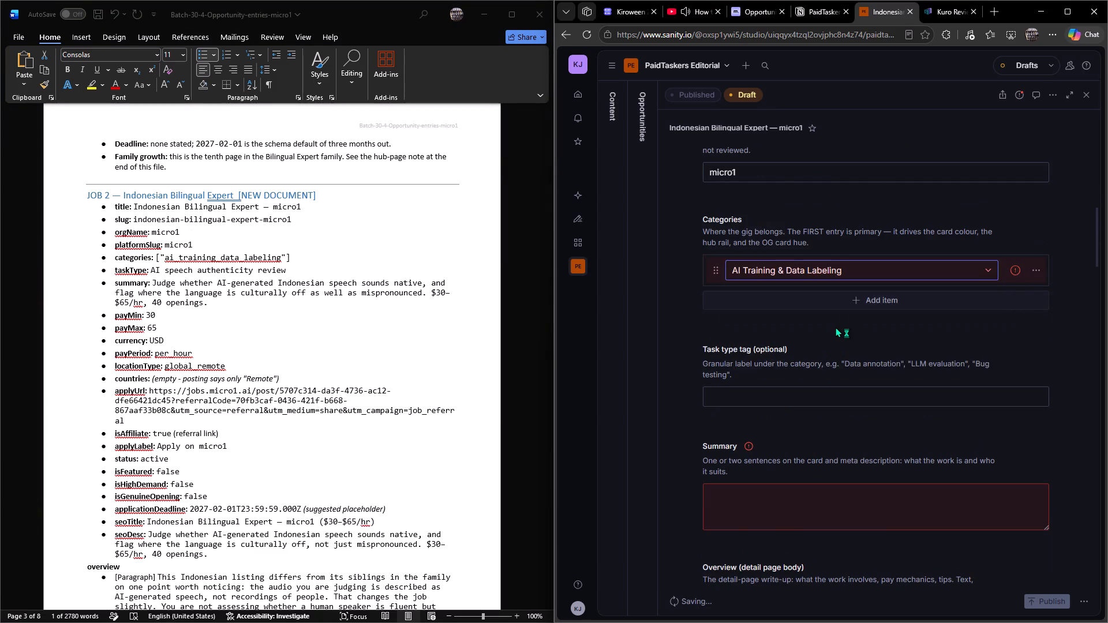
Copy the taskType "AI speech authenticity review" from Word into the Task type tag.
scroll(834, 329, "down", 2)
left_click(843, 286)
left_click(300, 307)
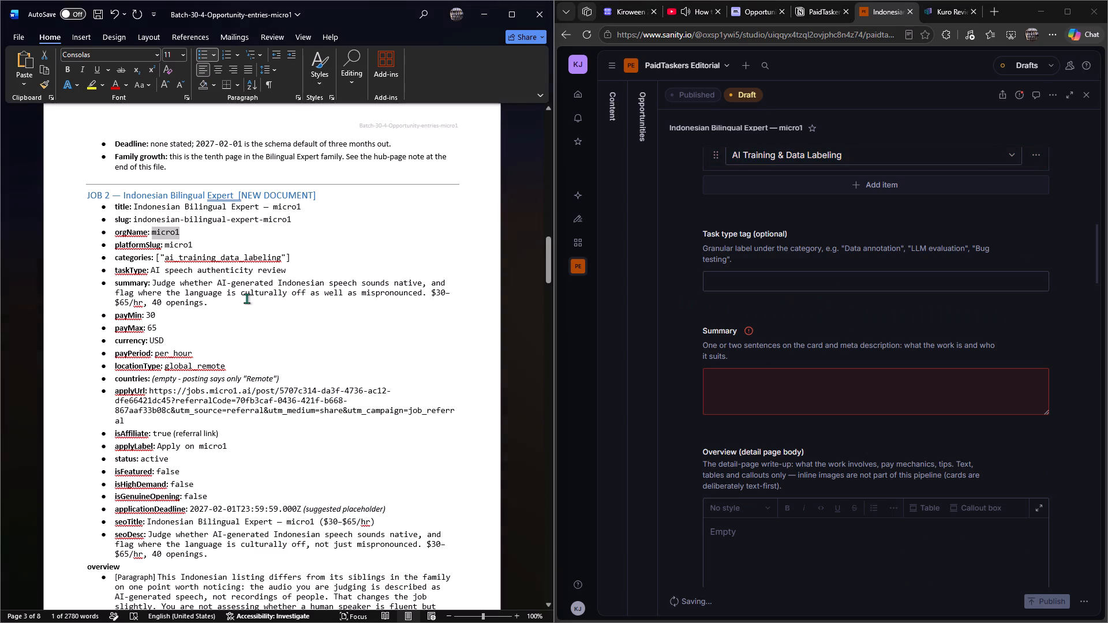
left_click_drag(291, 267, 157, 271)
key("ctrl+c")
left_click(784, 283)
key("ctrl+v")
Copy Job 2's summary text from the Word document into Summary.
left_click(782, 399)
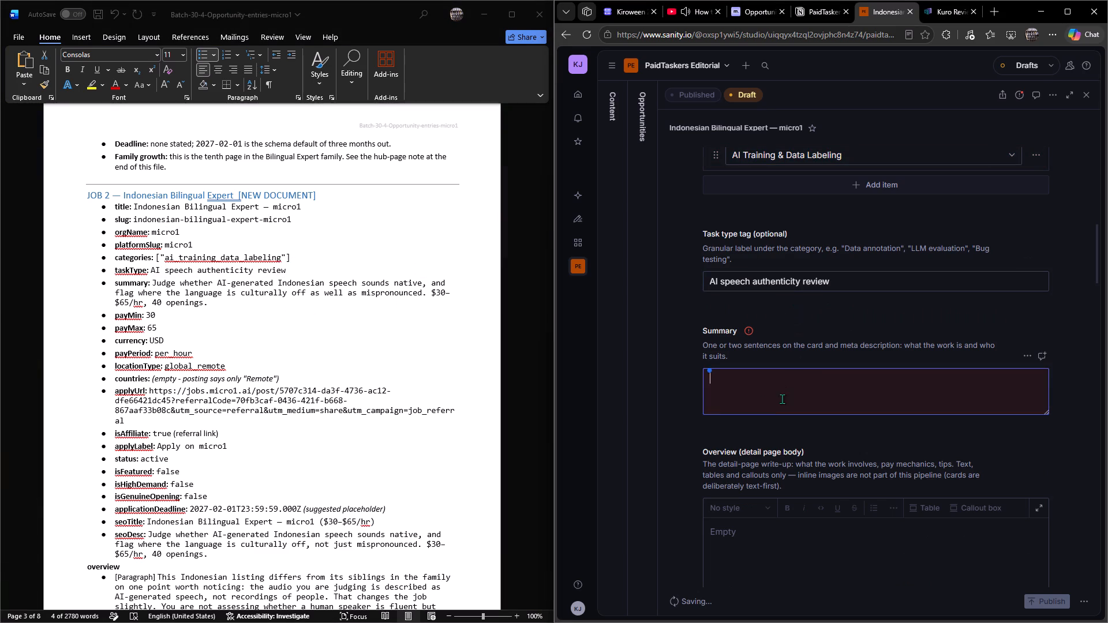
left_click(323, 324)
left_click_drag(220, 303, 158, 284)
key("ctrl+c")
left_click(804, 388)
key("ctrl+v")
Copy Job 2's overview paragraph from Word into the Overview body and remove its bullet formatting.
scroll(804, 388, "down", 3)
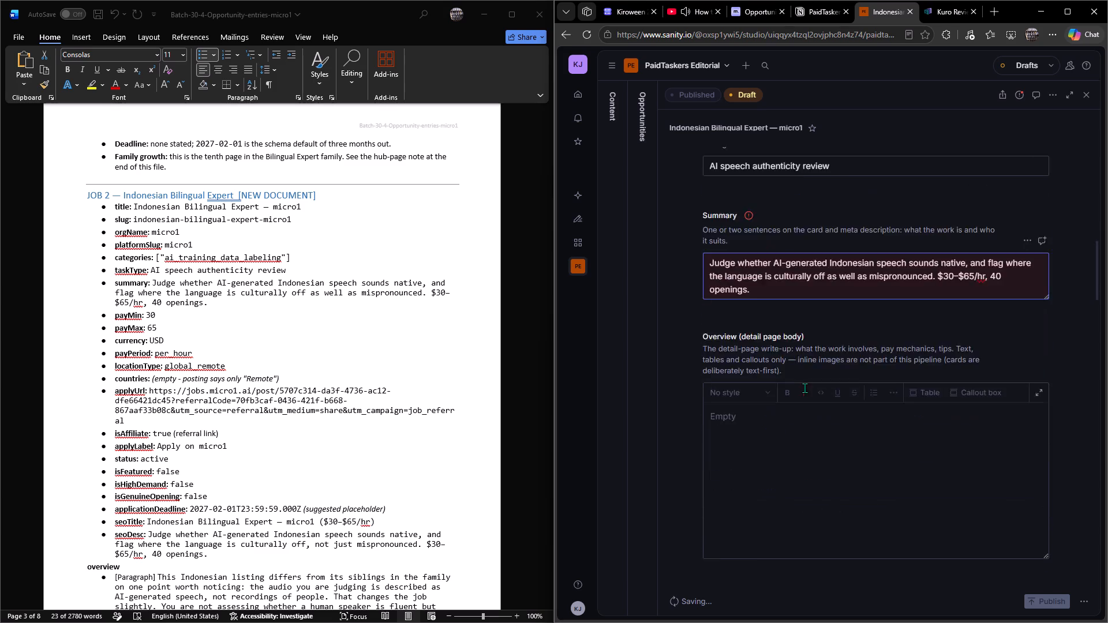
left_click(798, 399)
scroll(244, 395, "down", 1)
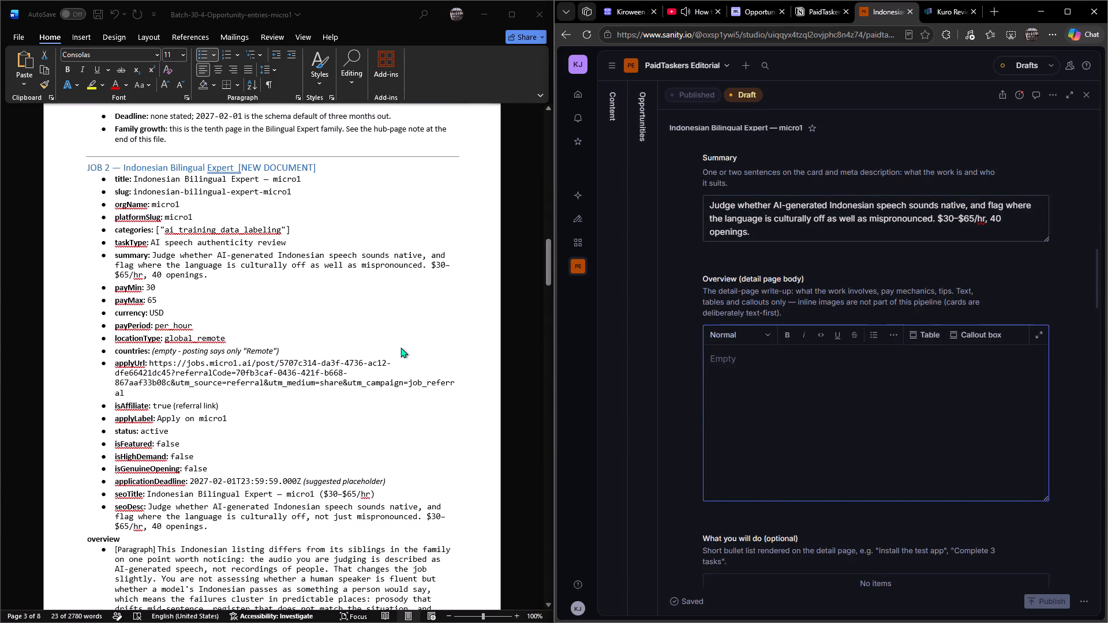
scroll(396, 354, "down", 9)
left_click(158, 295)
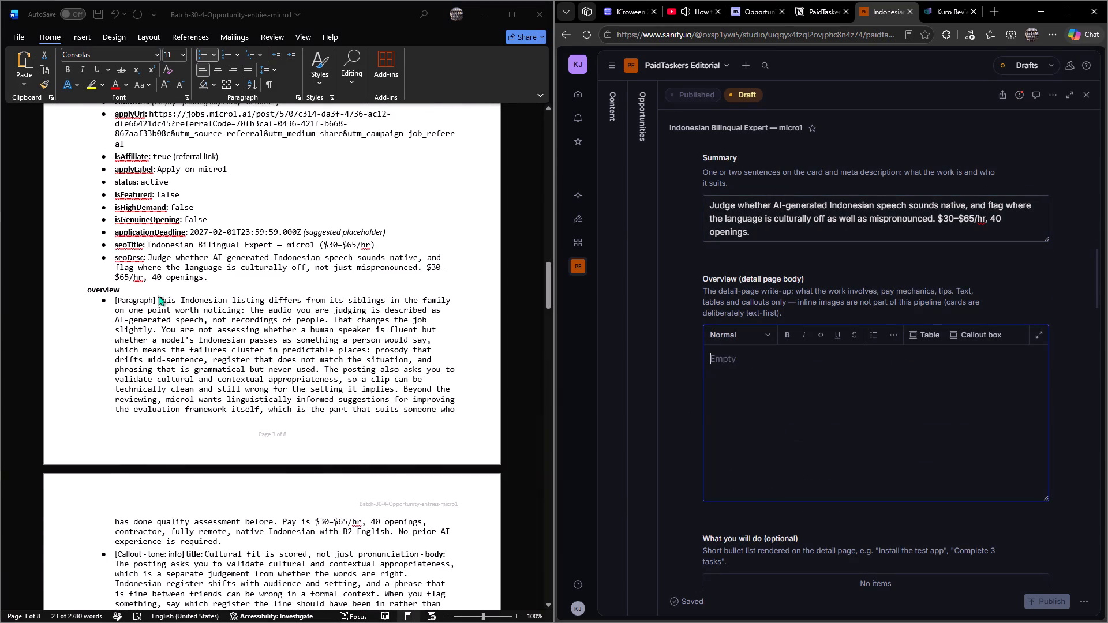
left_click_drag(158, 297, 338, 550)
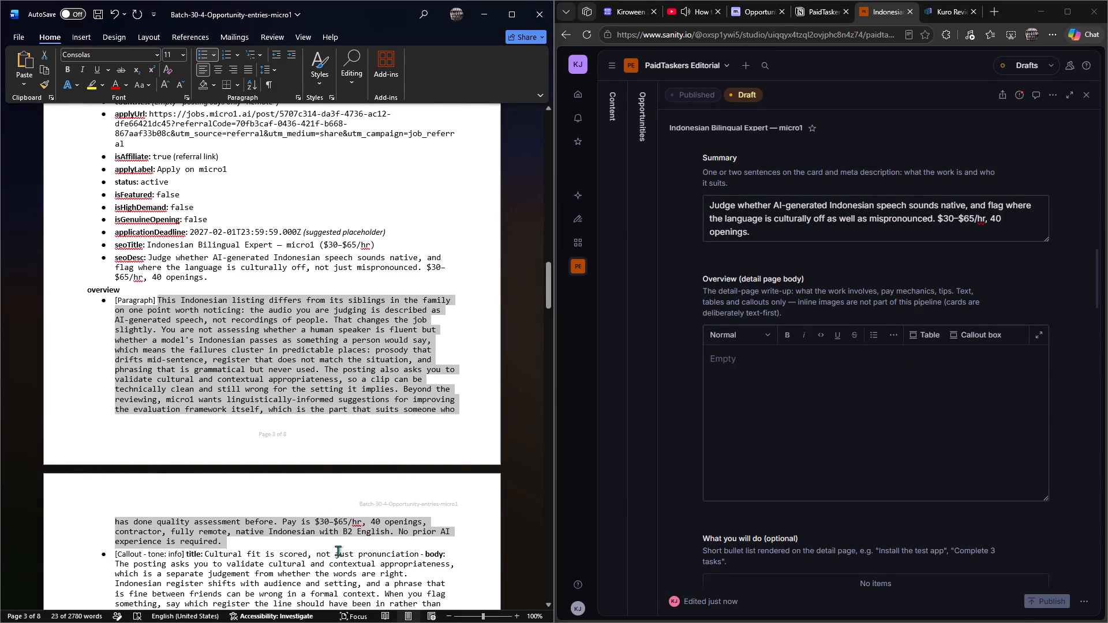
left_click_drag(338, 550, 341, 543)
key("ctrl+c")
left_click(794, 442)
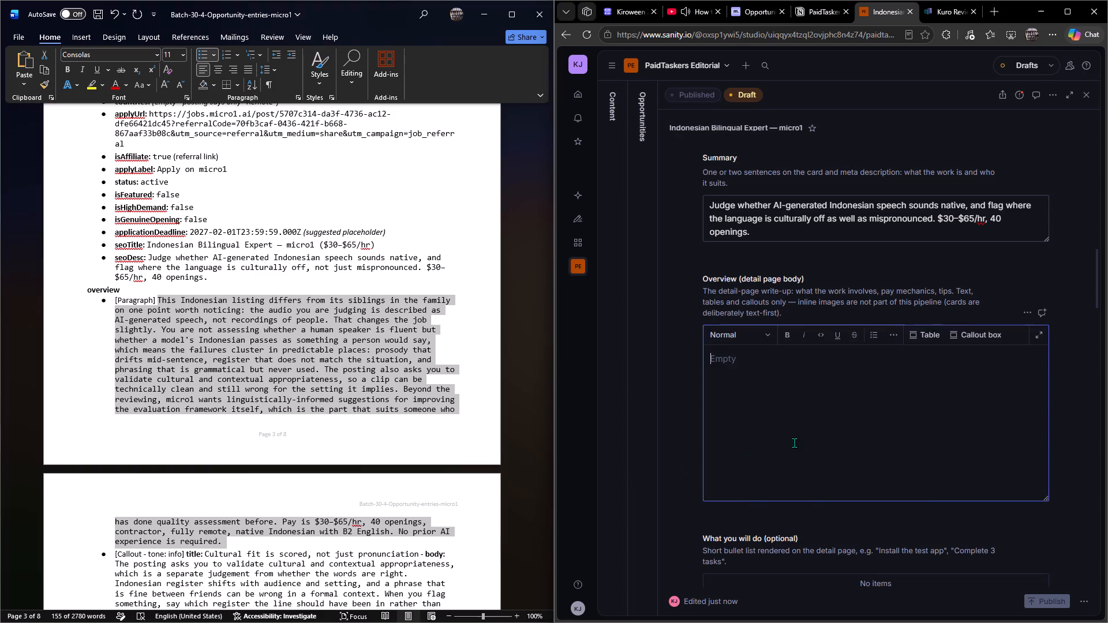
key("ctrl+v")
scroll(801, 429, "up", 4)
left_click(729, 359)
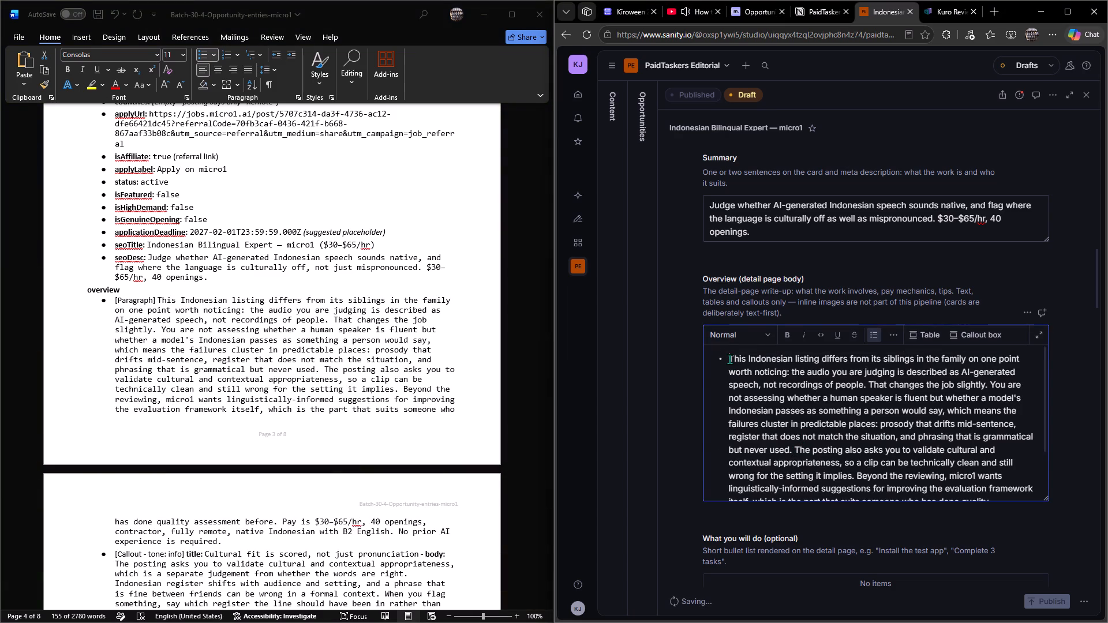
key("BackSpace")
scroll(806, 369, "down", 2)
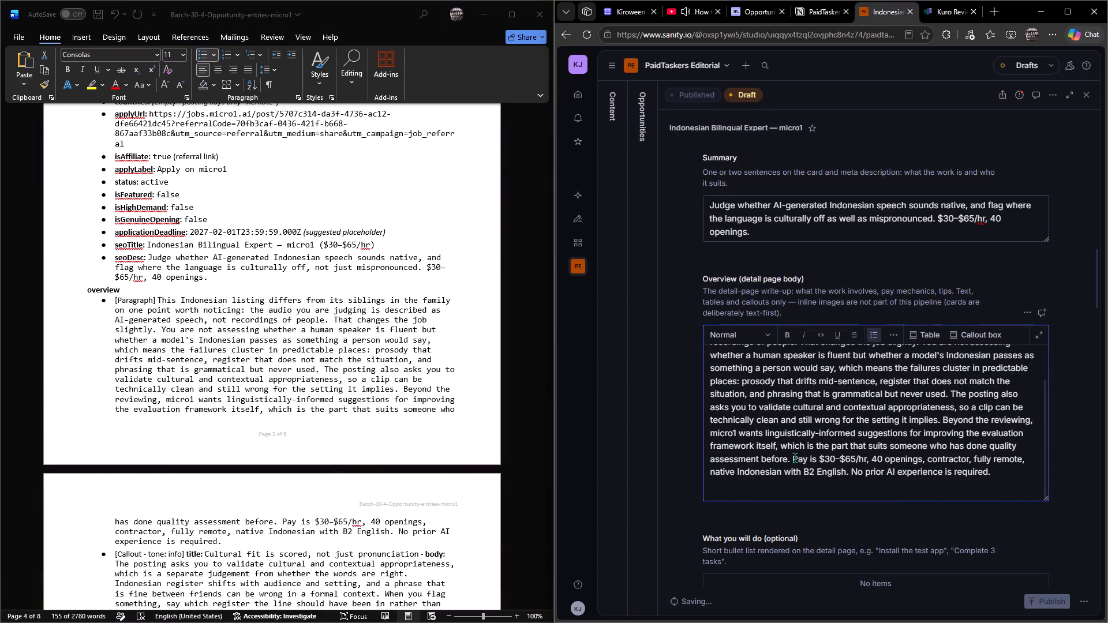
Split the Overview body so that "Pay is $30–$65/hr" starts a new paragraph.
left_click(792, 459)
key("Return")
scroll(825, 450, "down", 2)
Insert an info callout after the Overview text, copying its title "Cultural fit is scored, not just pronunciation" from Word.
left_click(936, 474)
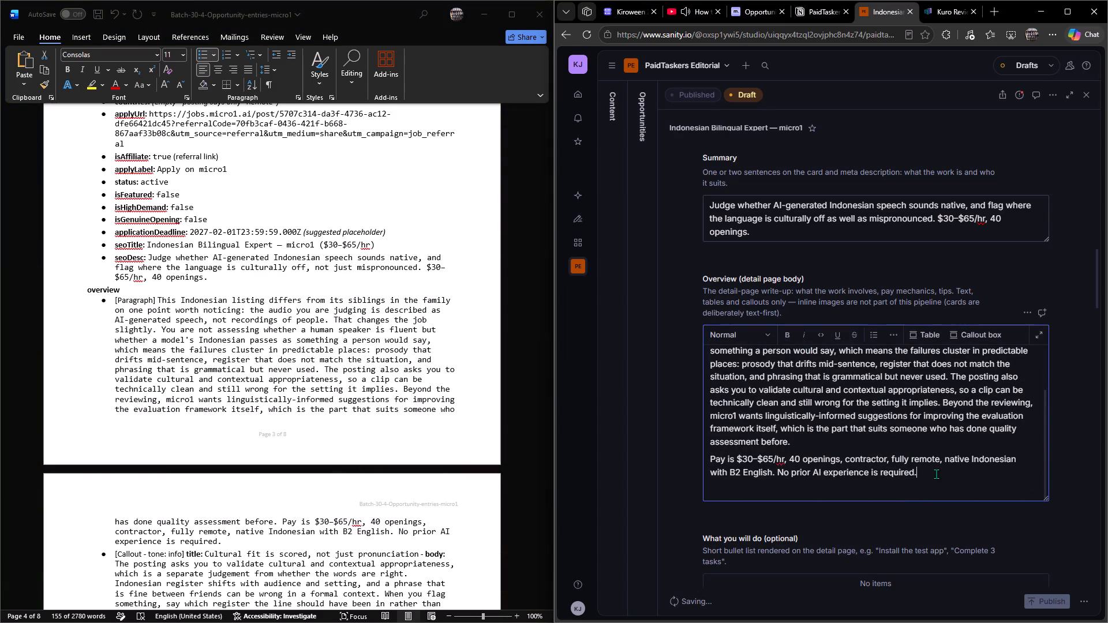
key("Return")
left_click(983, 342)
scroll(228, 366, "down", 5)
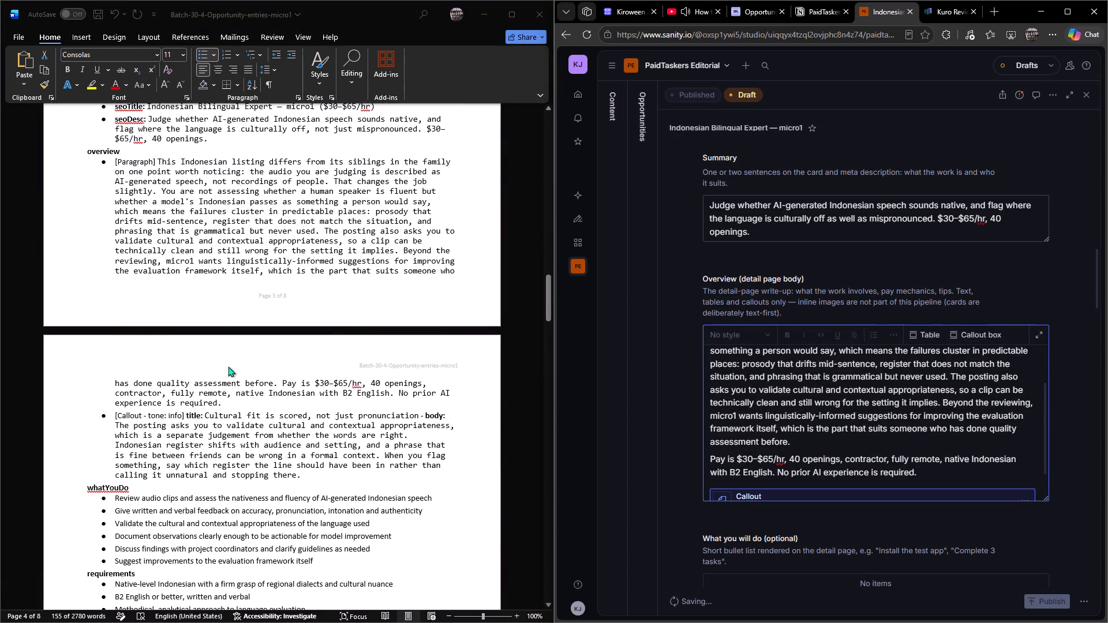
left_click(228, 417)
left_click(230, 422)
left_click_drag(204, 412, 235, 411)
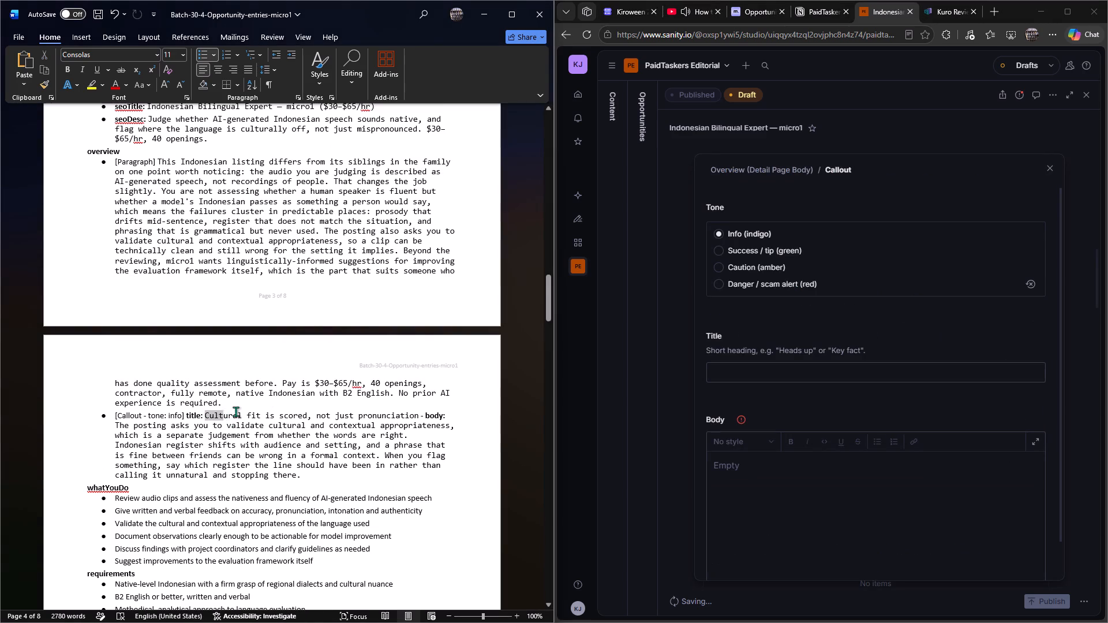
left_click_drag(235, 411, 384, 414)
key("ctrl+c")
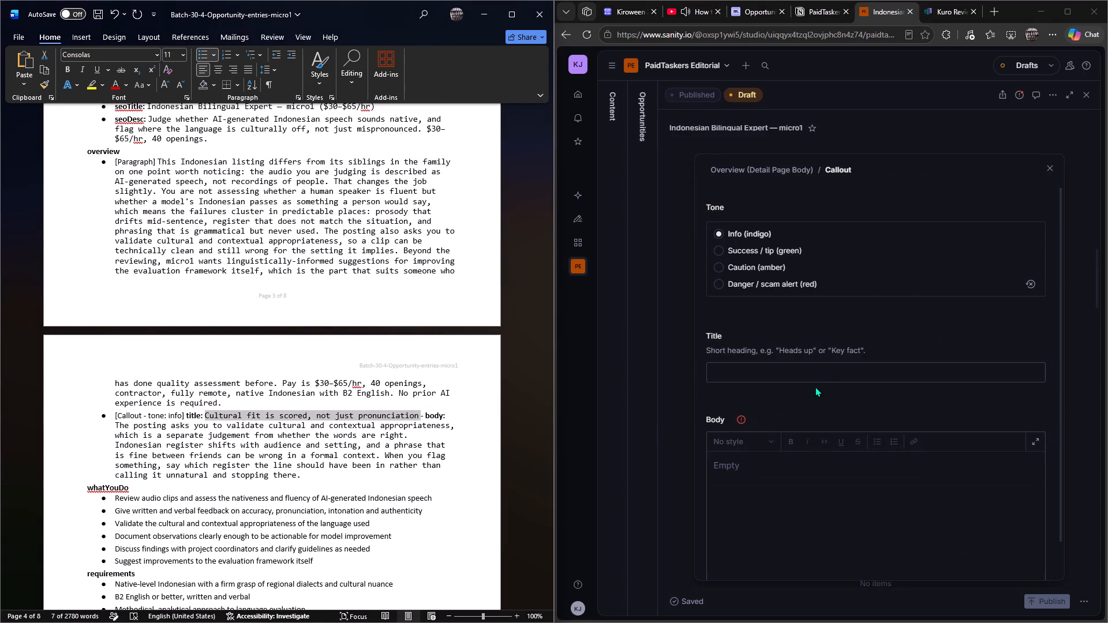
left_click(824, 376)
key("ctrl+v")
Copy the callout's body text from Word into the callout's Body and close the callout.
left_click(791, 491)
left_click(440, 442)
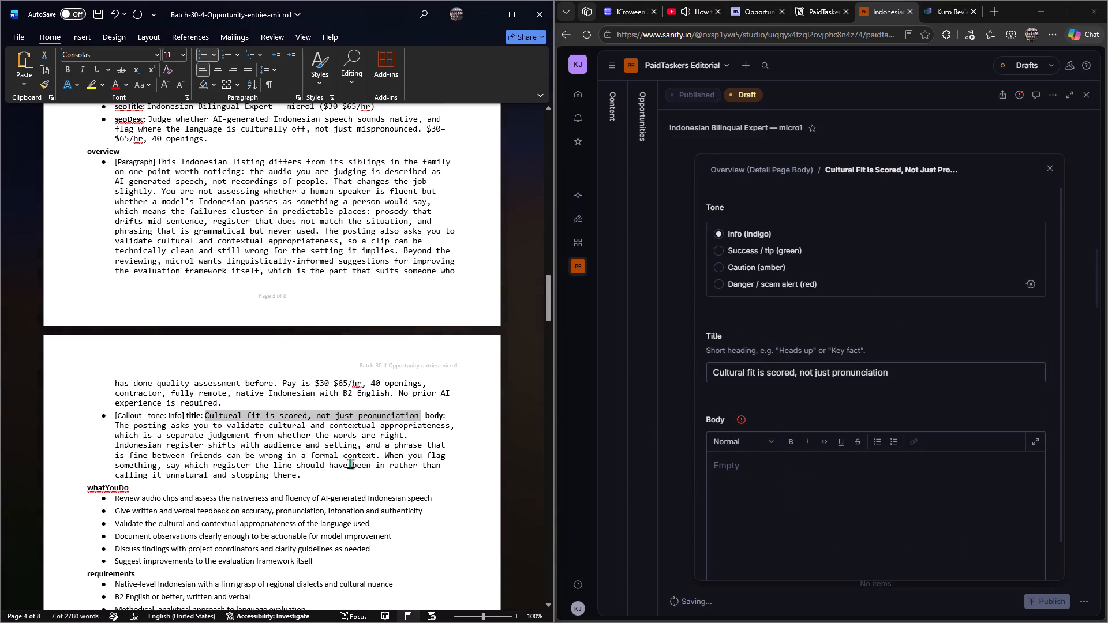
left_click(327, 479)
left_click_drag(326, 478, 118, 429)
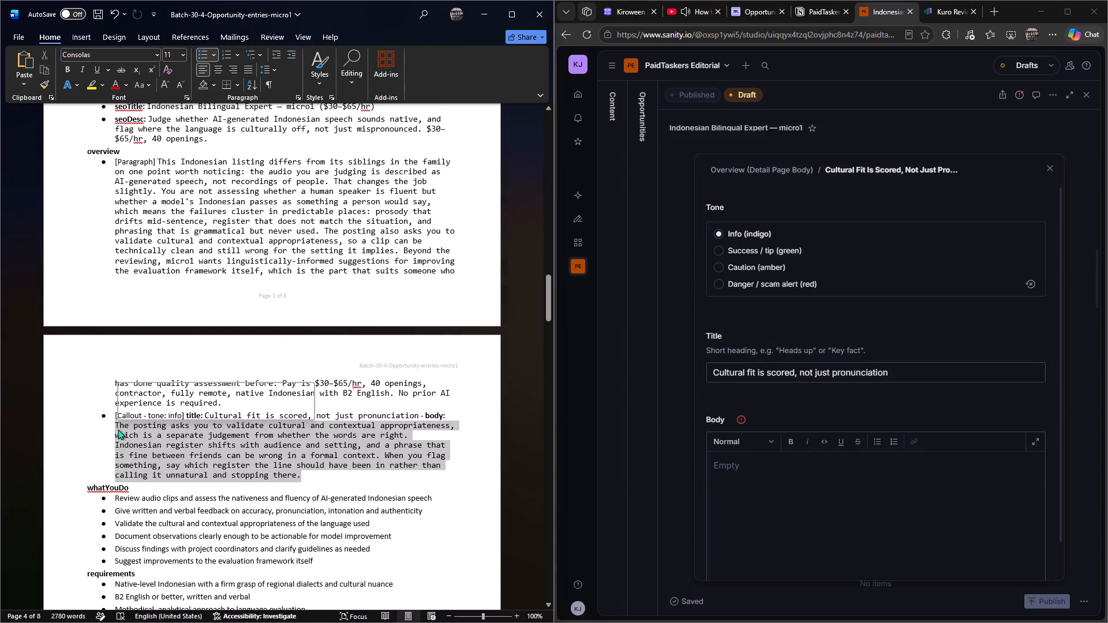
key("ctrl+c")
left_click(752, 494)
key("ctrl+v")
scroll(757, 487, "down", 4)
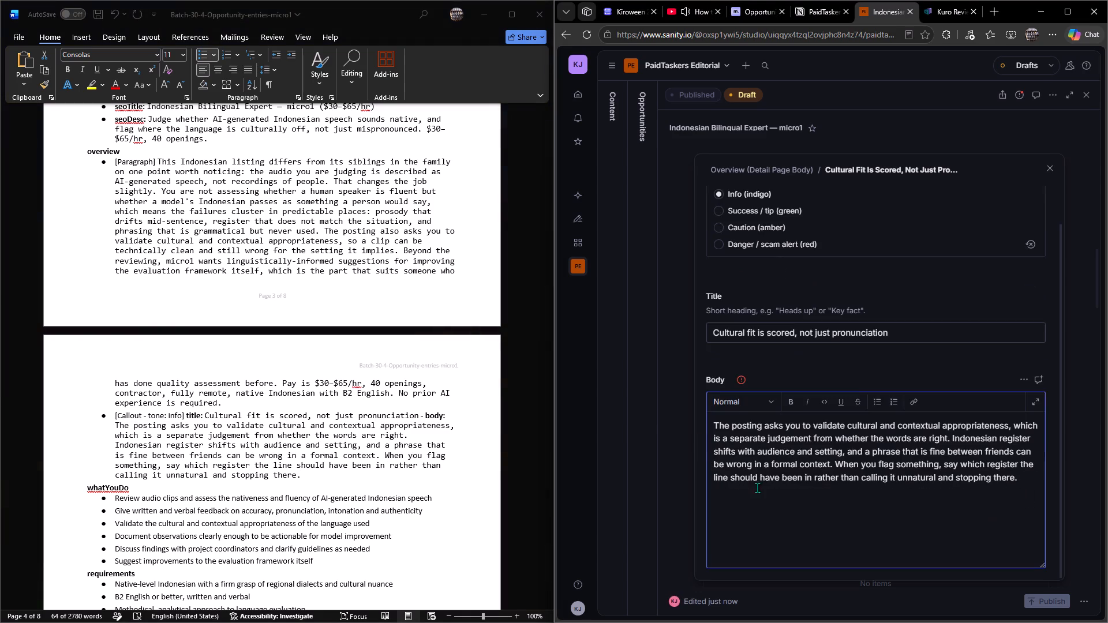
scroll(757, 487, "down", 1)
left_click(680, 306)
Add a blank What you will do item and remove the bullet formatting from Job 2's whatYouDo list in Word.
scroll(680, 306, "down", 6)
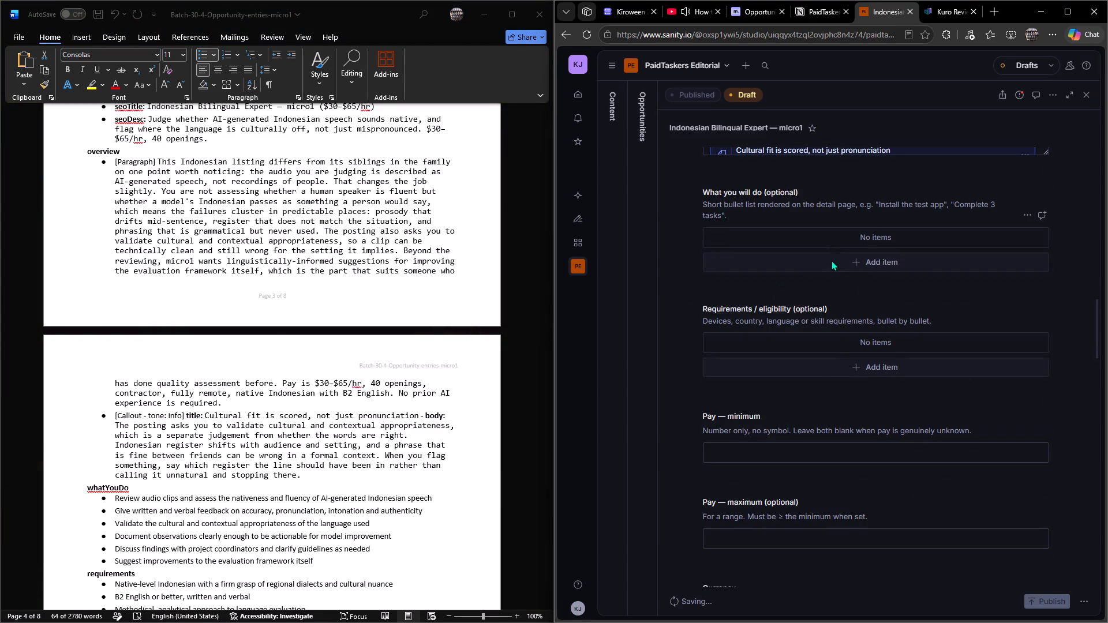
left_click(830, 263)
left_click(268, 329)
scroll(268, 329, "down", 8)
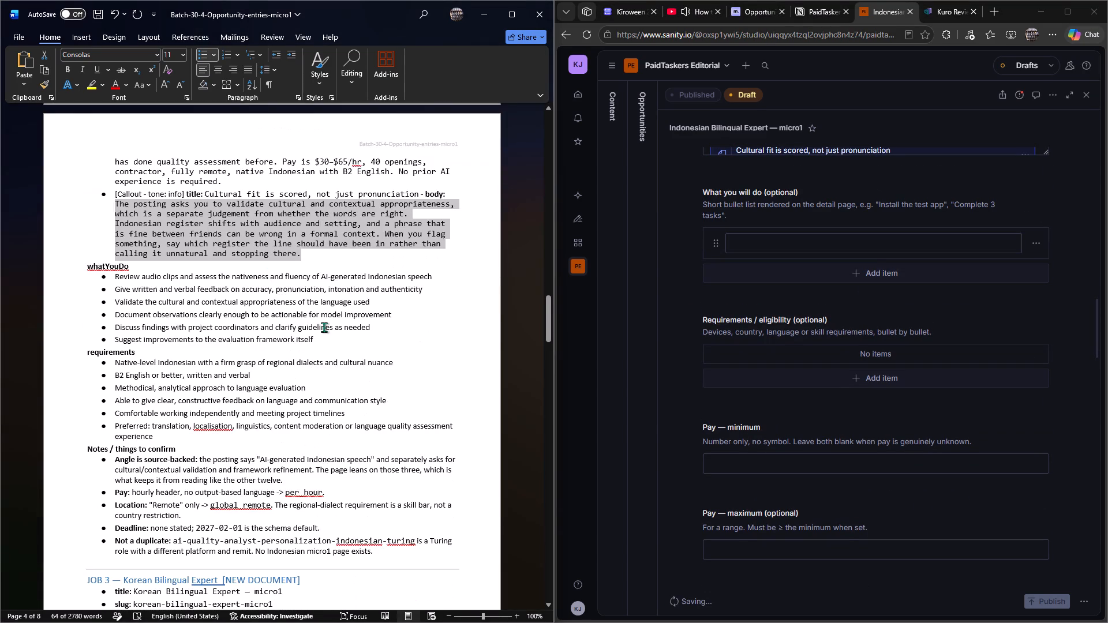
left_click(324, 327)
left_click_drag(336, 342, 111, 277)
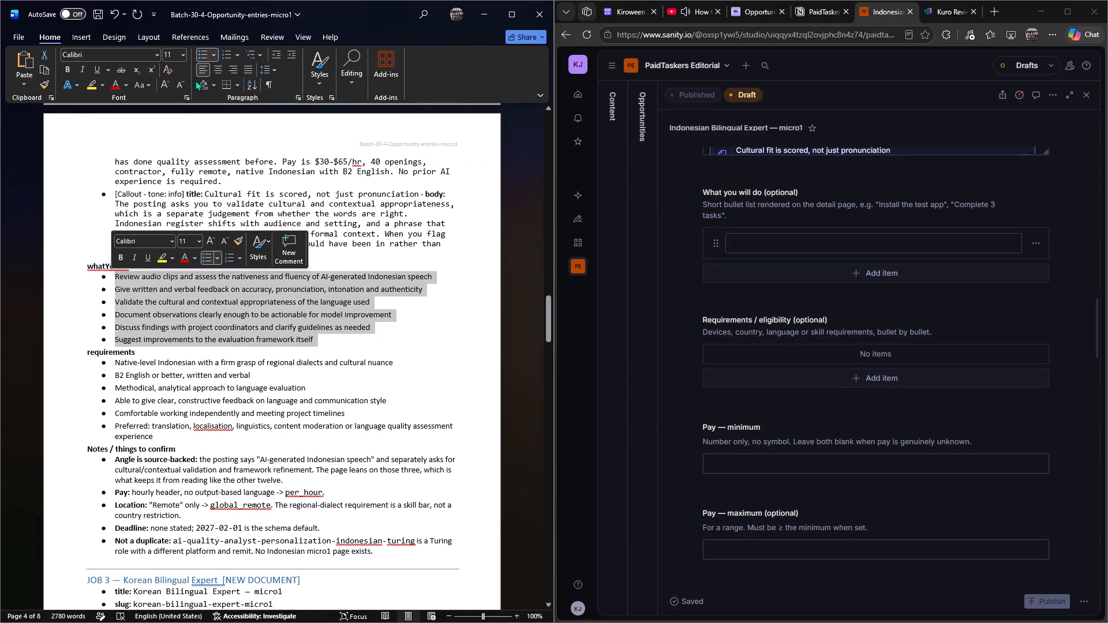
left_click(202, 51)
left_click(208, 269)
Copy "Review audio clips and assess the nativeness and fluency of AI-generated Indonesian speech" from Word into the first What you will do item.
left_click_drag(428, 274, 253, 276)
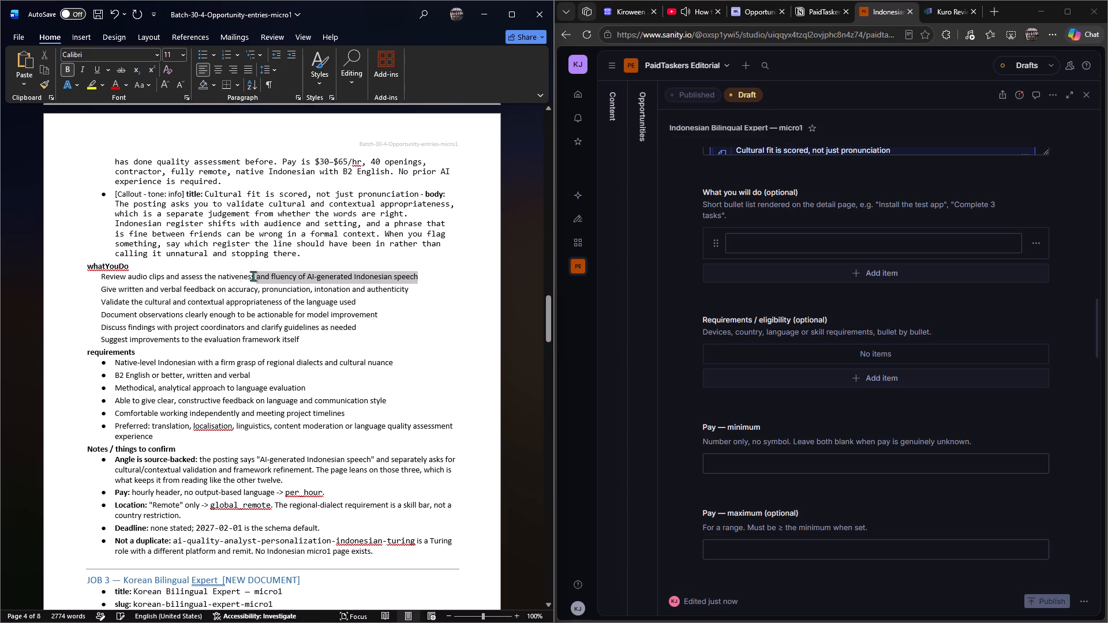
left_click_drag(253, 276, 119, 277)
key("ctrl+c")
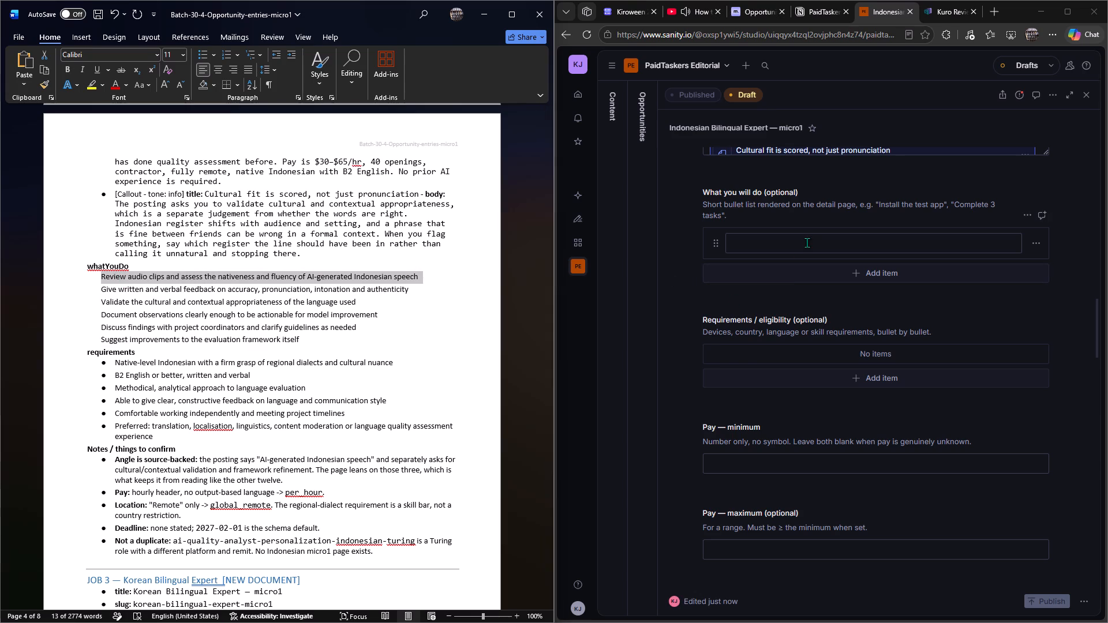
left_click(807, 242)
key("ctrl+v")
Add a second What you will do item with "Give written and verbal feedback on accuracy, pronunciation, intonation and authenticity" from Word.
left_click(793, 275)
left_click(319, 346)
left_click_drag(421, 289, 117, 294)
key("ctrl+c")
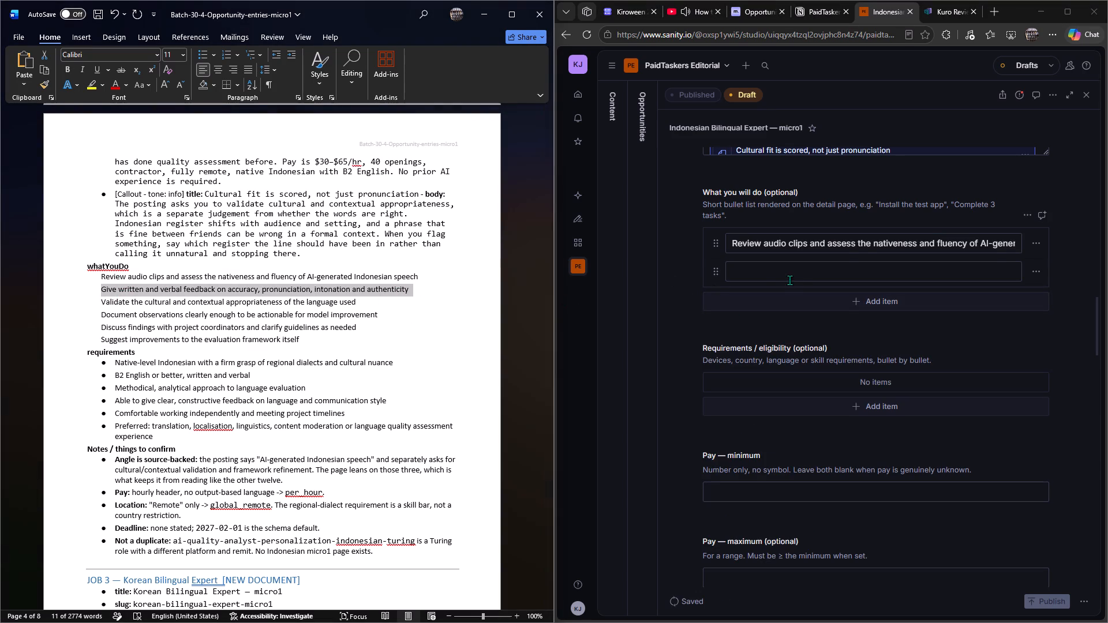
left_click(798, 278)
key("ctrl+v")
Add a third What you will do item with "Validate the cultural and contextual appropriateness of the language used" from Word.
left_click(796, 298)
left_click(334, 313)
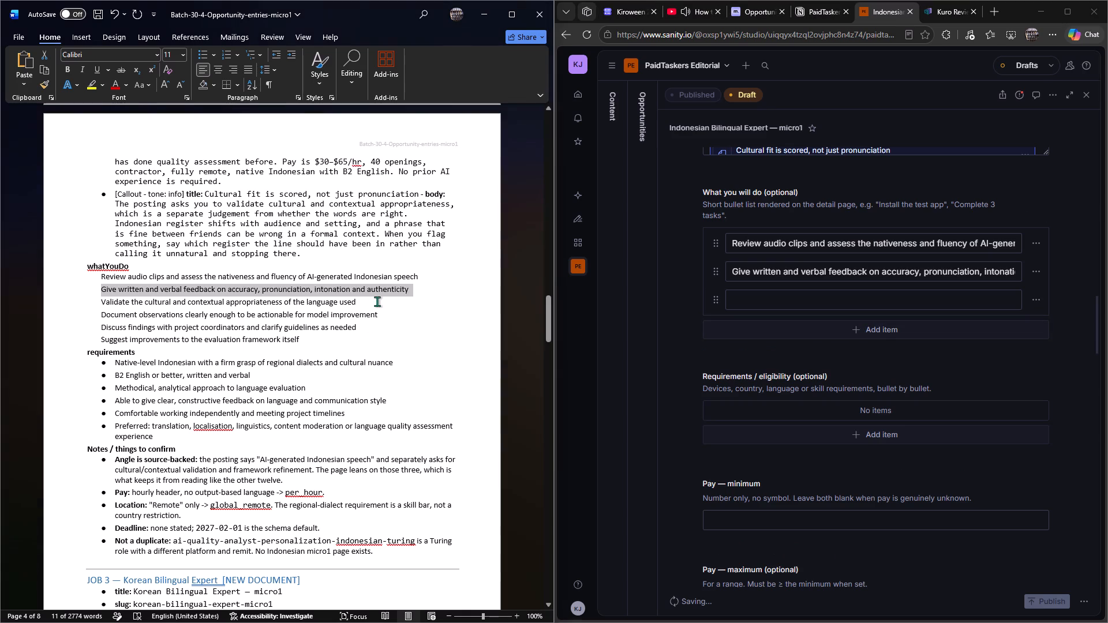
left_click_drag(377, 301, 125, 301)
key("ctrl+c")
left_click(748, 302)
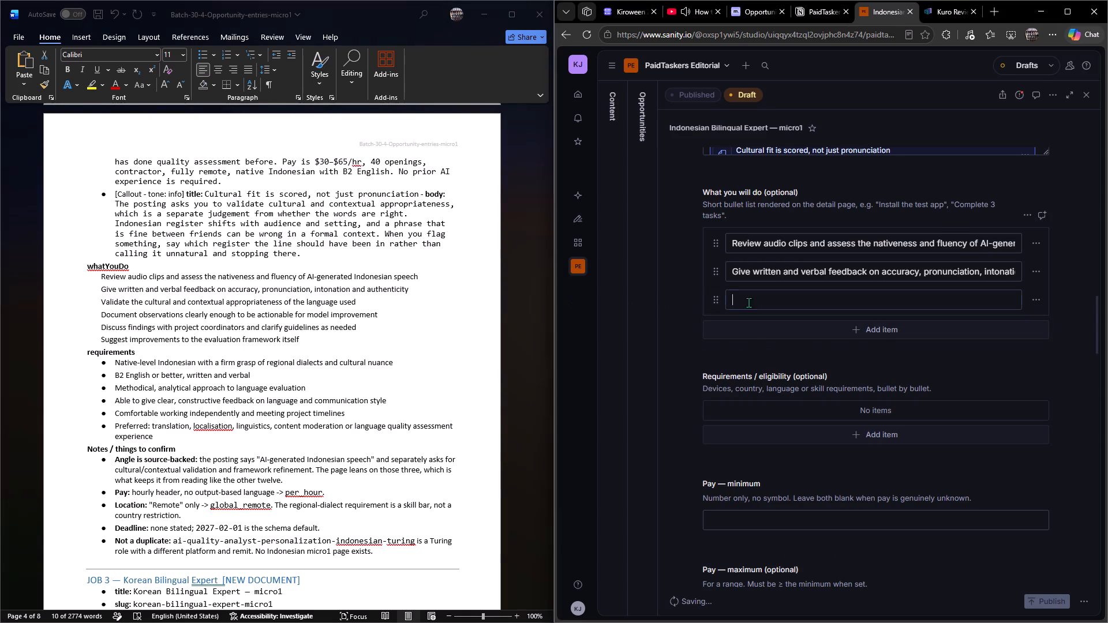
key("ctrl+v")
Add a fourth What you will do item with "Document observations clearly enough to be actionable for model improvement" from Word.
left_click(752, 326)
left_click(350, 324)
left_click_drag(384, 314, 162, 315)
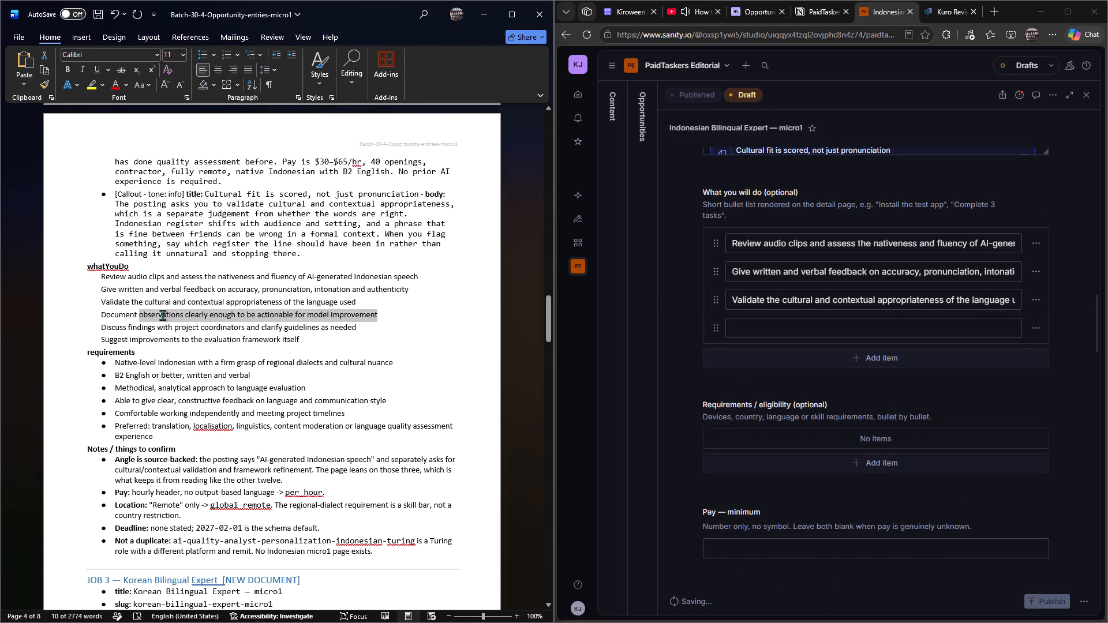
left_click_drag(162, 315, 115, 314)
key("ctrl+c")
left_click(775, 325)
key("ctrl+v")
Add a fifth What you will do item with "Discuss findings with project coordinators and clarify guidelines as needed" from Word.
left_click(768, 358)
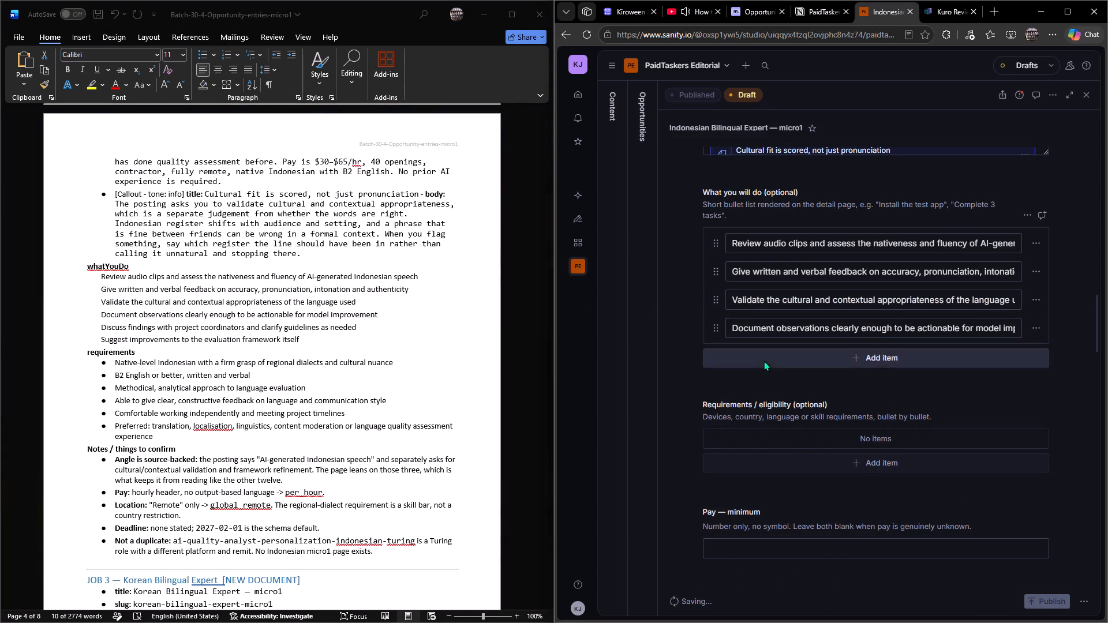
left_click(436, 316)
left_click_drag(368, 327, 118, 326)
key("ctrl+c")
left_click(819, 365)
key("ctrl+v")
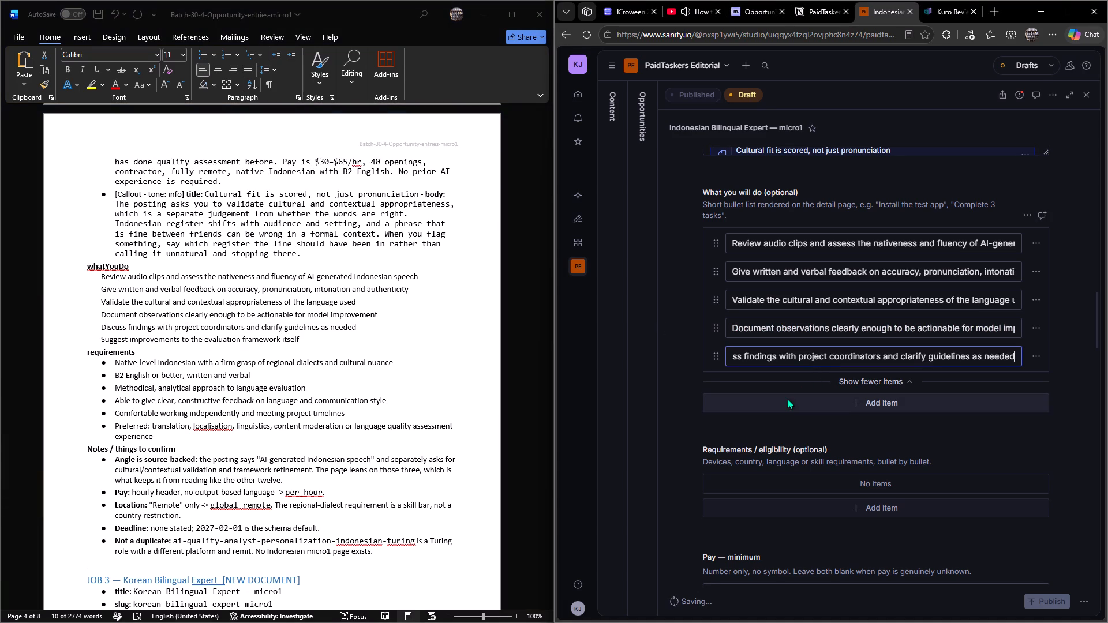
Add a sixth What you will do item with "Suggest improvements to the evaluation framework itself" from Word.
left_click(787, 400)
left_click(395, 332)
left_click(361, 327)
left_click(316, 317)
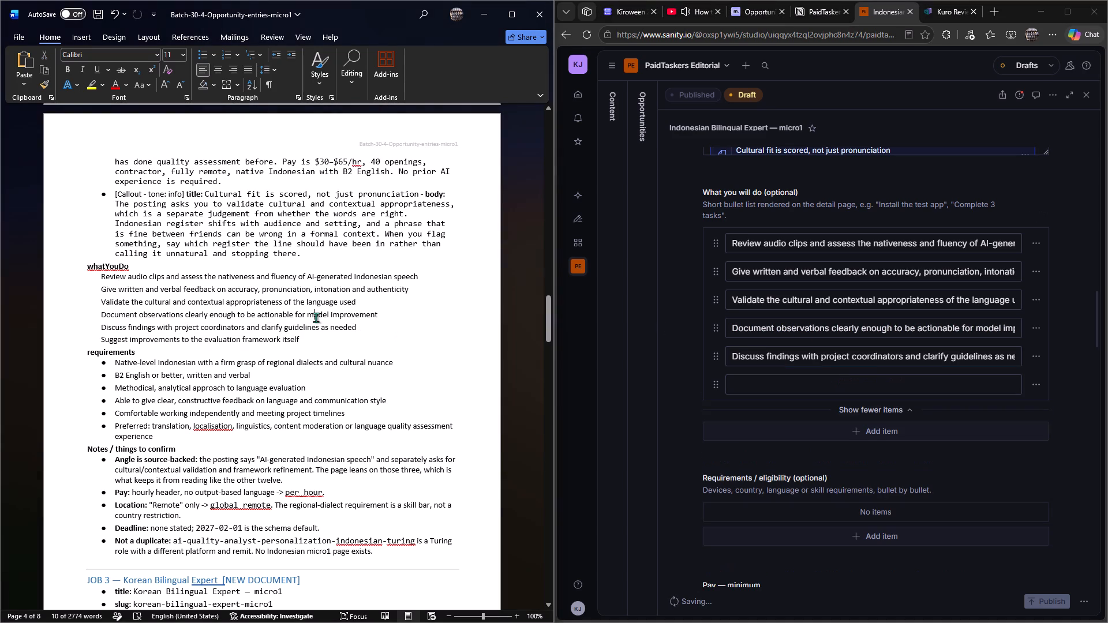
left_click_drag(316, 341, 108, 336)
key("ctrl+c")
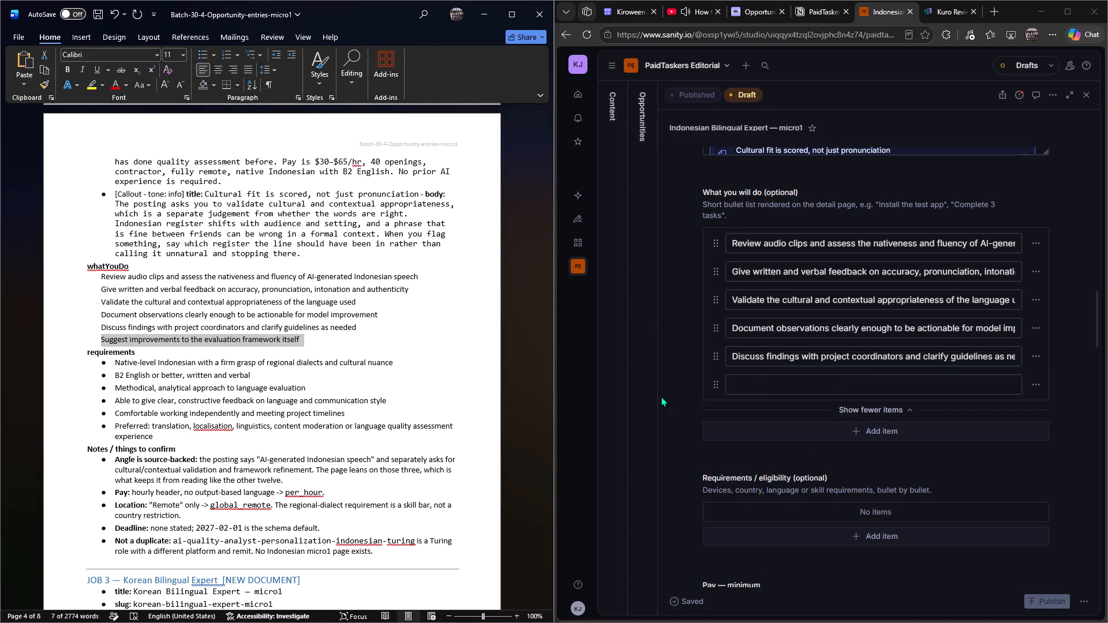
left_click(754, 382)
key("ctrl+v")
Add a blank item under Requirements / eligibility.
scroll(739, 370, "down", 4)
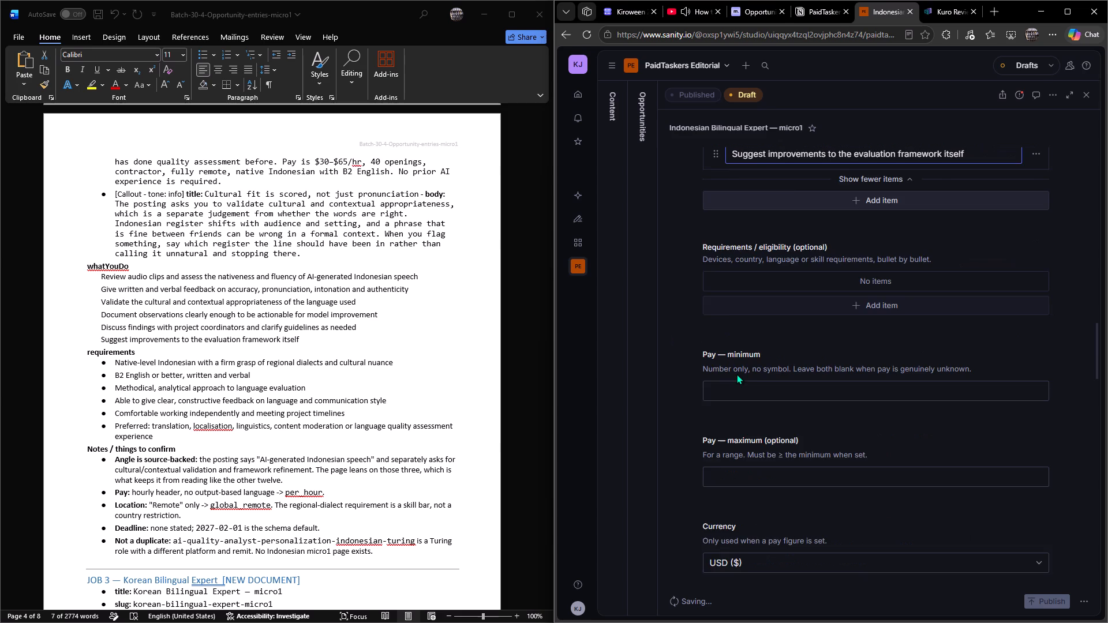
scroll(754, 362, "up", 2)
scroll(754, 362, "down", 1)
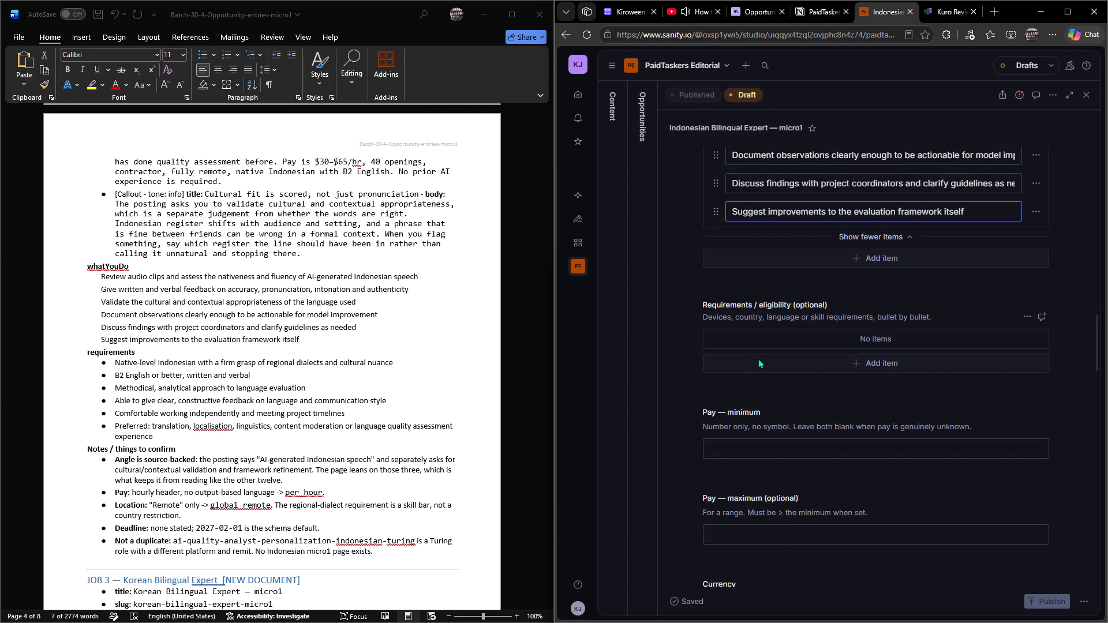
left_click(780, 356)
Correct the spelling of "localisation" to "localization" in Job 2's requirements list in Word.
left_click(322, 352)
scroll(321, 358, "down", 2)
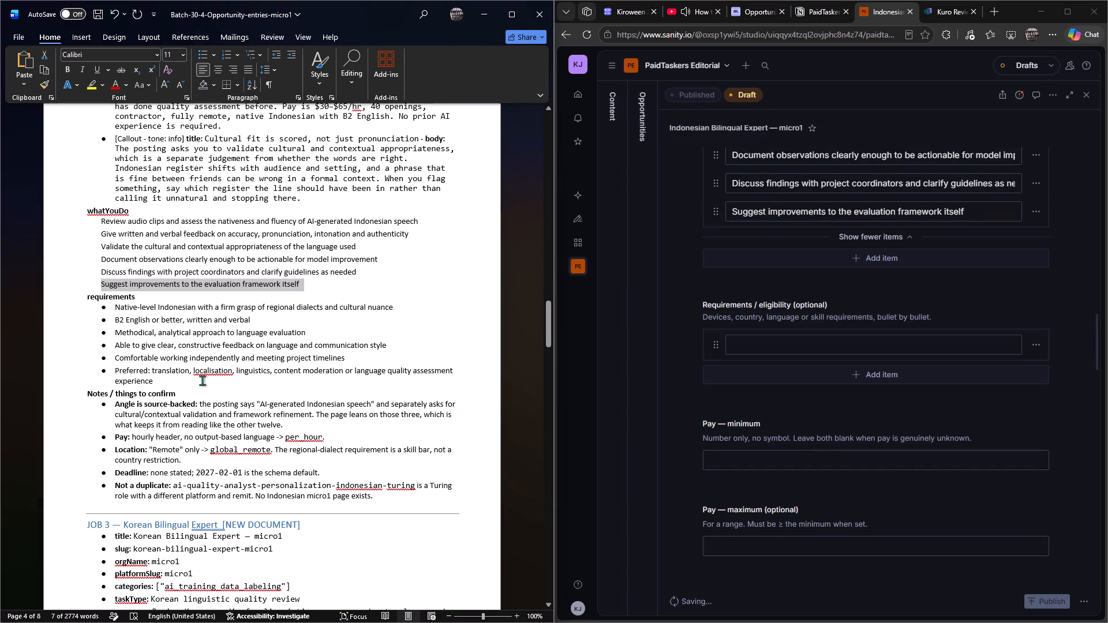
left_click(208, 369)
right_click(208, 369)
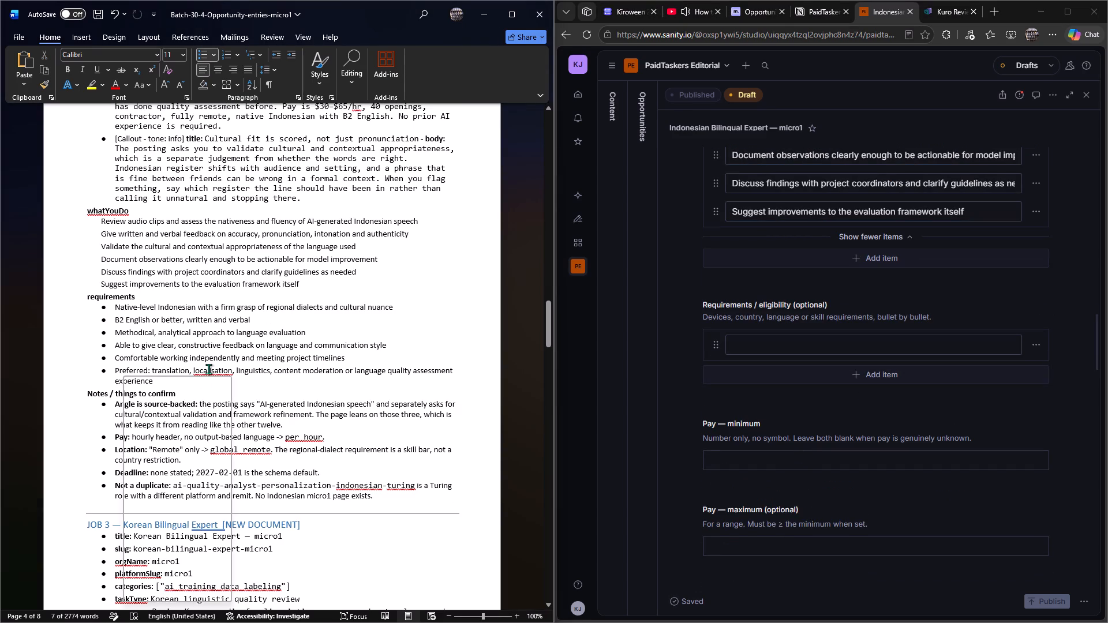
left_click(200, 391)
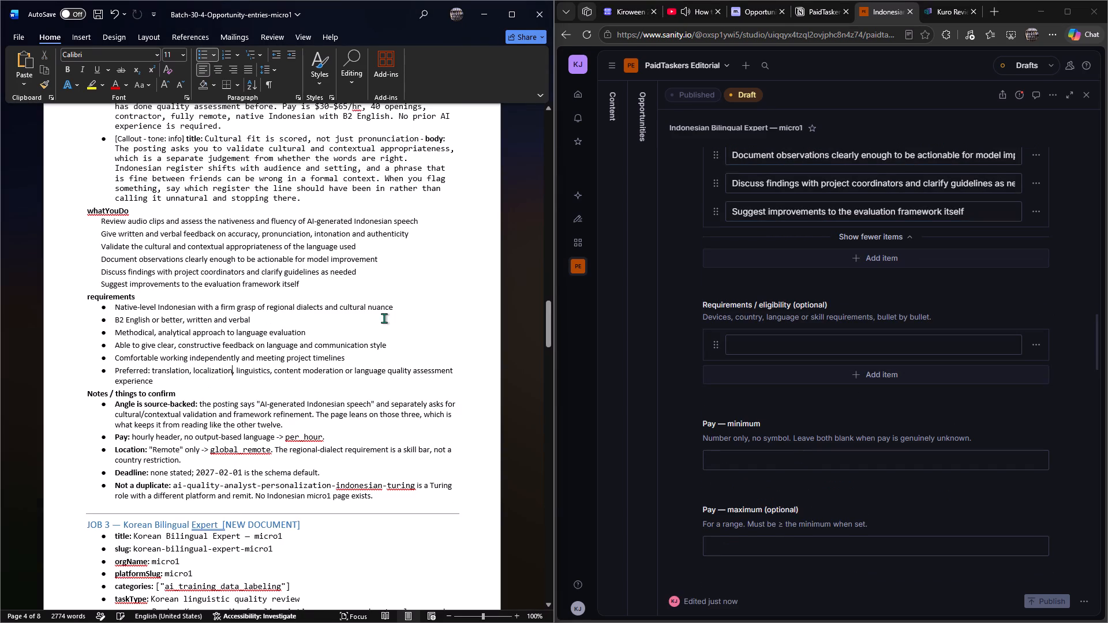
Remove the bullet formatting from Job 2's requirements list in Word.
left_click_drag(158, 378, 111, 306)
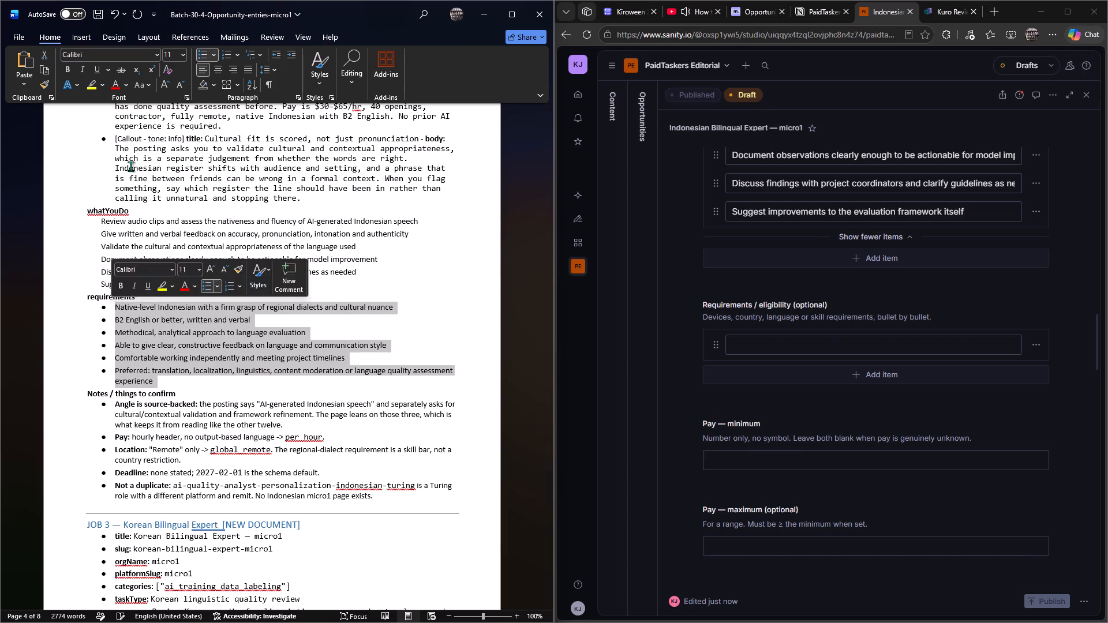
left_click(201, 50)
left_click(172, 333)
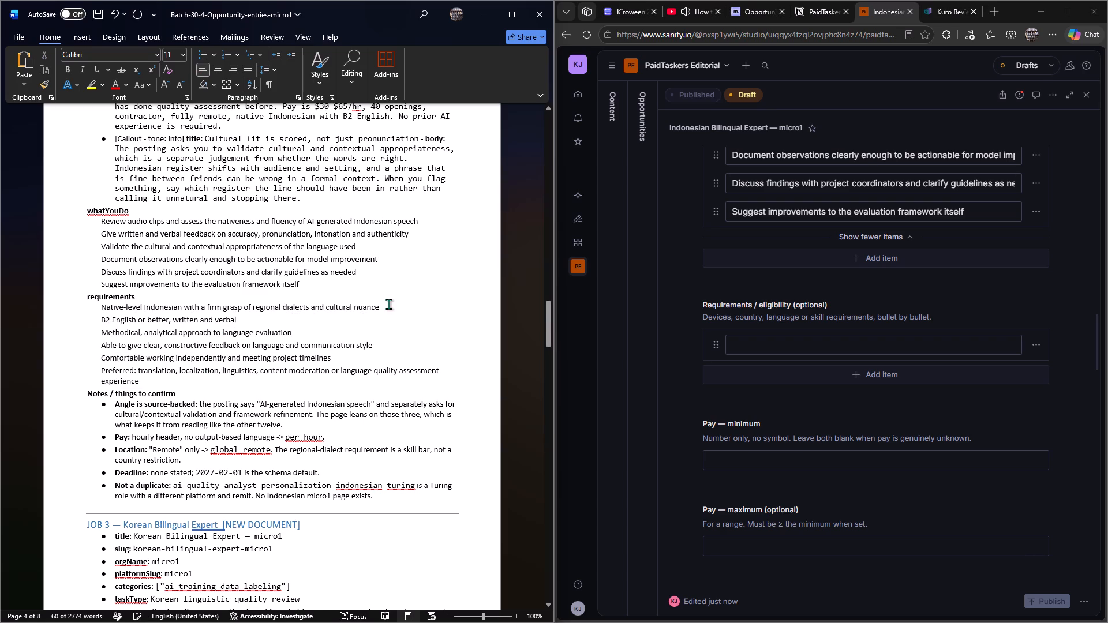
Copy "Native-level Indonesian with a firm grasp of regional dialects and cultural nuance" from Word into the first requirement item.
left_click_drag(391, 307, 118, 309)
key("ctrl+c")
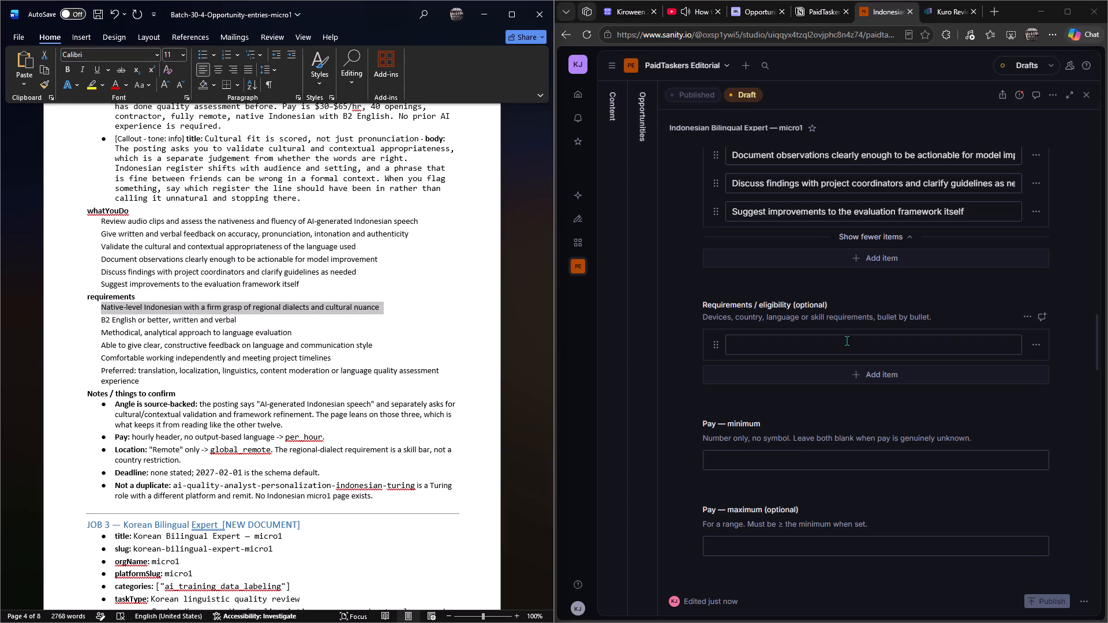
left_click(847, 340)
key("ctrl+v")
Add a second requirement item with "B2 English or better, written and verbal" from Word.
left_click(824, 384)
left_click(306, 303)
left_click_drag(273, 322, 249, 322)
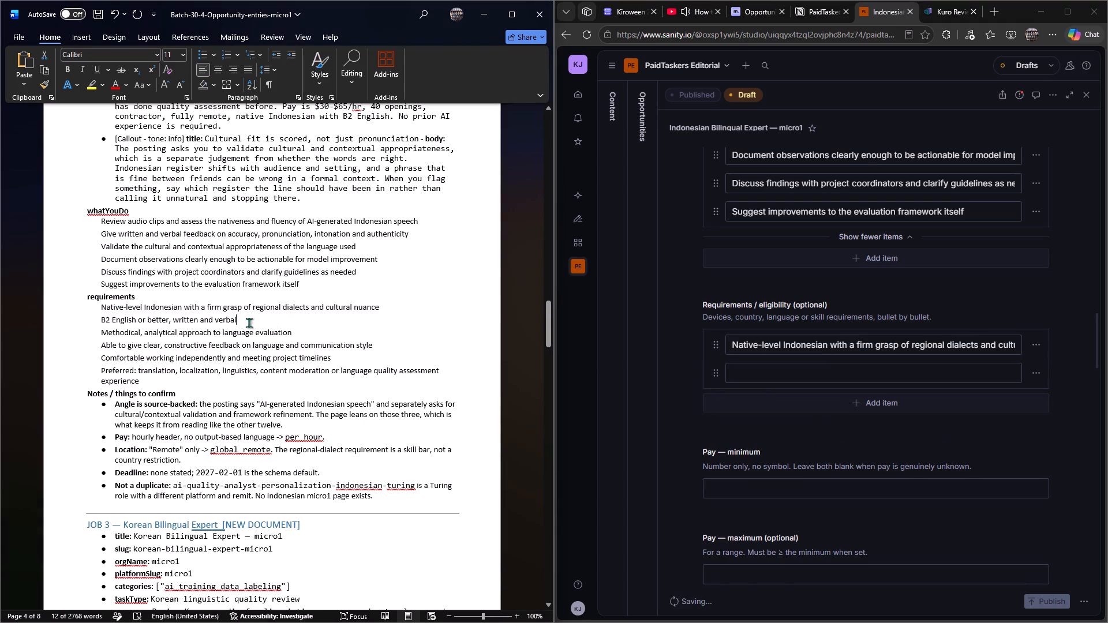
left_click_drag(249, 322, 107, 321)
key("ctrl+c")
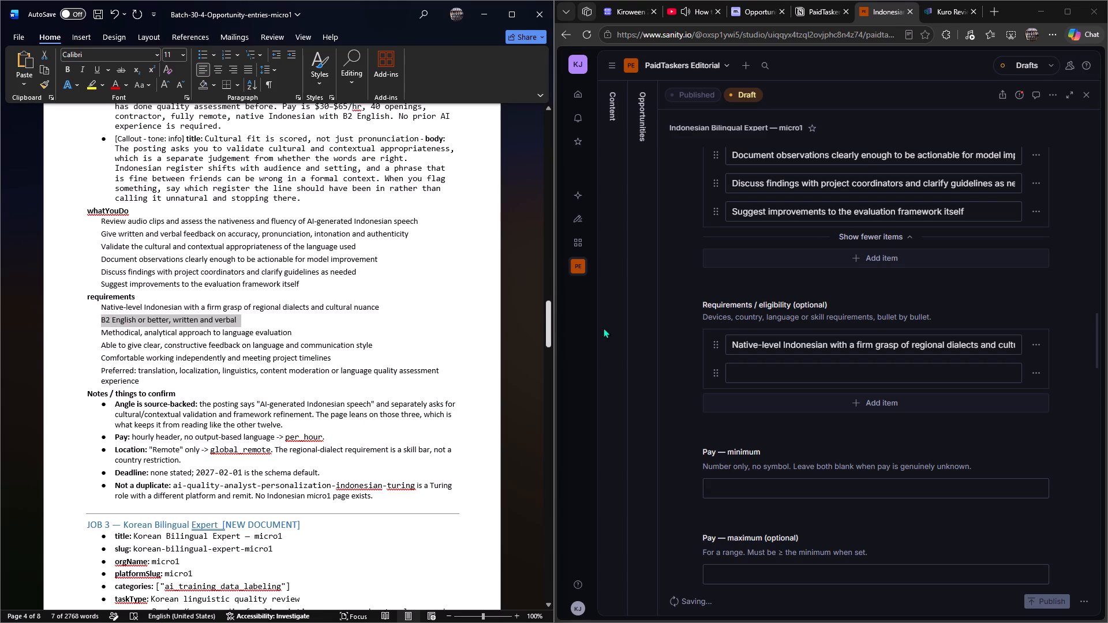
left_click(764, 371)
key("ctrl+v")
Add a third requirement item with "Methodical, analytical approach to language evaluation" from Word.
left_click(772, 403)
left_click(235, 318)
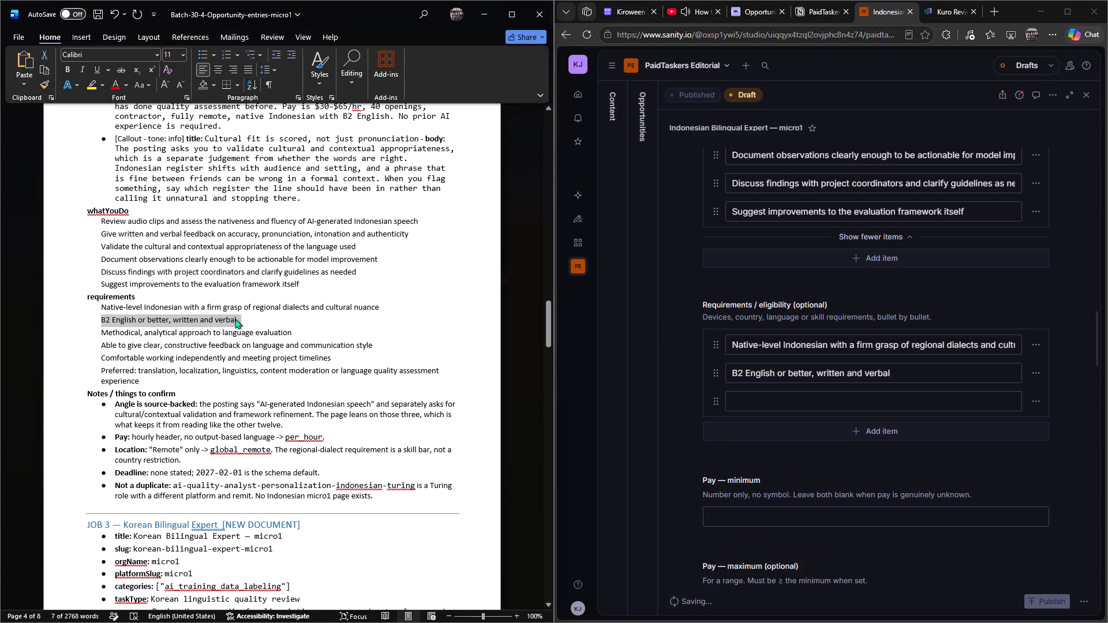
left_click_drag(300, 329, 119, 330)
key("ctrl+c")
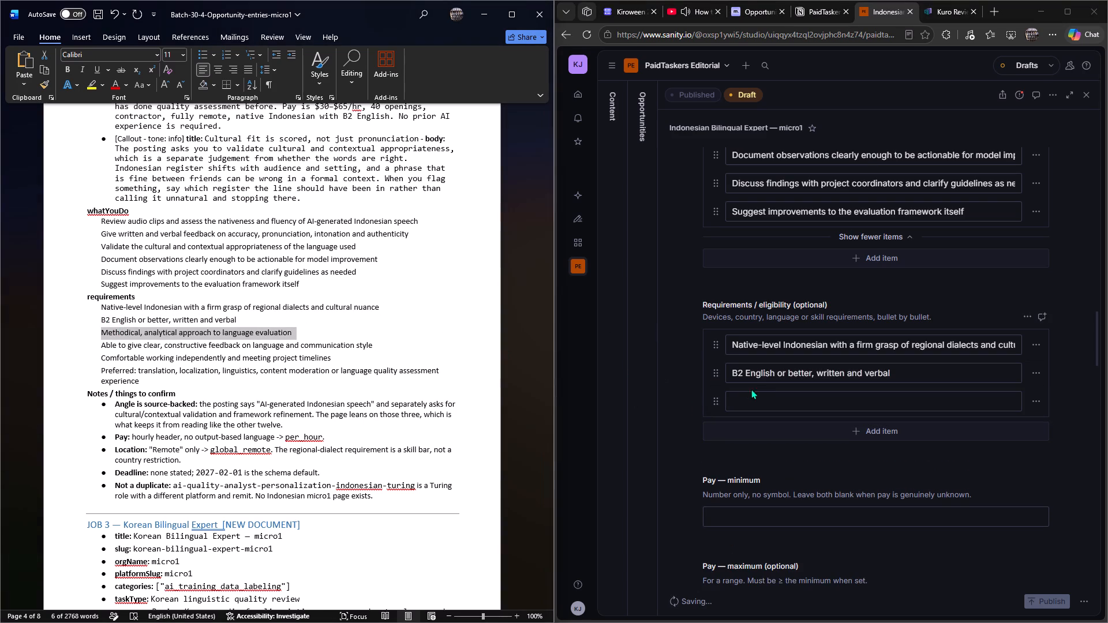
left_click(765, 398)
key("ctrl+v")
Add a blank fourth item under Requirements / eligibility.
left_click(768, 434)
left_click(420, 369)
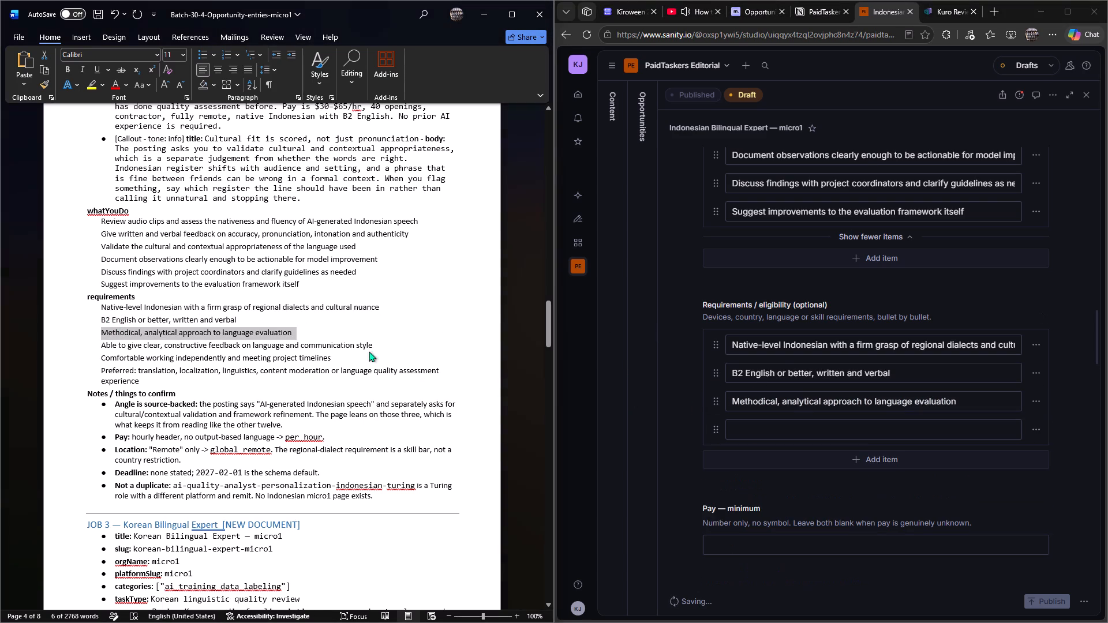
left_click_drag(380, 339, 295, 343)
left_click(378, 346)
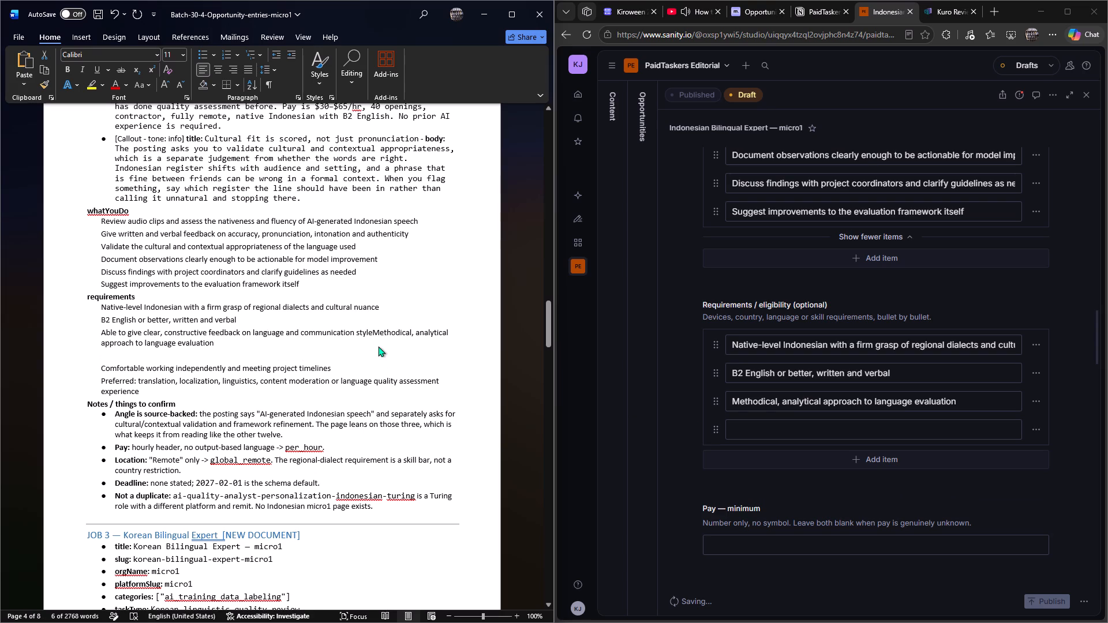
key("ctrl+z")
Copy "Able to give clear, constructive feedback on language and communication style" from Word into the fourth requirement item.
left_click(381, 351)
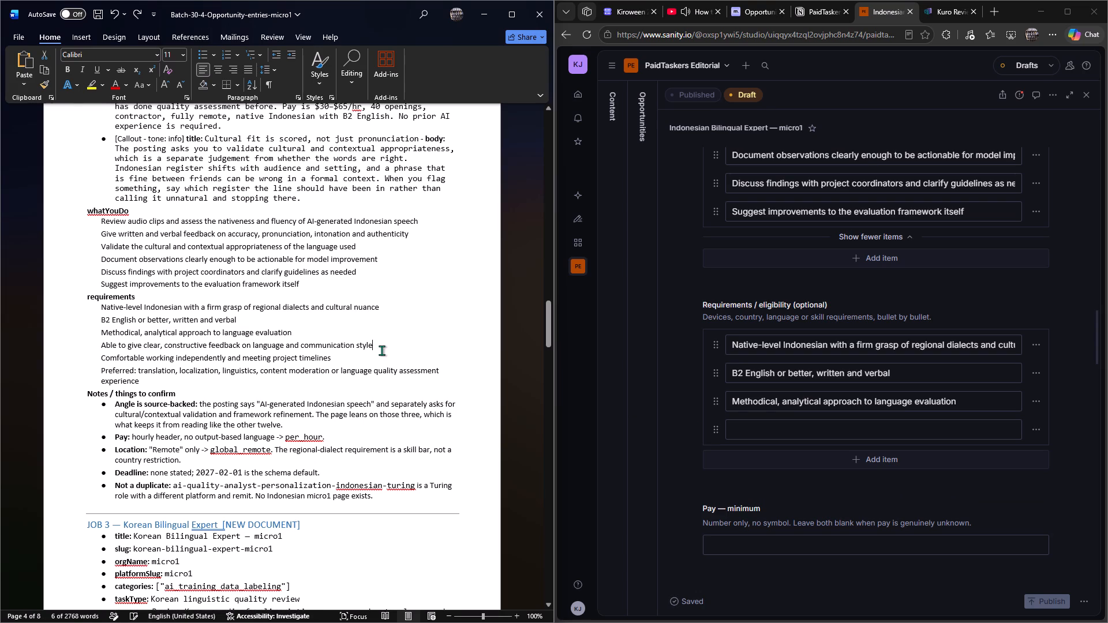
left_click_drag(388, 346, 107, 342)
key("ctrl+c")
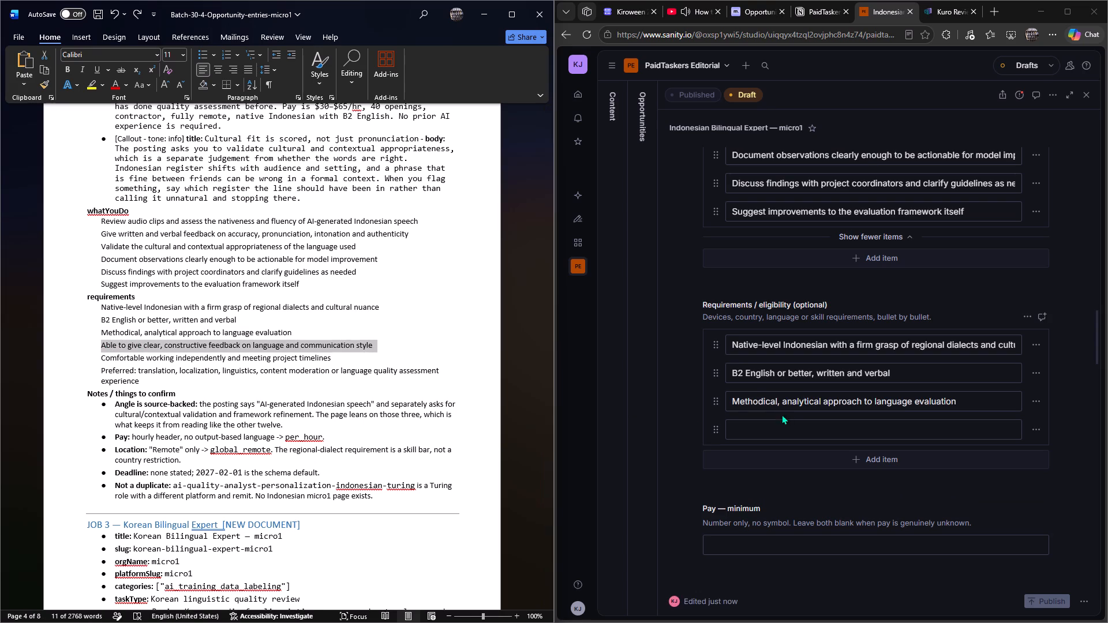
left_click(793, 433)
key("ctrl+v")
Add a fifth requirement item with "Comfortable working independently and meeting project timelines" from Word.
scroll(813, 416, "down", 3)
left_click(854, 289)
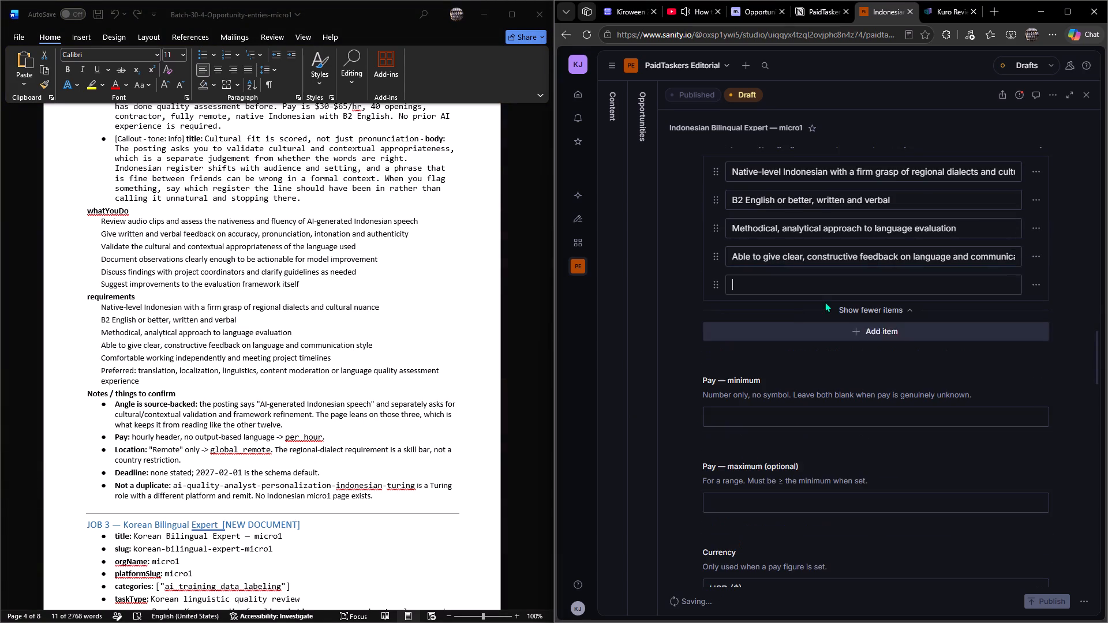
left_click(331, 310)
left_click_drag(342, 357, 114, 357)
key("ctrl+c")
left_click(877, 284)
key("ctrl+v")
Add a sixth requirement item with "Preferred: translation, localization, linguistics, content moderation or language quality assessment experience" from Word.
left_click(856, 333)
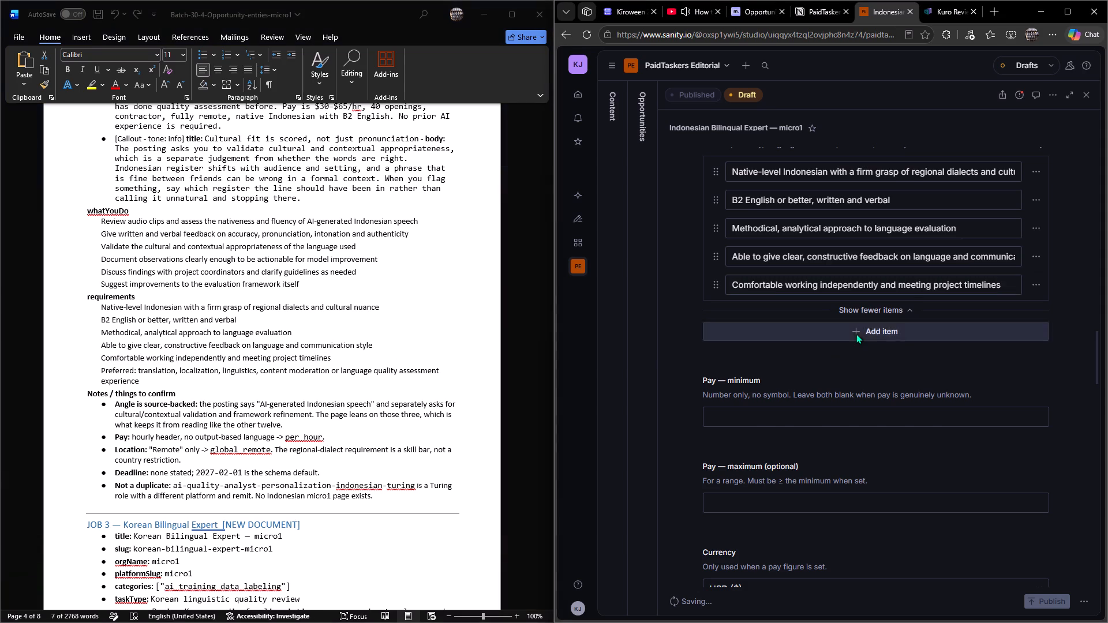
left_click(309, 360)
left_click_drag(163, 382, 100, 373)
key("ctrl+c")
left_click(799, 316)
key("ctrl+v")
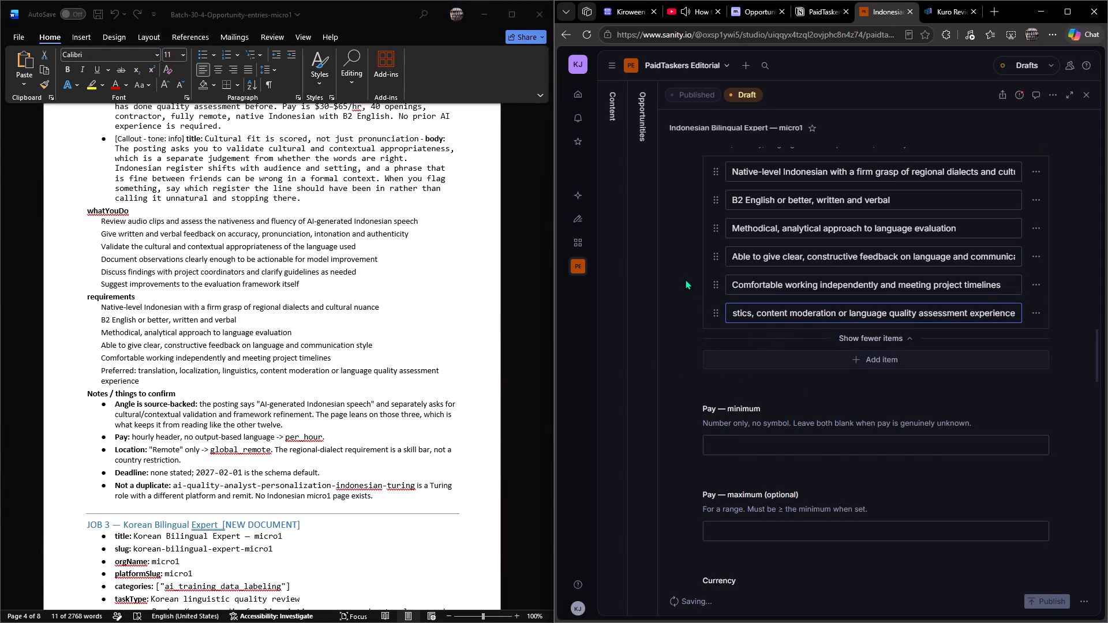
left_click(685, 279)
Set the Indonesian draft's minimum pay to 30 and maximum pay to 65, as listed in Word.
scroll(685, 279, "down", 4)
scroll(685, 279, "up", 2)
scroll(339, 366, "down", 5)
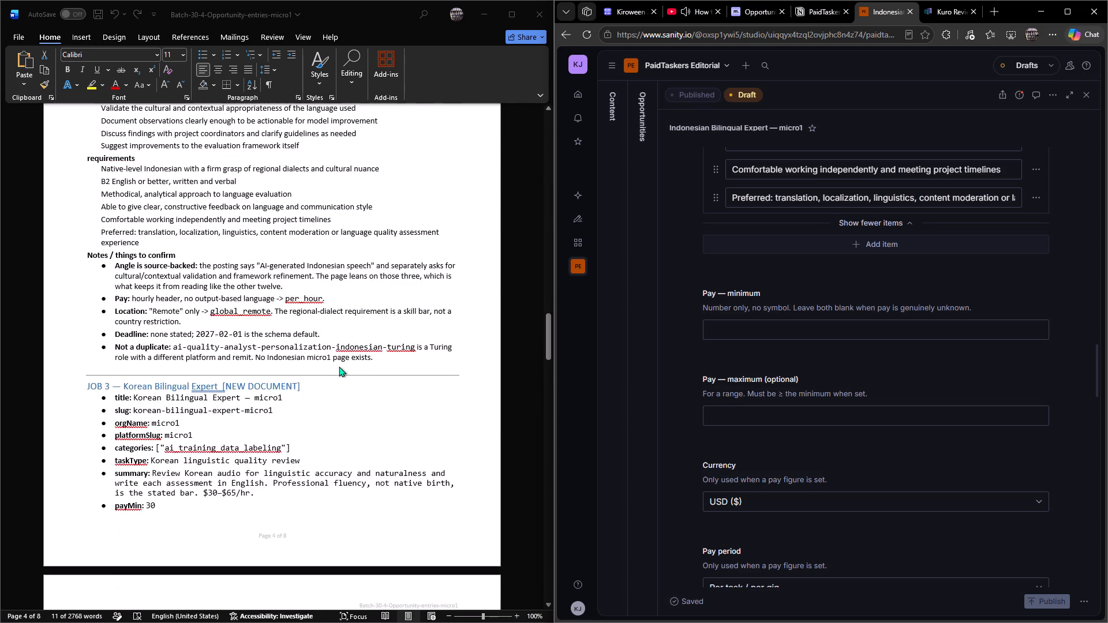
scroll(339, 366, "up", 20)
scroll(339, 366, "up", 5)
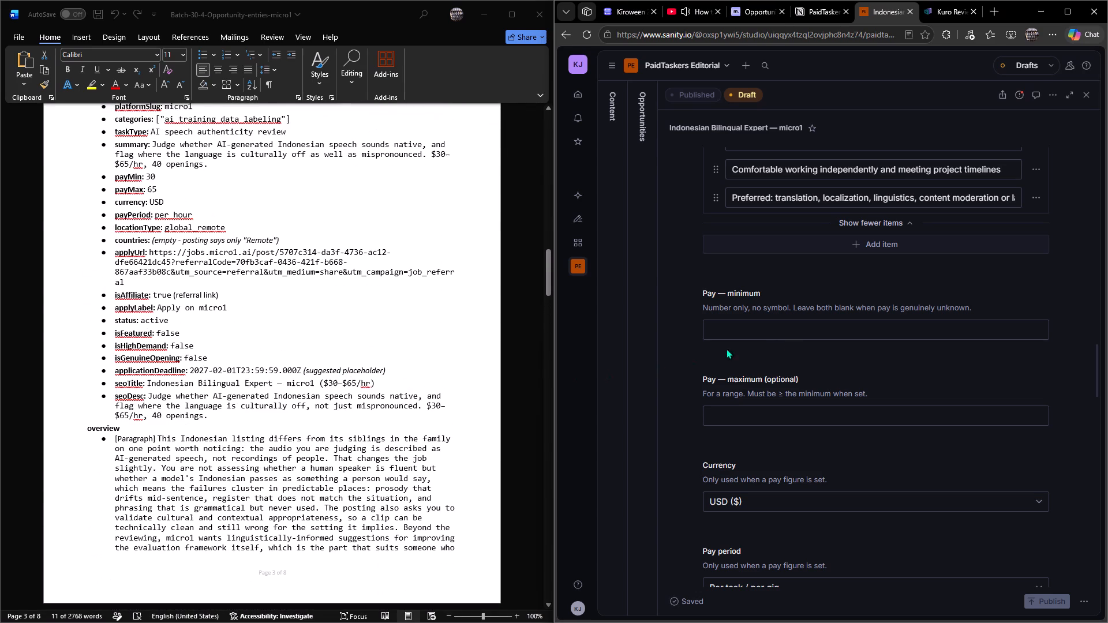
scroll(792, 336, "up", 1)
left_click(792, 383)
type("30")
left_click(797, 467)
type("65")
Set the pay period of the Indonesian draft to Per hour.
scroll(797, 467, "down", 3)
left_click(806, 474)
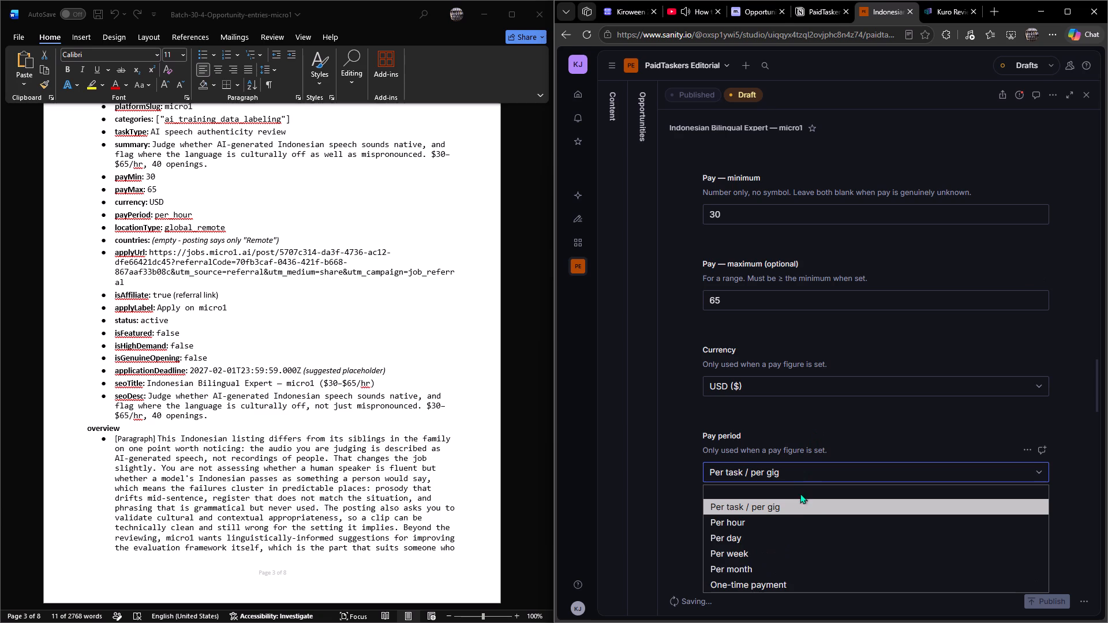
left_click_drag(793, 511, 792, 517)
left_click(694, 362)
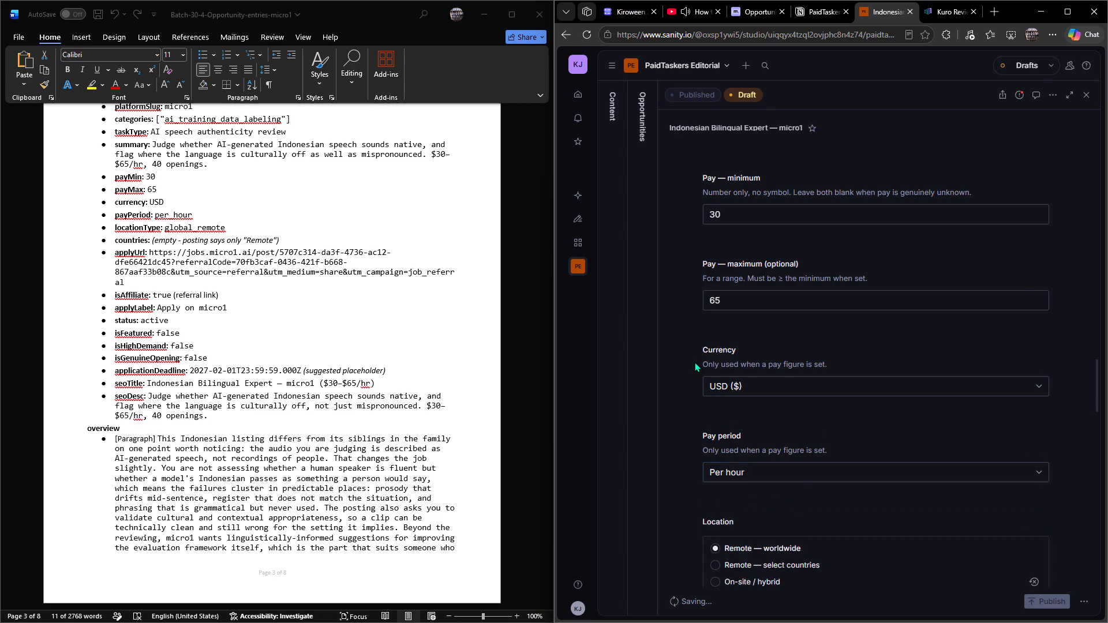
Turn on the Affiliate link option for the Indonesian draft.
scroll(694, 362, "down", 5)
scroll(820, 418, "down", 2)
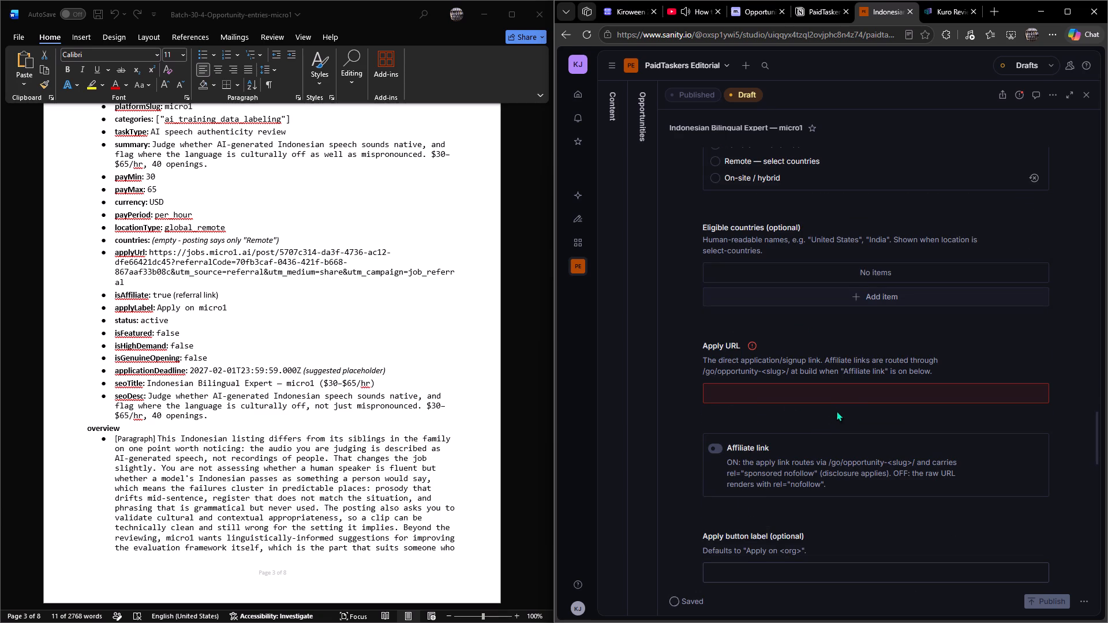
left_click(854, 395)
left_click(718, 449)
Copy the Indonesian job's applyUrl referral link from Word into the Apply URL field.
left_click(743, 389)
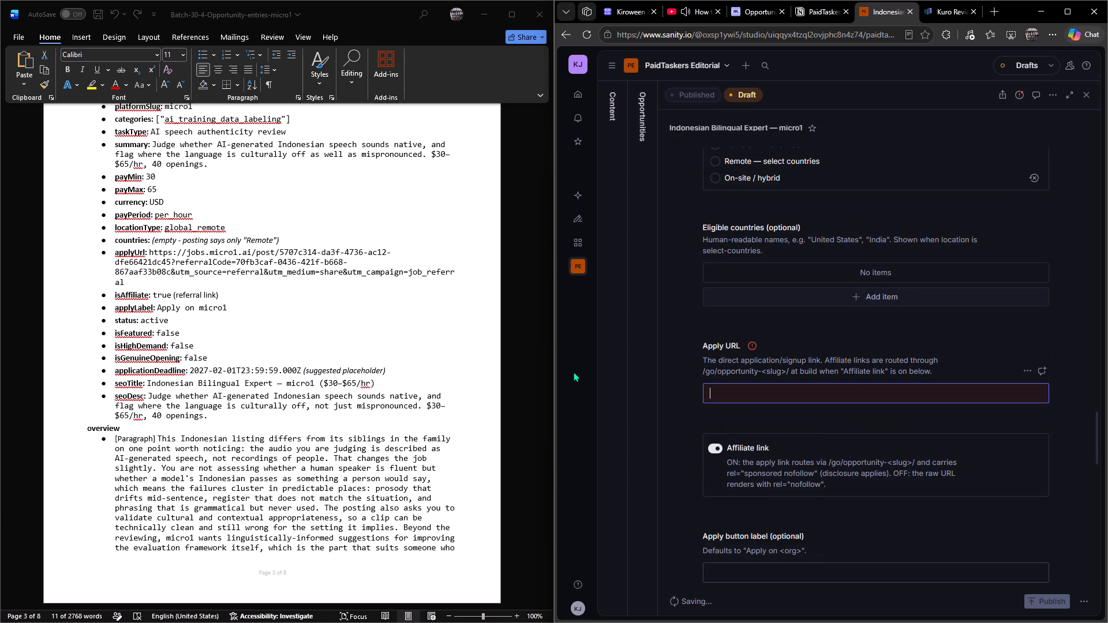
left_click(329, 313)
left_click_drag(164, 284, 153, 256)
key("ctrl+c")
left_click(808, 393)
key("ctrl+v")
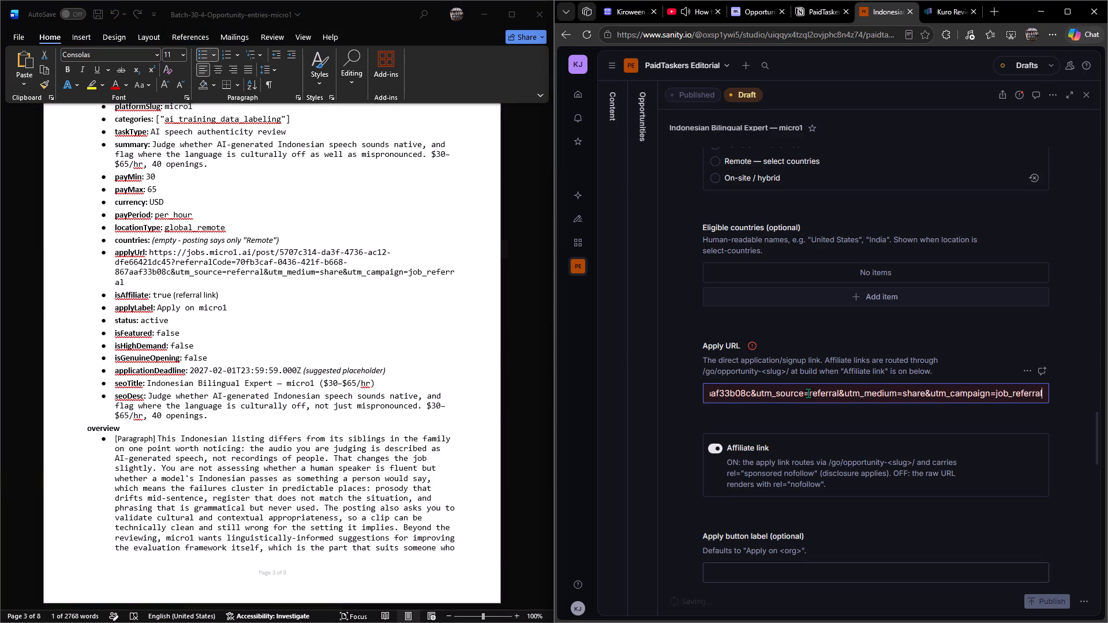
left_click(686, 400)
Set the application deadline to December 31, 2026, in the date picker.
scroll(686, 400, "down", 5)
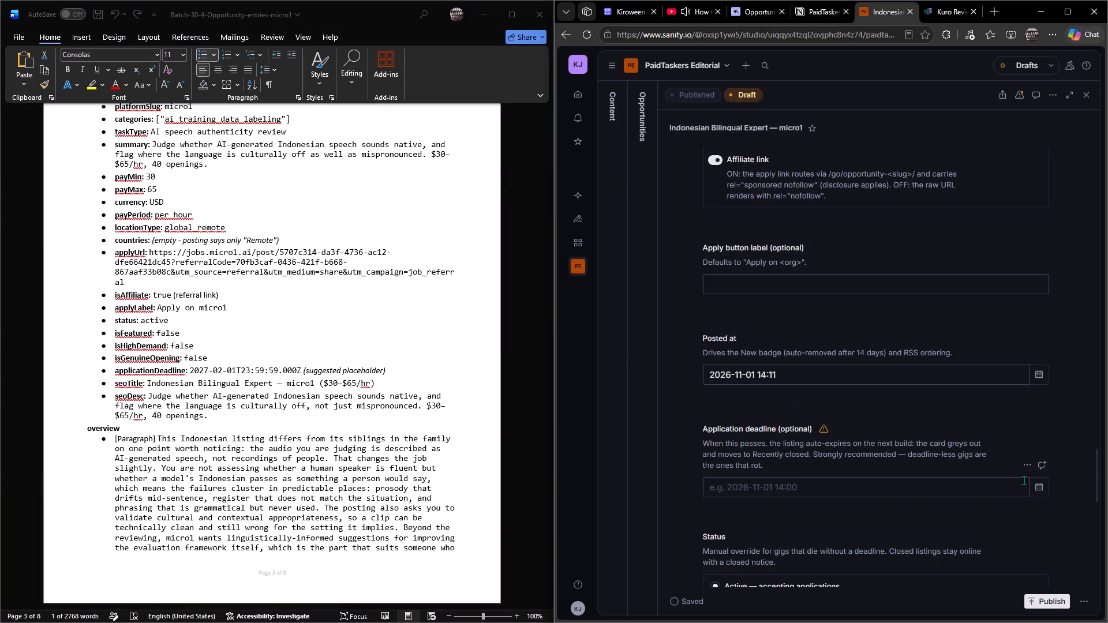
left_click(1042, 486)
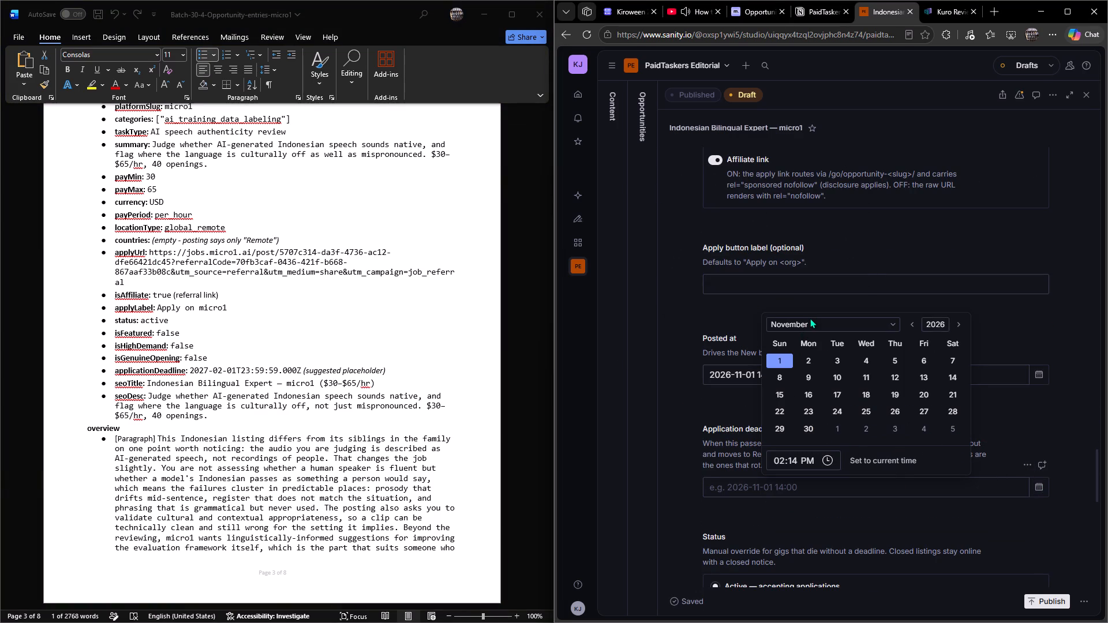
left_click(810, 318)
left_click(814, 493)
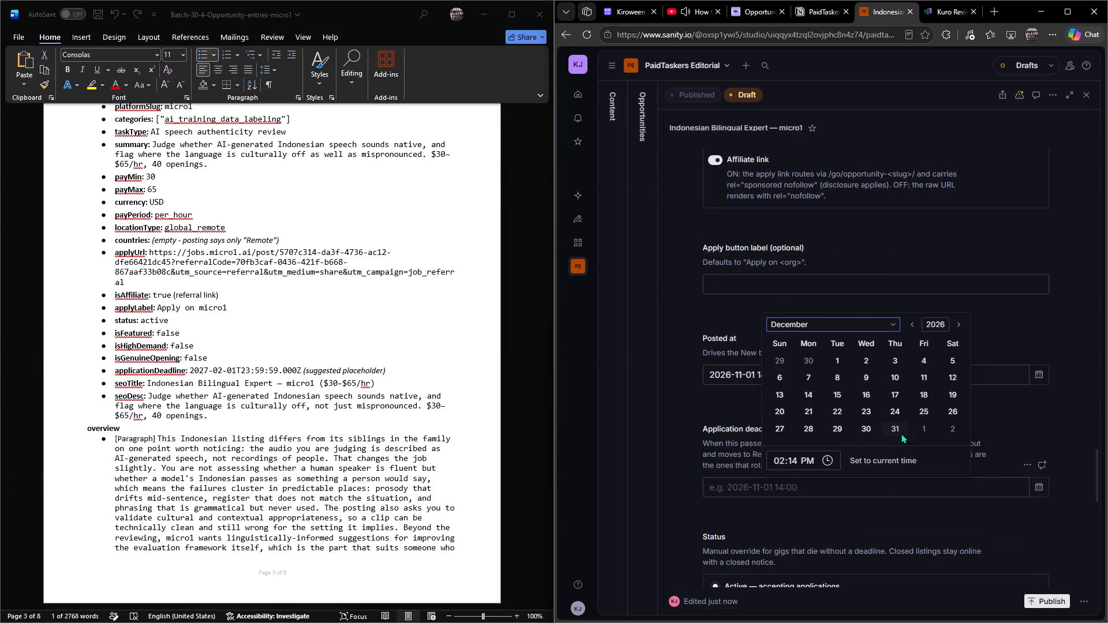
left_click(900, 431)
left_click(690, 328)
Copy the Indonesian job's seoDesc text from Word into the SEO Description field.
scroll(690, 328, "down", 4)
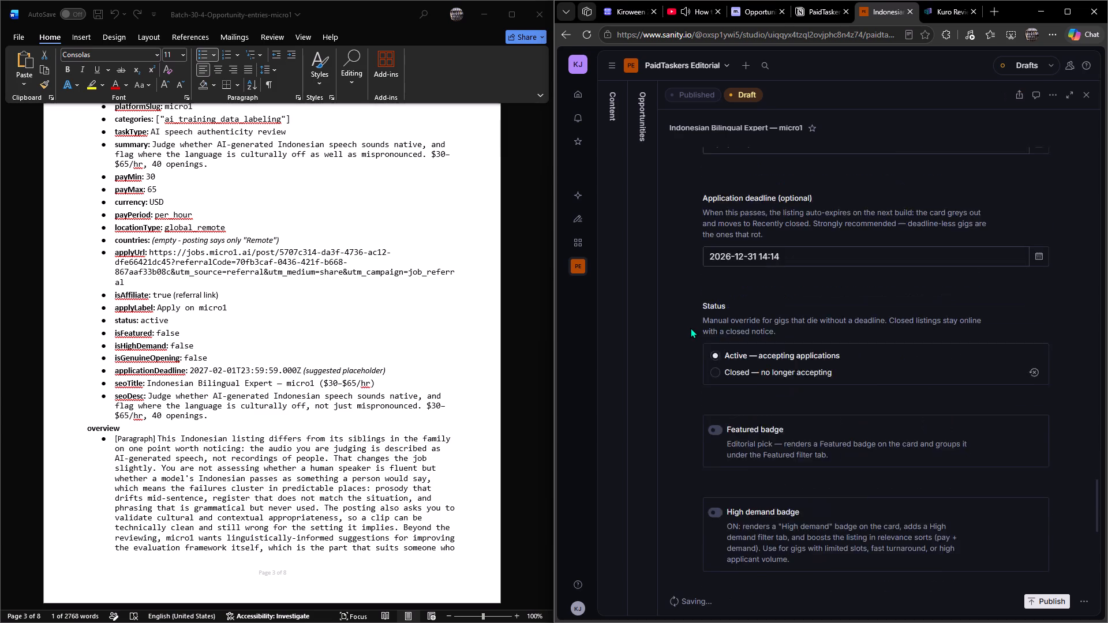
scroll(690, 328, "down", 1)
scroll(829, 339, "down", 6)
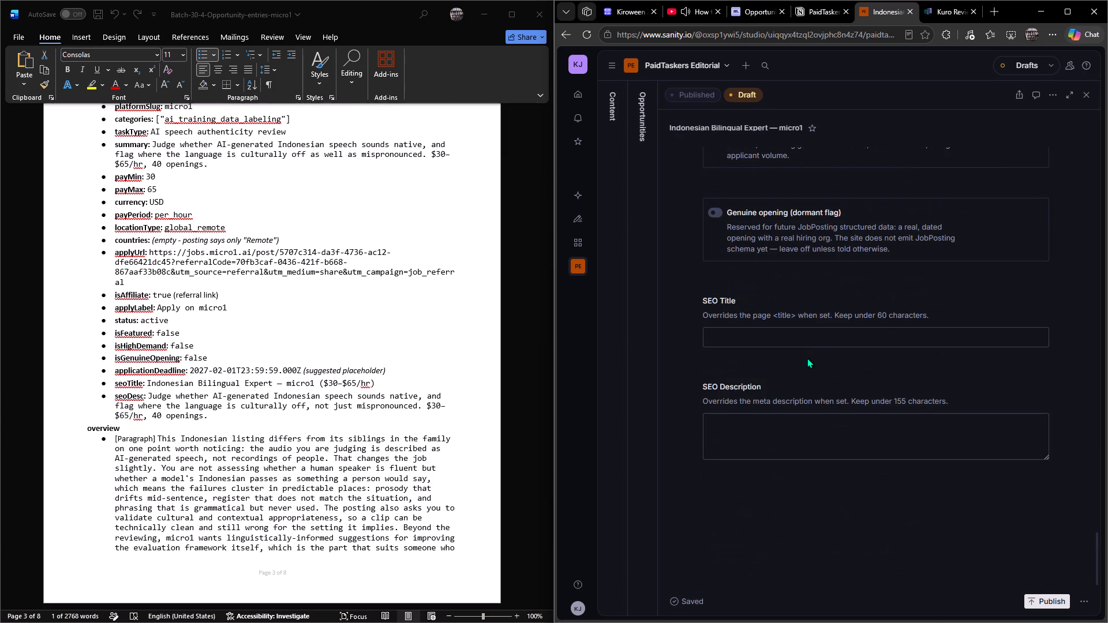
left_click(819, 340)
scroll(819, 340, "up", 6)
scroll(819, 340, "down", 6)
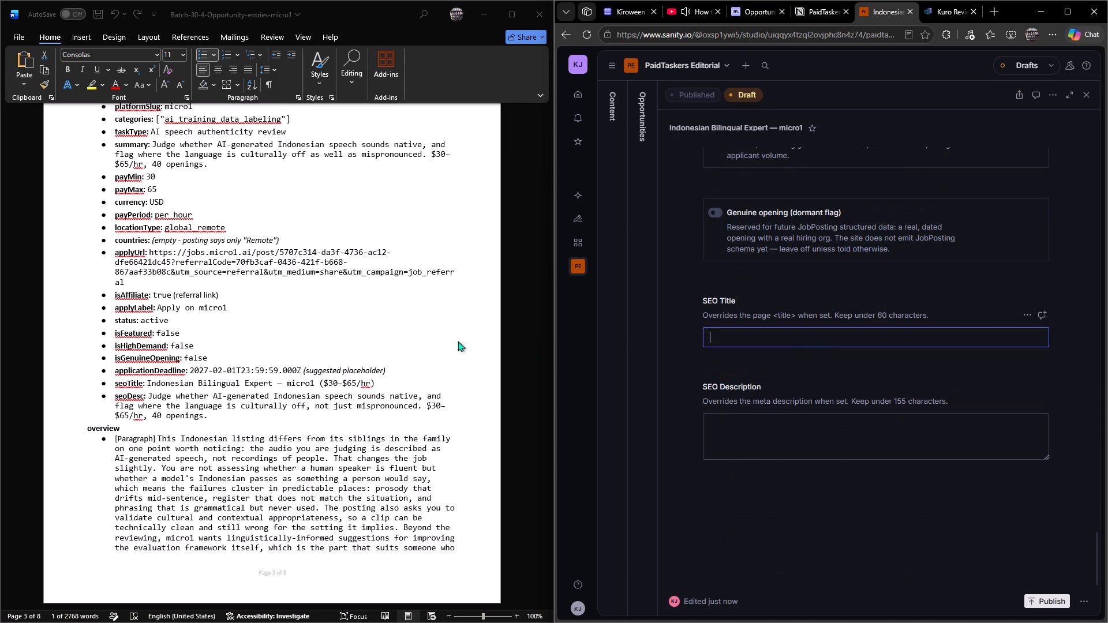
left_click(303, 310)
scroll(303, 310, "down", 3)
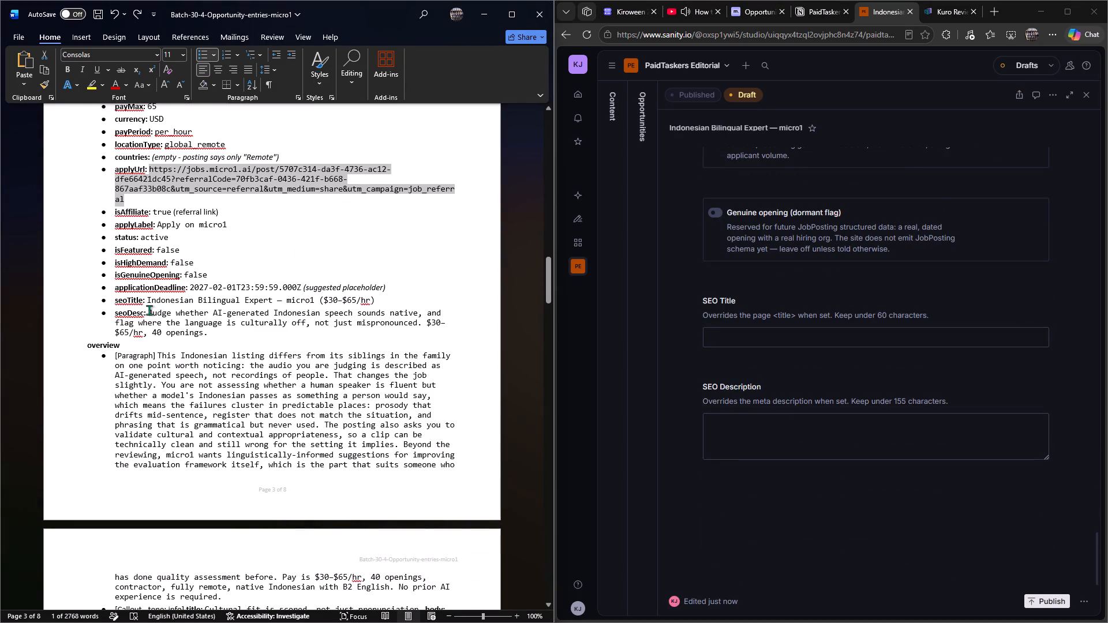
left_click_drag(149, 310, 212, 334)
key("ctrl+c")
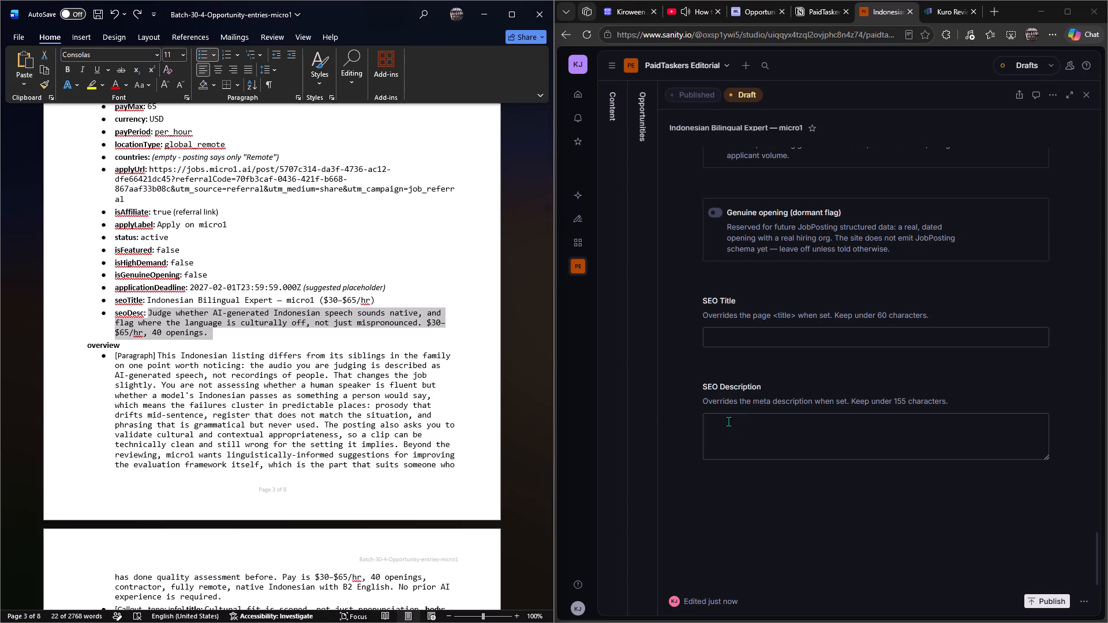
left_click(755, 427)
key("ctrl+v")
Remove the pay range "$30–$65/hr," from the SEO Description, keeping "40 openings." at the end.
left_click(985, 441)
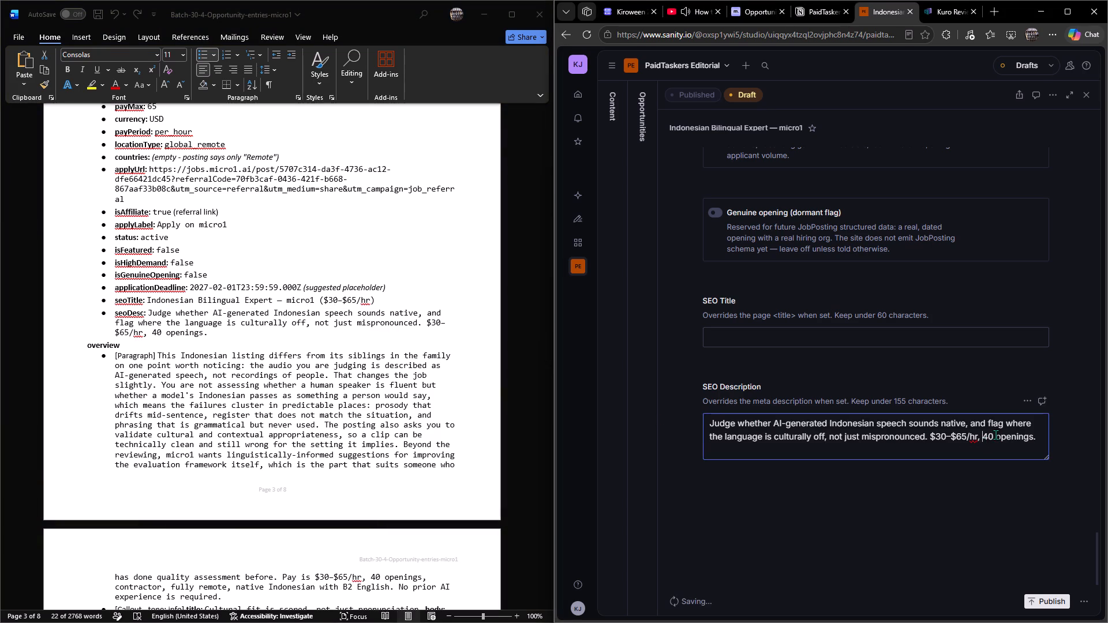
key("BackSpace")
key("BackSpace")
key("BackSpace")
key("BackSpace")
key("BackSpace")
key("BackSpace")
key("BackSpace")
key("BackSpace")
key("BackSpace")
key("BackSpace")
key("BackSpace")
key("BackSpace")
Copy the seoTitle "Indonesian Bilingual Expert — micro1 ($30–$65/hr)" from Word into the SEO Title field.
left_click(433, 333)
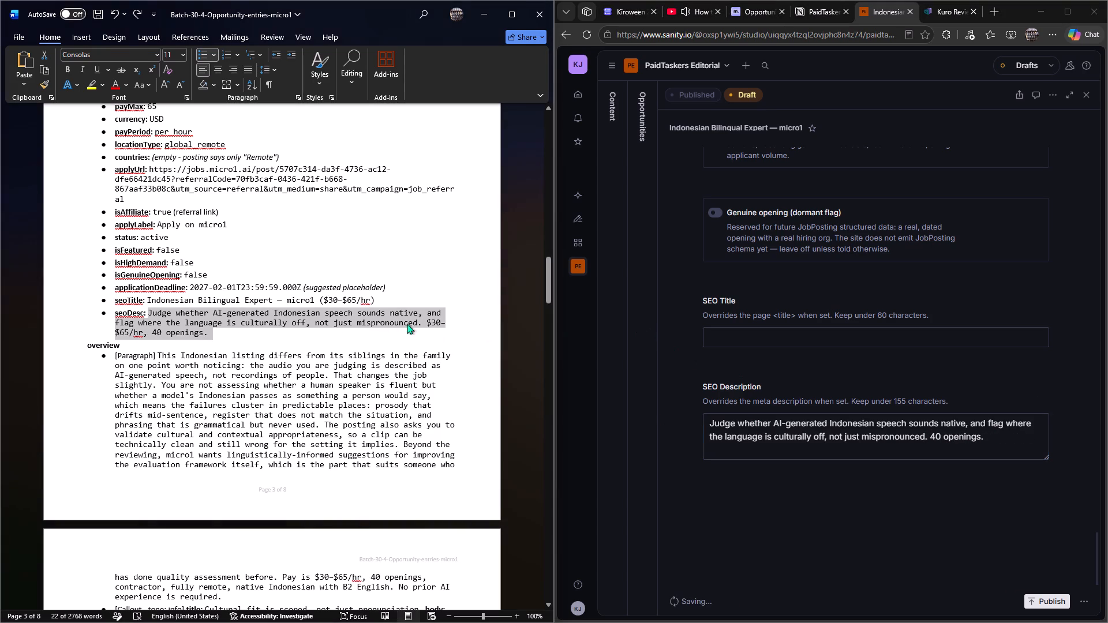
left_click_drag(394, 298, 158, 298)
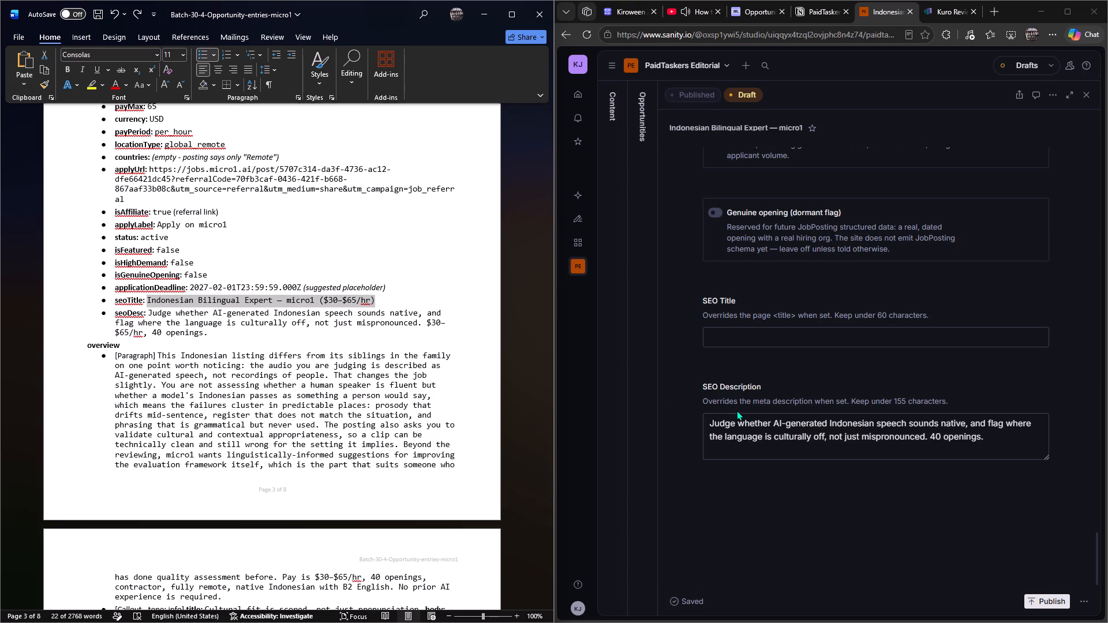
key("ctrl+c")
left_click(863, 343)
key("ctrl+v")
Remove "($30–$65/hr)" from the SEO Title, leaving "Indonesian Bilingual Expert — micro1".
key("BackSpace")
key("BackSpace")
key("BackSpace")
key("BackSpace")
key("BackSpace")
key("BackSpace")
key("BackSpace")
key("BackSpace")
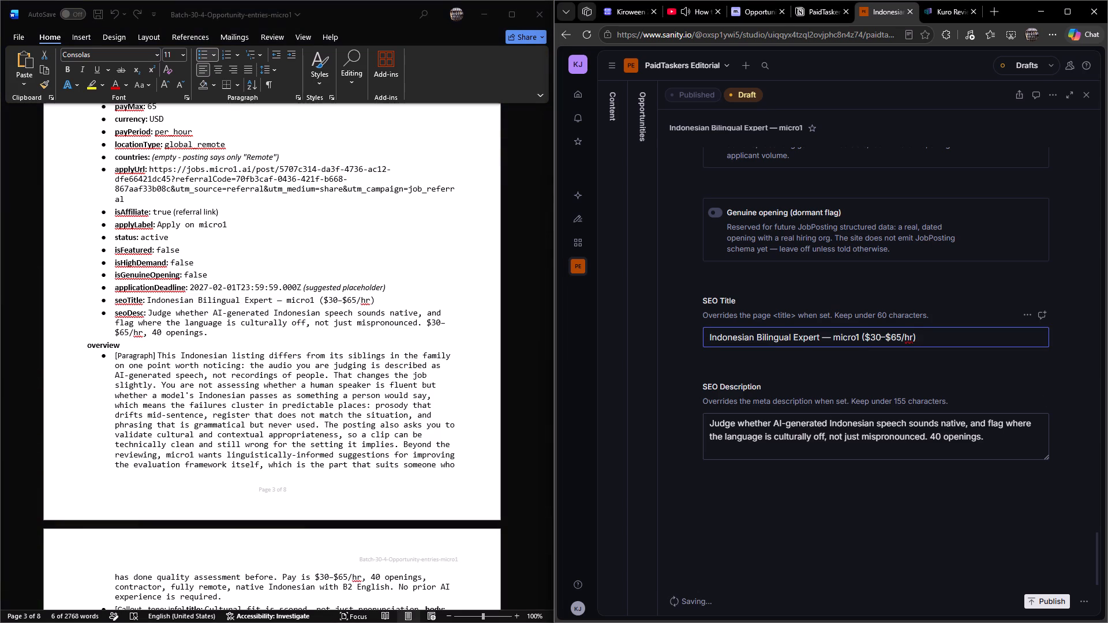
key("BackSpace")
key("BackSpace")
key("BackSpace")
key("BackSpace")
key("BackSpace")
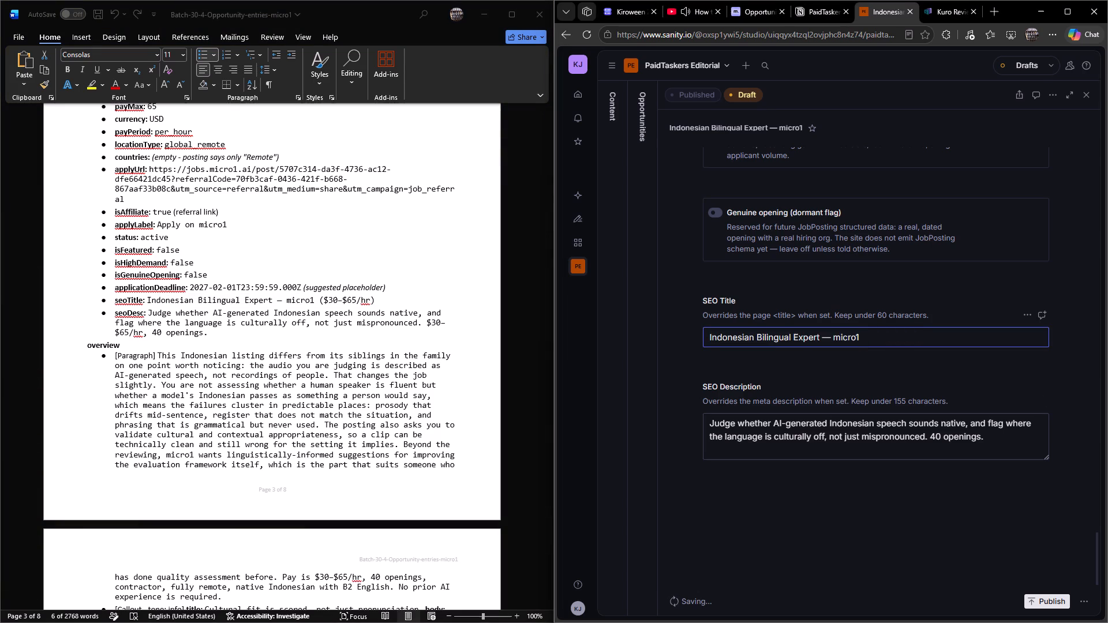
Publish the Indonesian Bilingual Expert — micro1 opportunity.
scroll(863, 343, "up", 20)
scroll(863, 343, "up", 12)
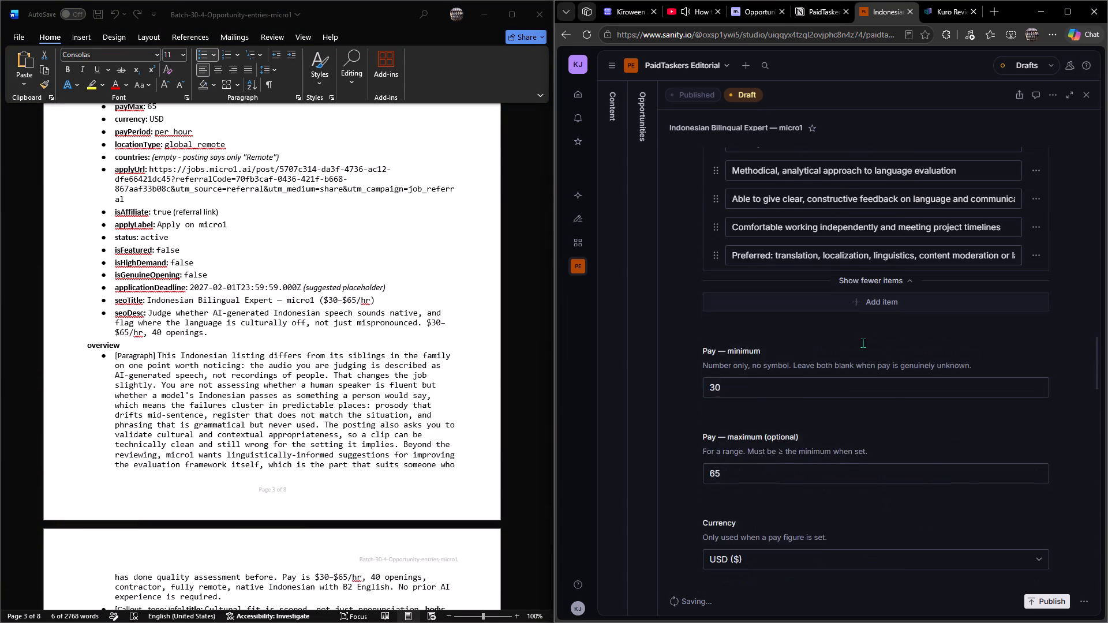
scroll(863, 343, "up", 17)
left_click(1054, 599)
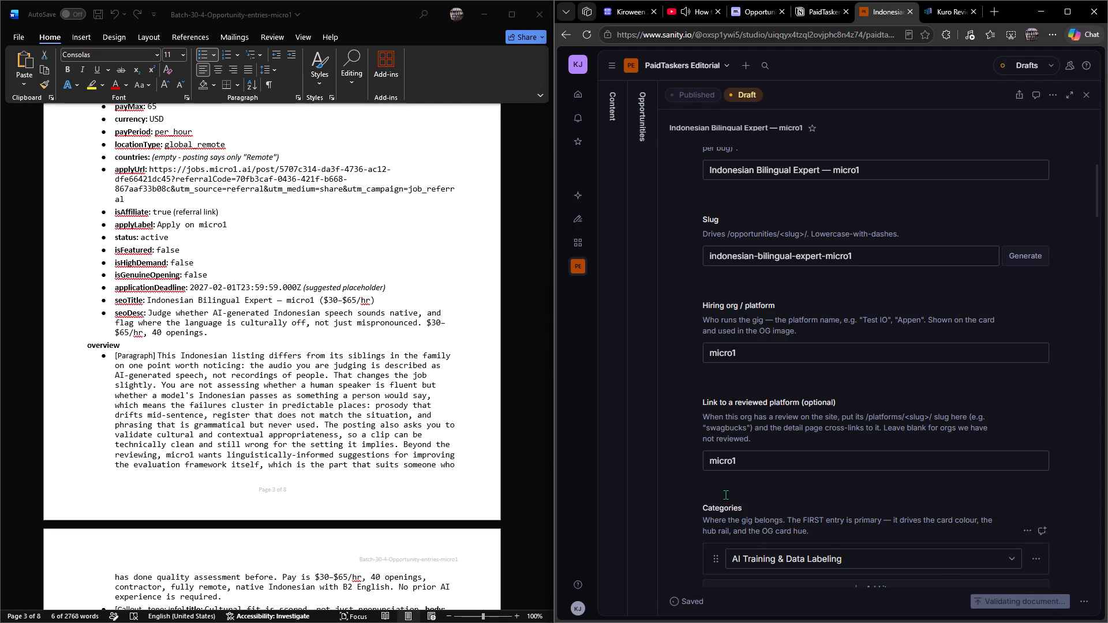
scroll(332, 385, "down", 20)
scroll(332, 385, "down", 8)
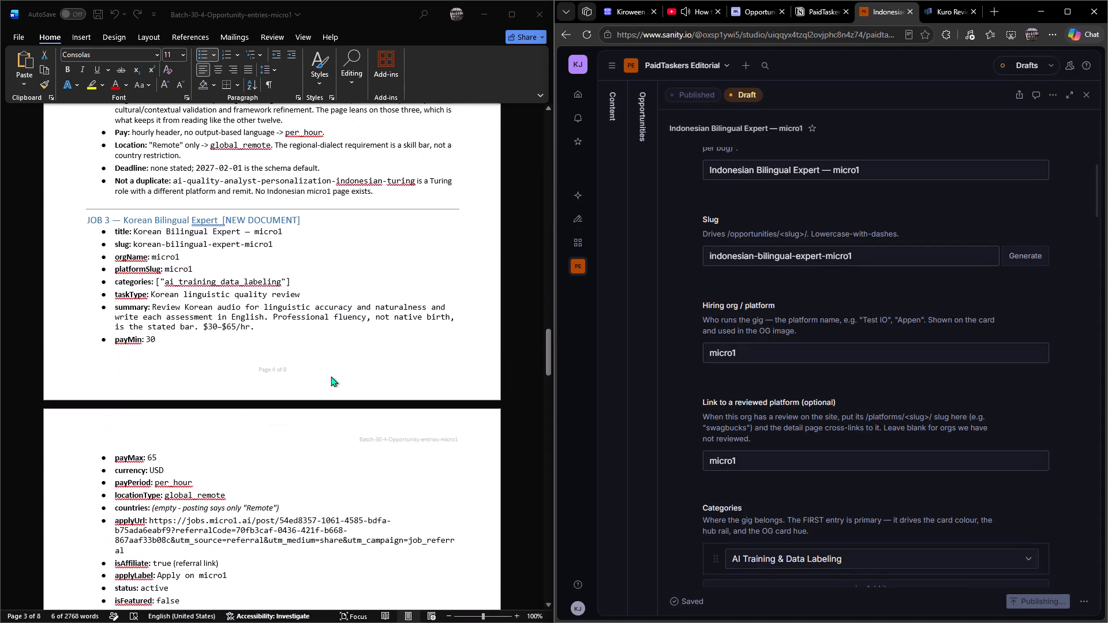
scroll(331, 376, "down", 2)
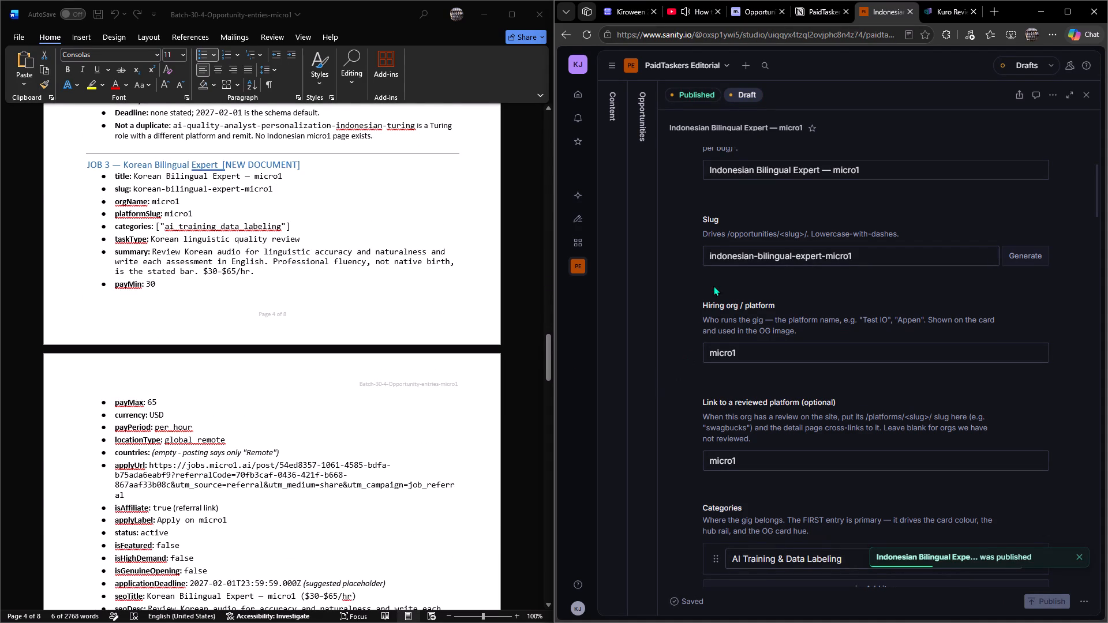
Switch the studio perspective from Drafts to Published.
left_click(1053, 64)
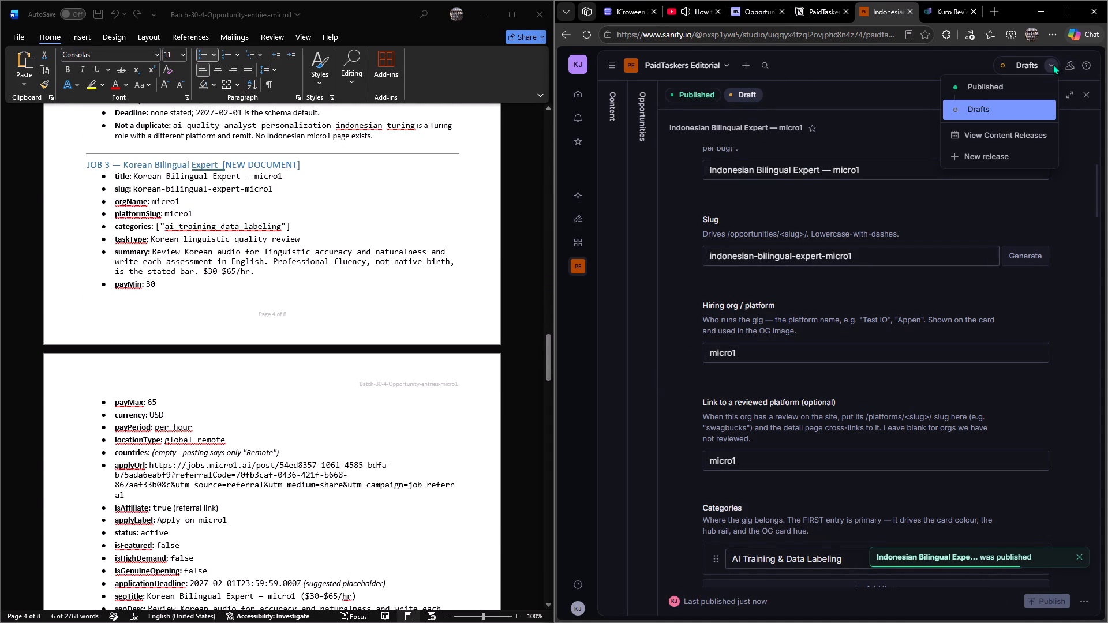
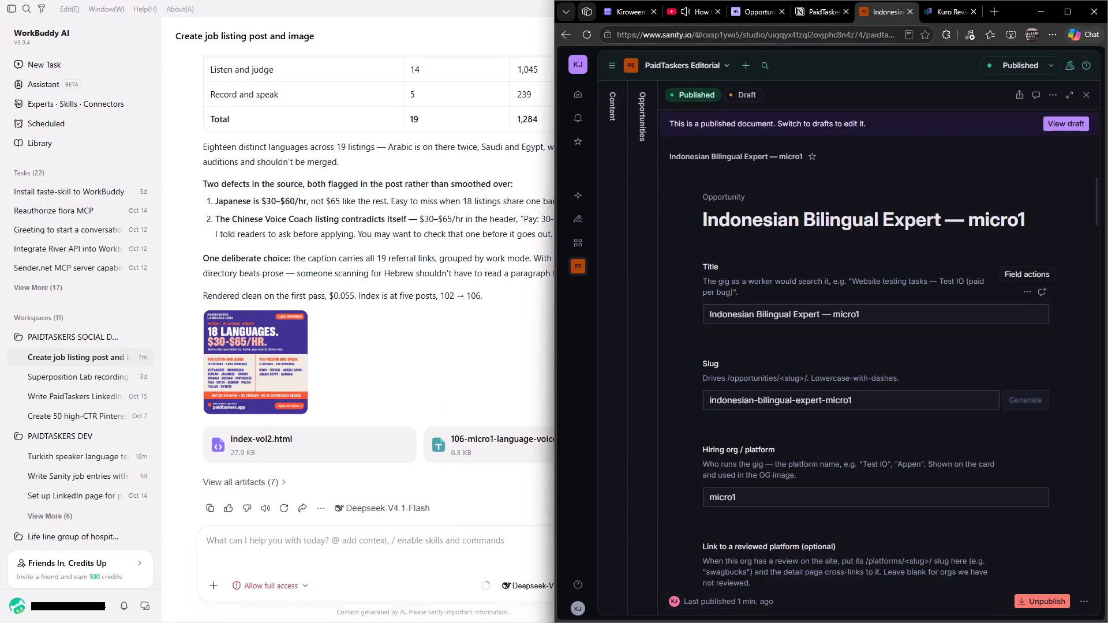
left_click(504, 609)
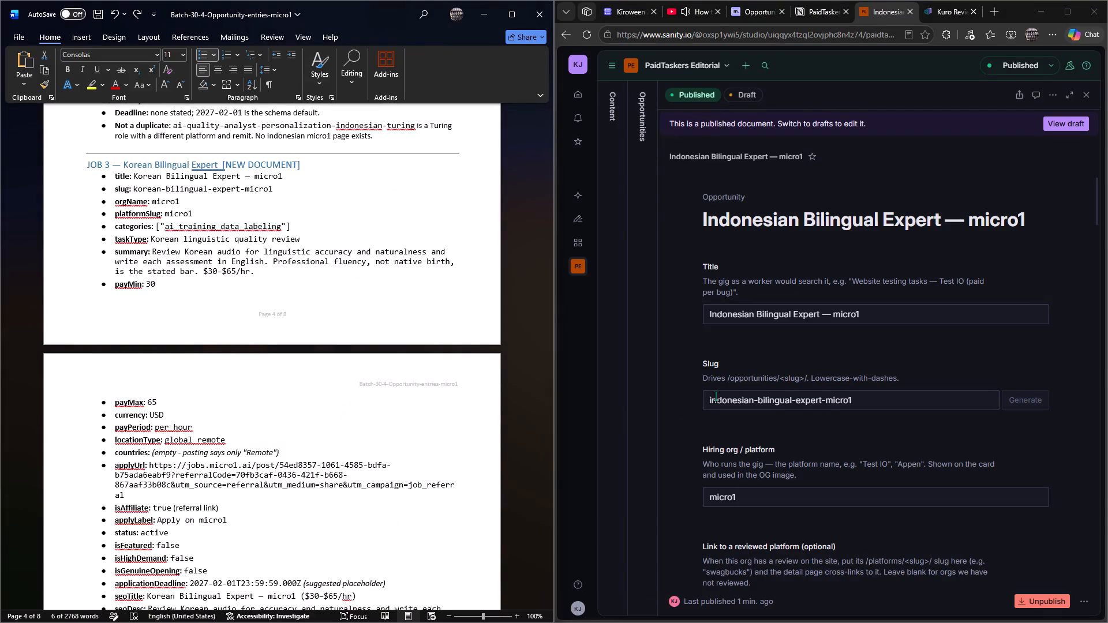
scroll(770, 362, "up", 4)
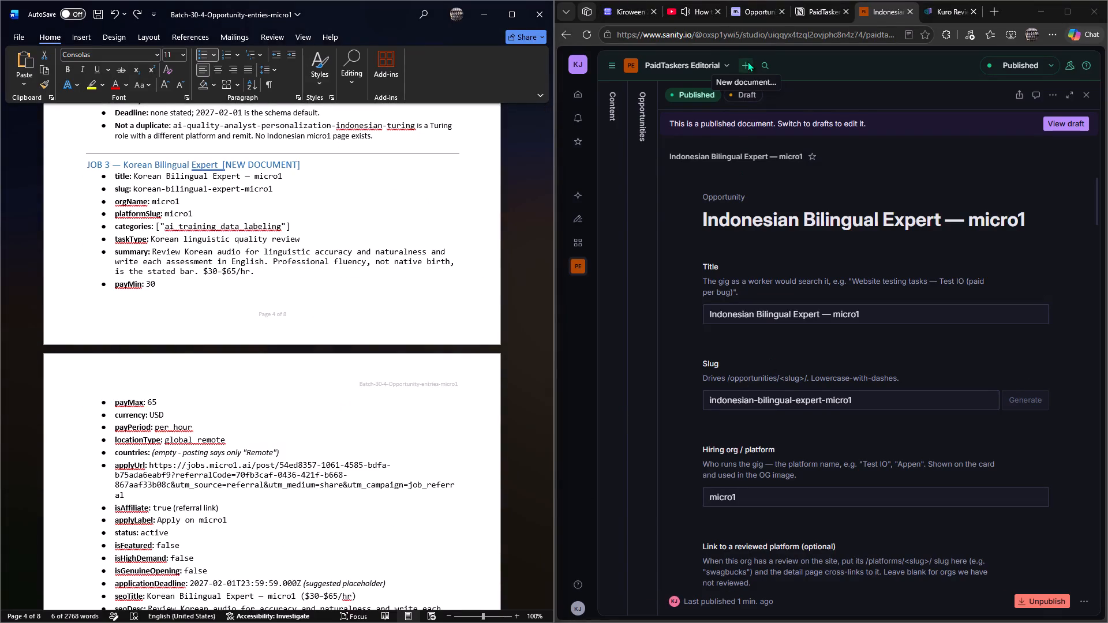
left_click(747, 61)
left_click(721, 271)
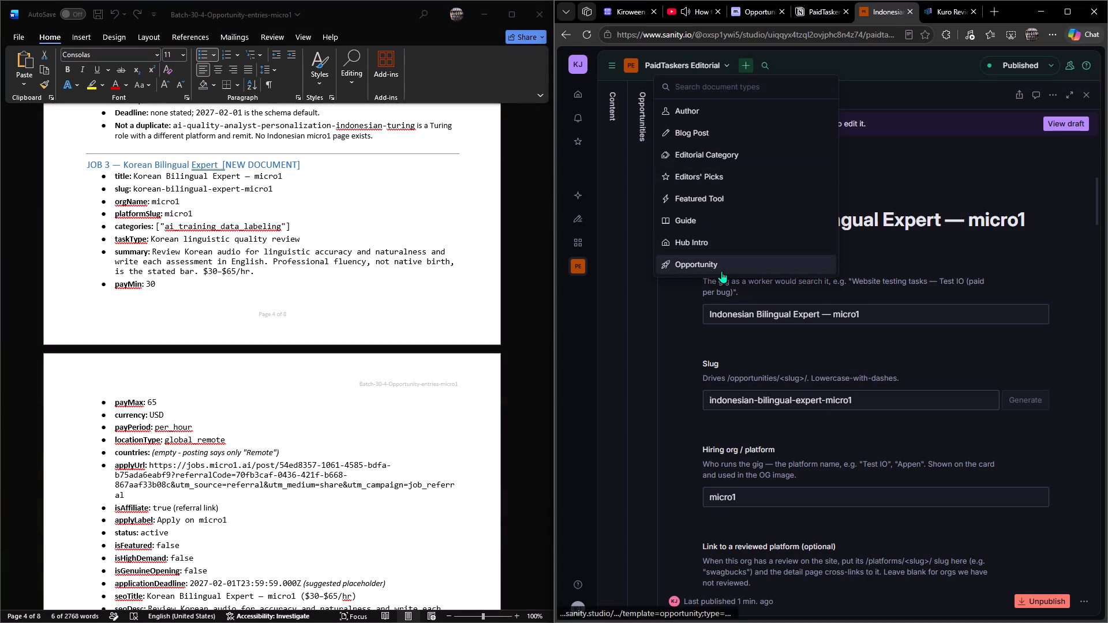
scroll(267, 273, "up", 2)
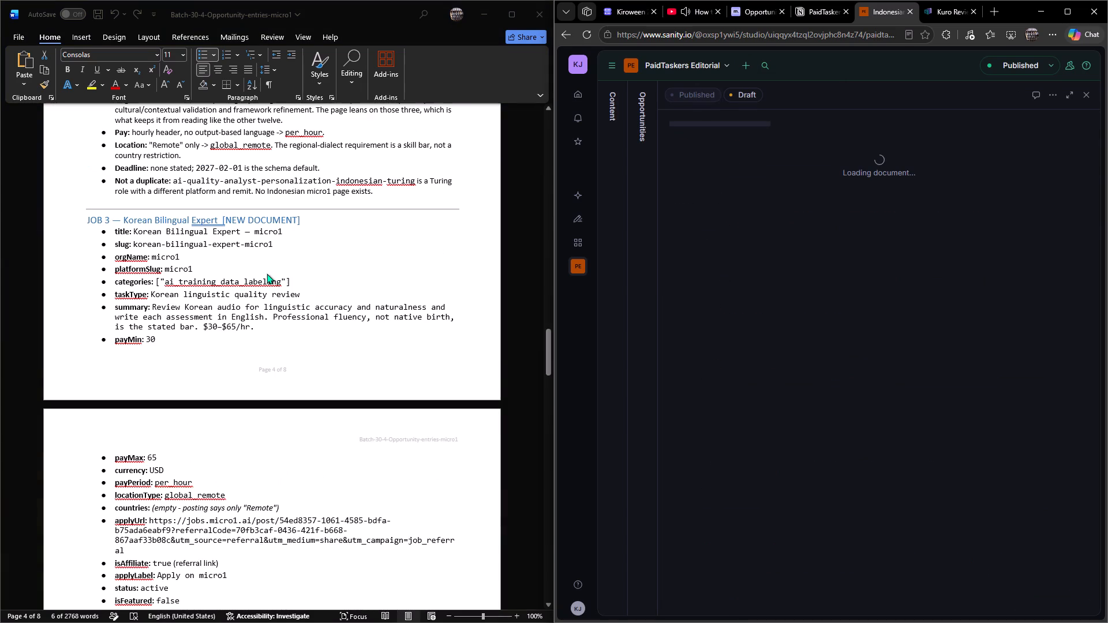
scroll(267, 273, "down", 15)
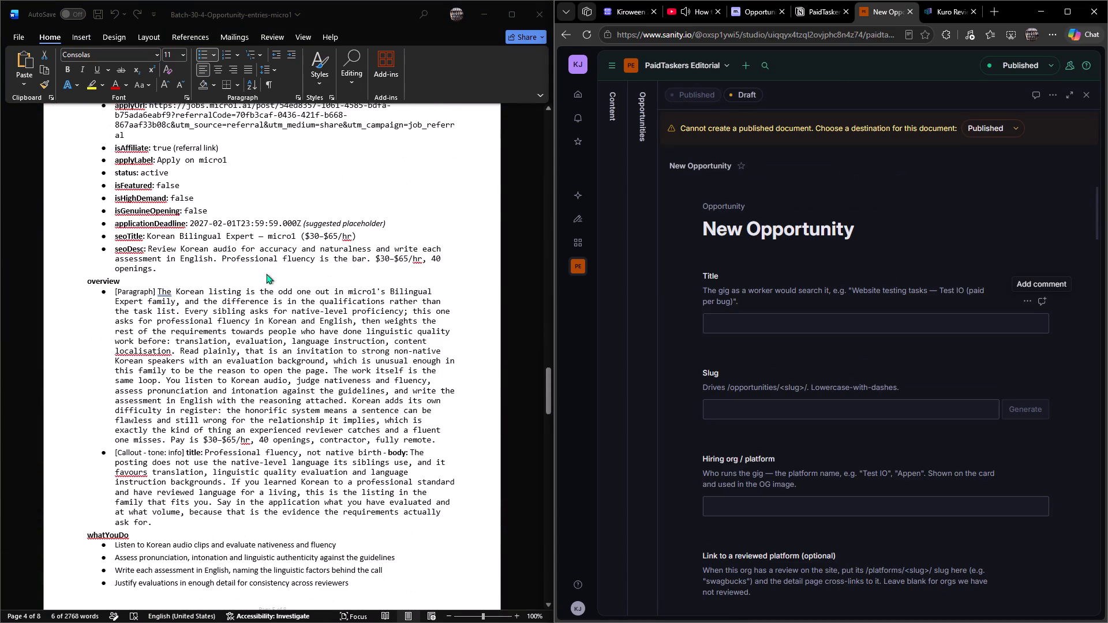
scroll(266, 273, "down", 11)
scroll(266, 273, "up", 12)
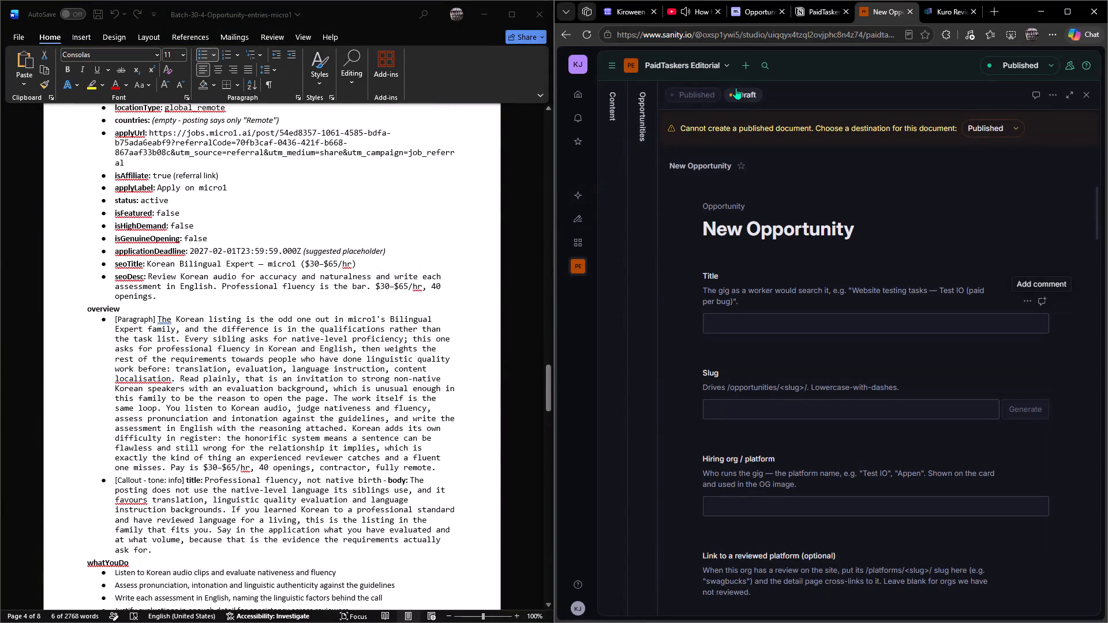
left_click(741, 85)
left_click(740, 91)
Copy the JOB 3 title from Word into the Title field: "Korean Bilingual Expert — micro1".
left_click(229, 352)
scroll(229, 352, "up", 10)
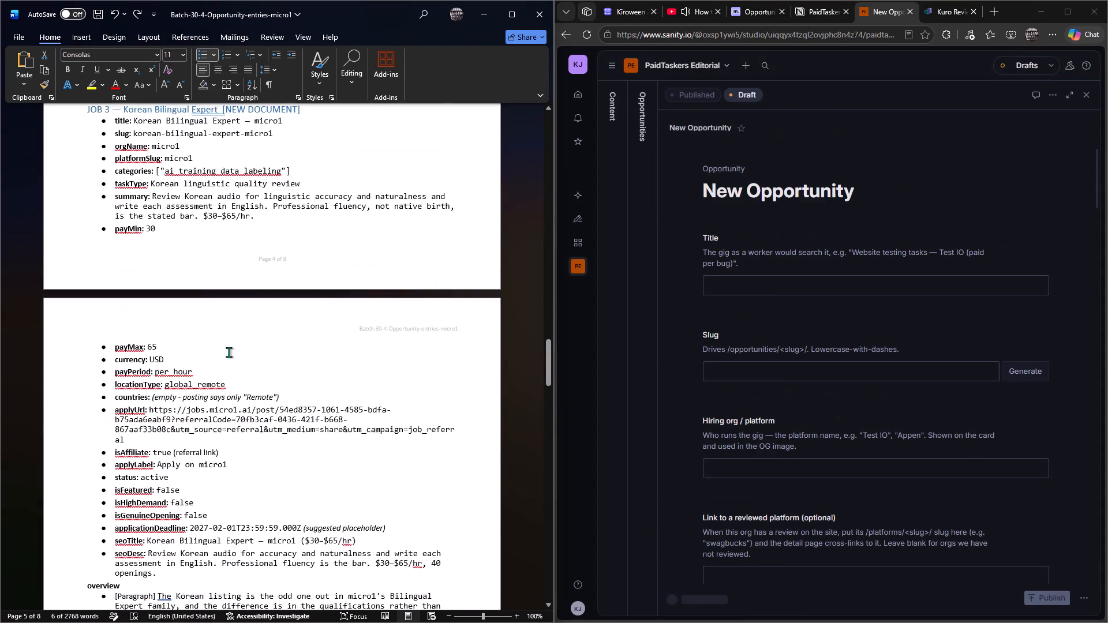
scroll(229, 352, "up", 4)
left_click_drag(294, 232, 169, 231)
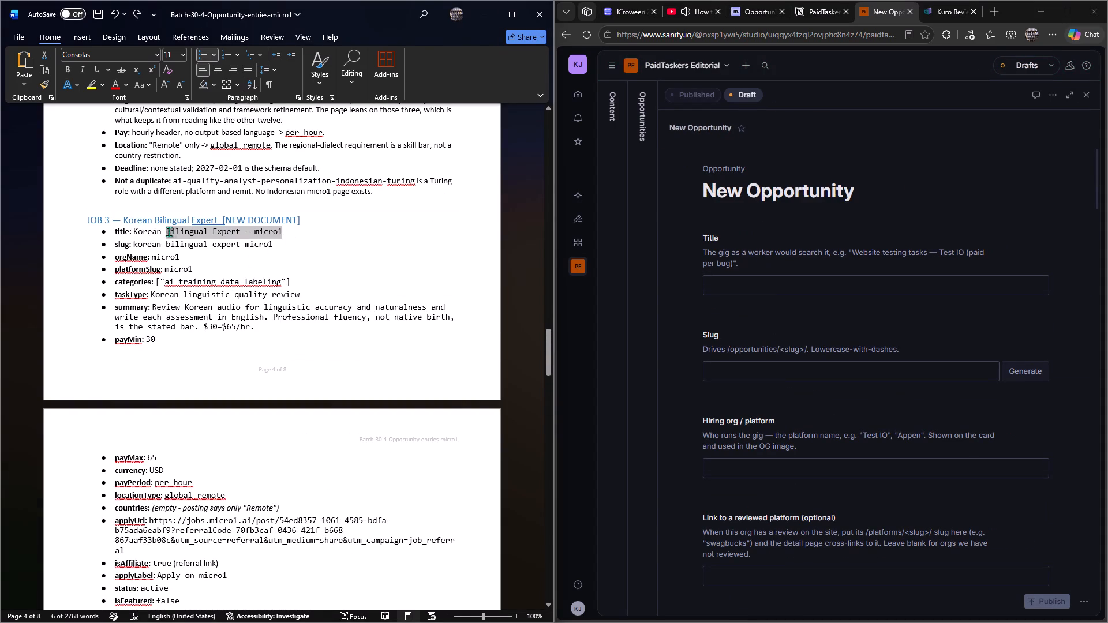
left_click_drag(169, 231, 153, 231)
key("ctrl+c")
left_click(844, 288)
key("ctrl+v")
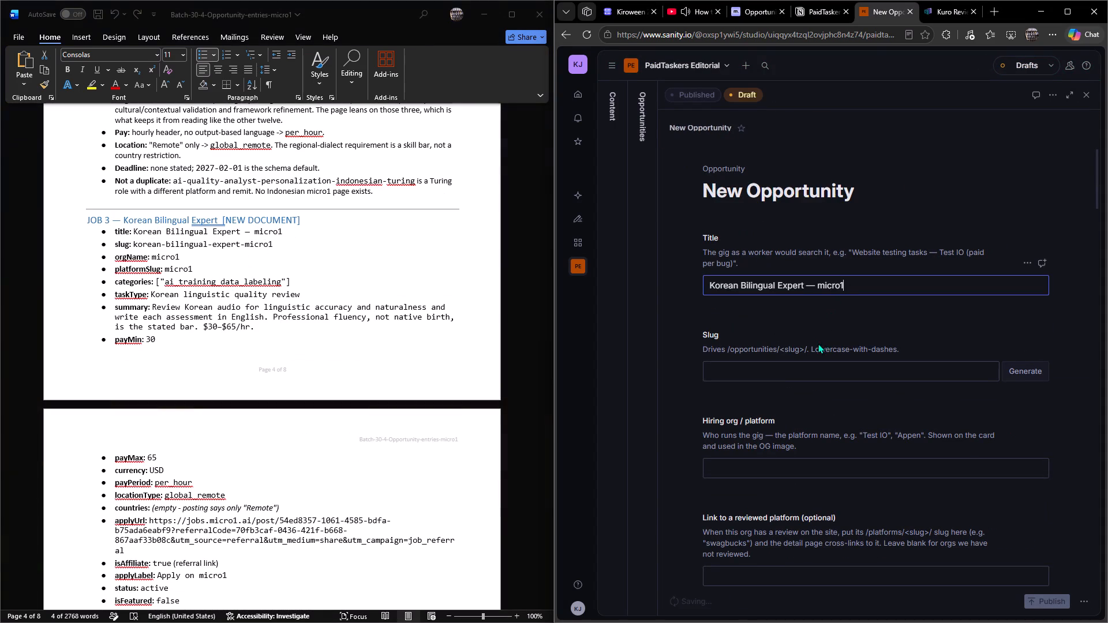
Copy the JOB 3 slug from Word into the Slug field: "korean-bilingual-expert-micro1".
left_click(802, 370)
left_click(334, 239)
left_click_drag(302, 244, 149, 245)
key("ctrl+c")
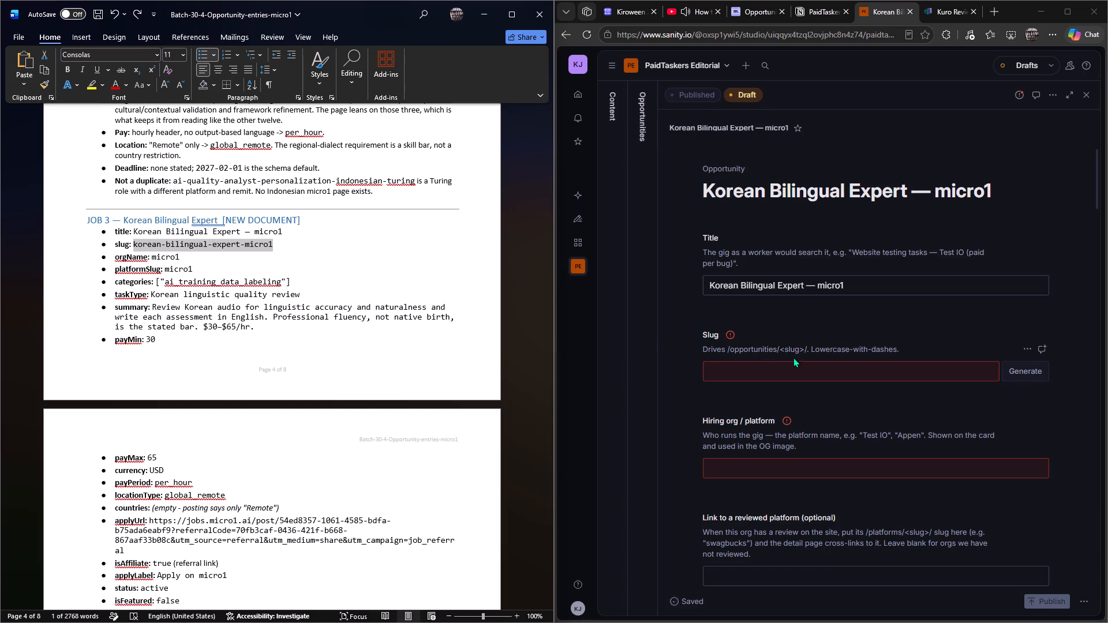
left_click(795, 369)
key("ctrl+v")
Copy "micro1" from the orgName line into both the Hiring org / platform and the reviewed platform link fields.
scroll(798, 382, "down", 2)
left_click(811, 354)
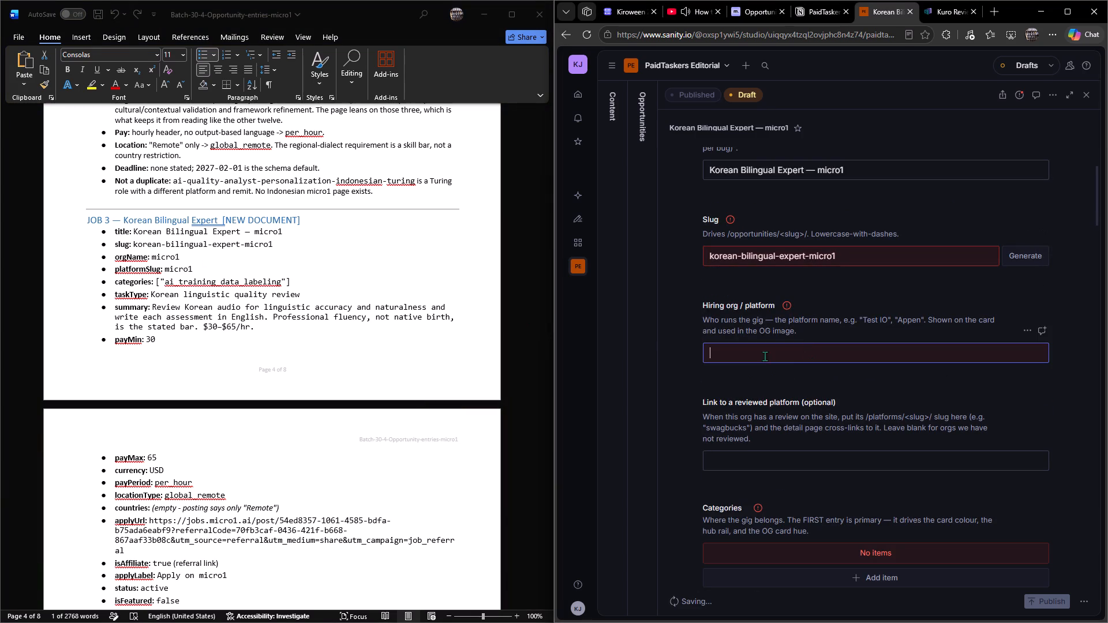
left_click(188, 250)
left_click(186, 254)
left_click_drag(186, 254, 156, 254)
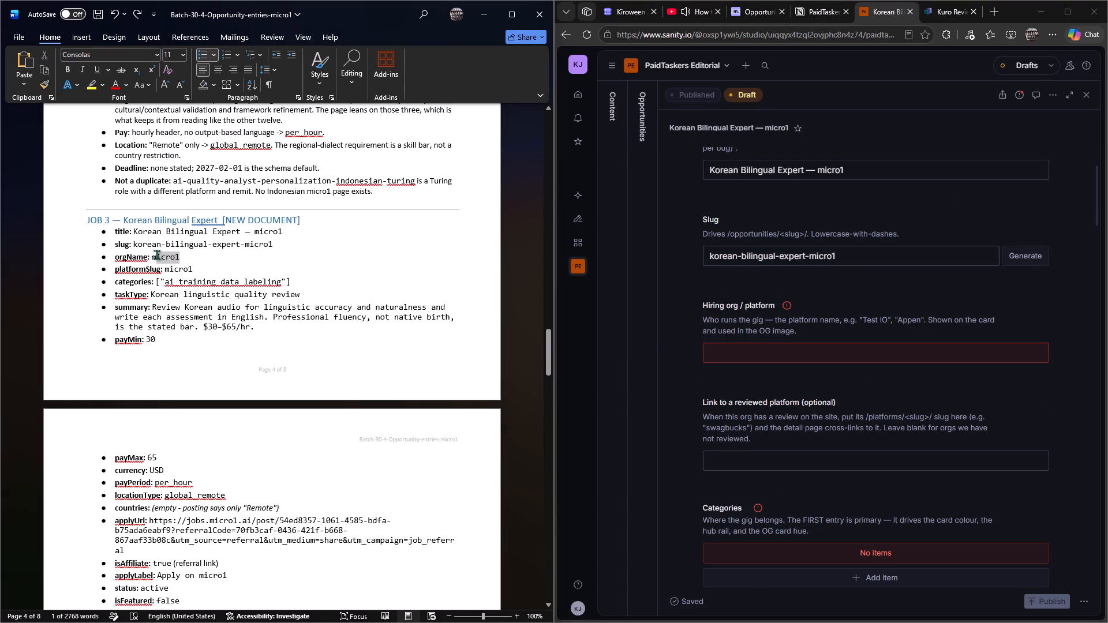
left_click_drag(156, 254, 153, 254)
key("ctrl+c")
left_click(791, 357)
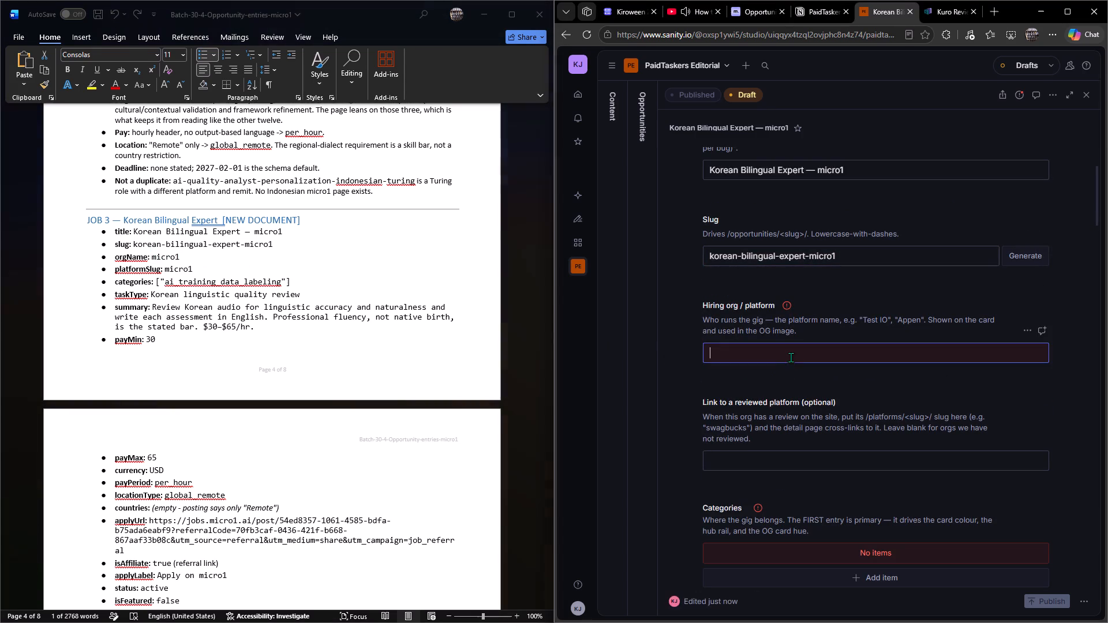
key("ctrl+v")
left_click(770, 461)
key("ctrl+v")
Add "AI Training & Data Labeling" as the opportunity's category.
scroll(773, 456, "down", 3)
left_click(816, 410)
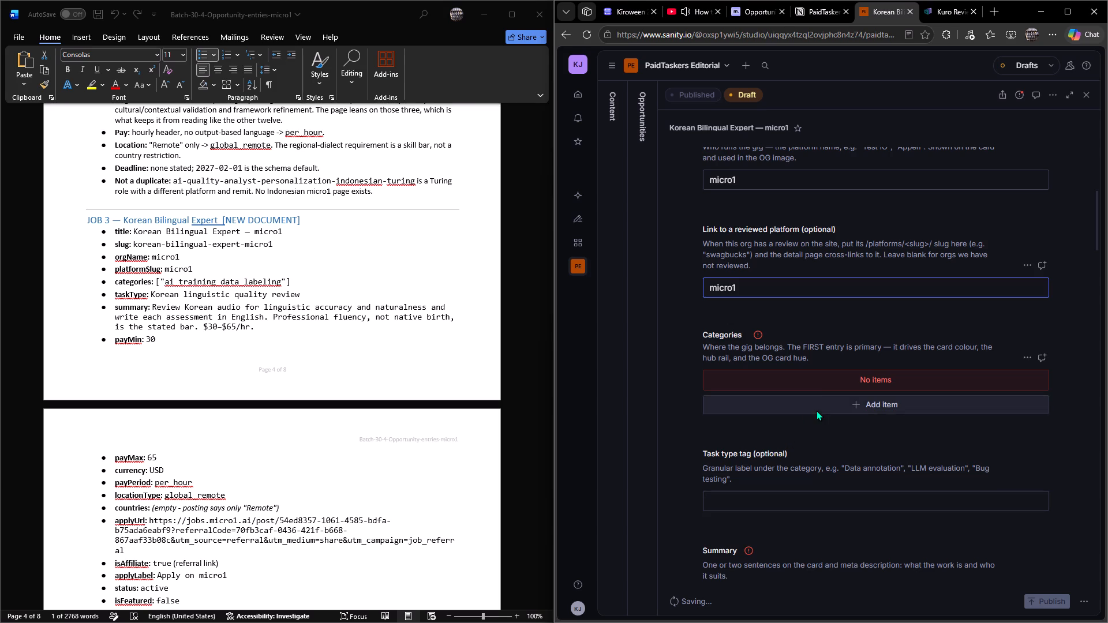
left_click(822, 391)
left_click(815, 434)
left_click(678, 337)
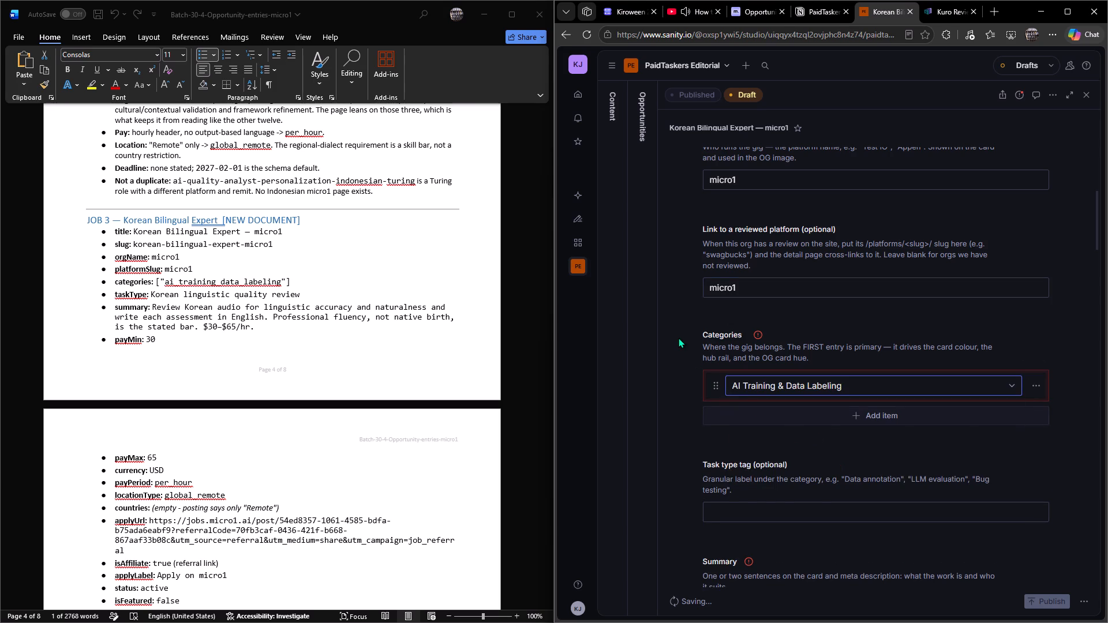
Copy the taskType from Word into the Task type tag: "Korean linguistic quality review".
scroll(678, 337, "down", 3)
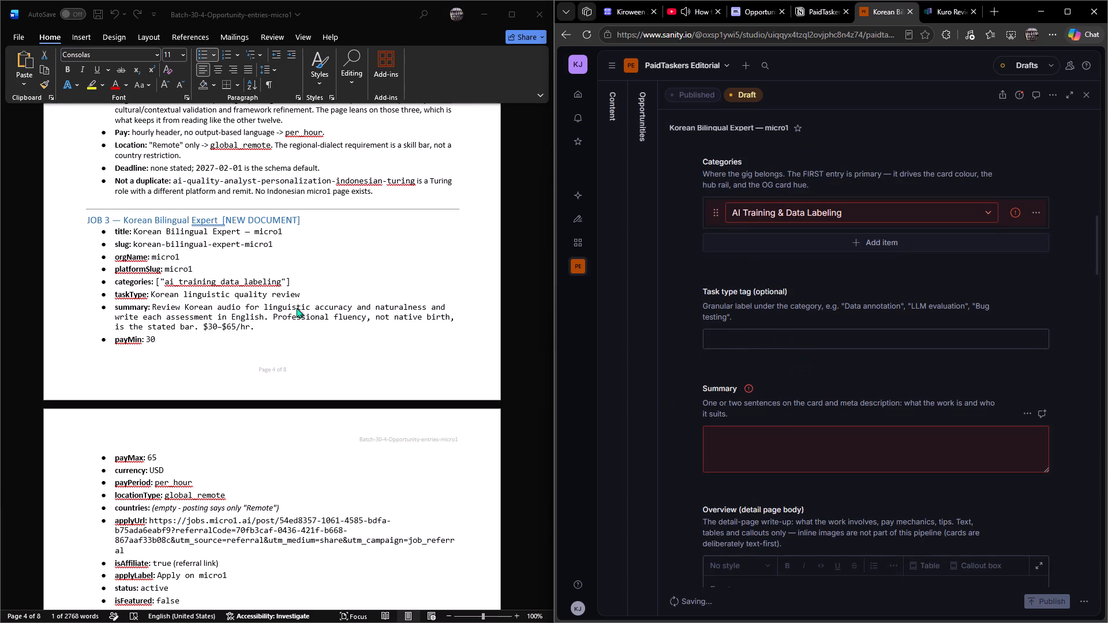
left_click(296, 307)
left_click_drag(320, 294, 166, 294)
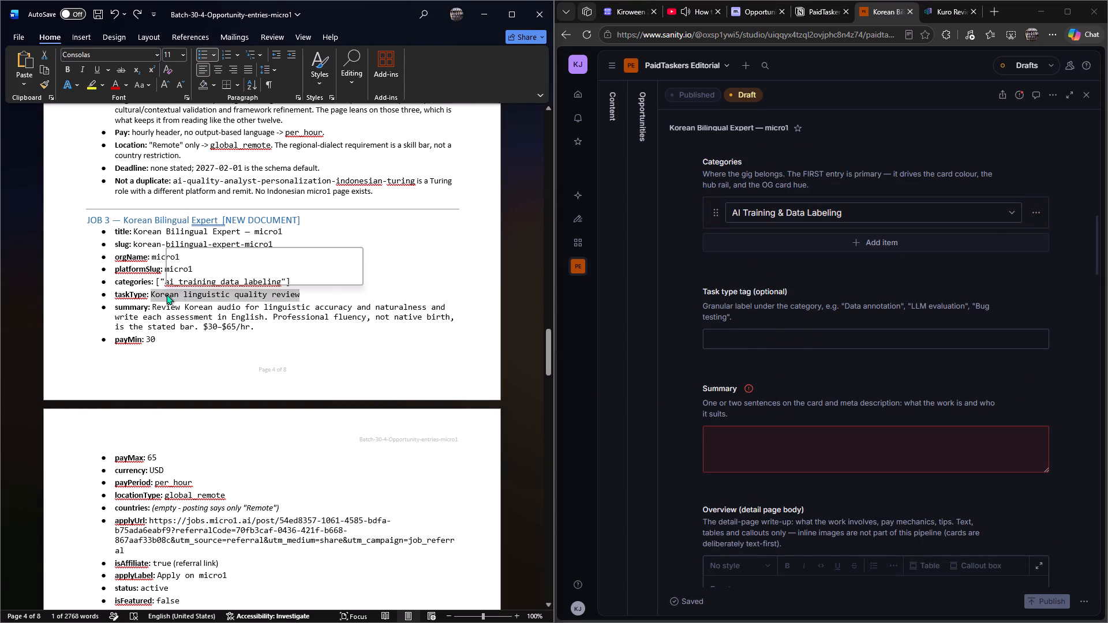
key("ctrl+c")
left_click(862, 348)
key("ctrl+v")
Copy the JOB 3 summary text about reviewing Korean audio from Word into the Summary field.
left_click(819, 443)
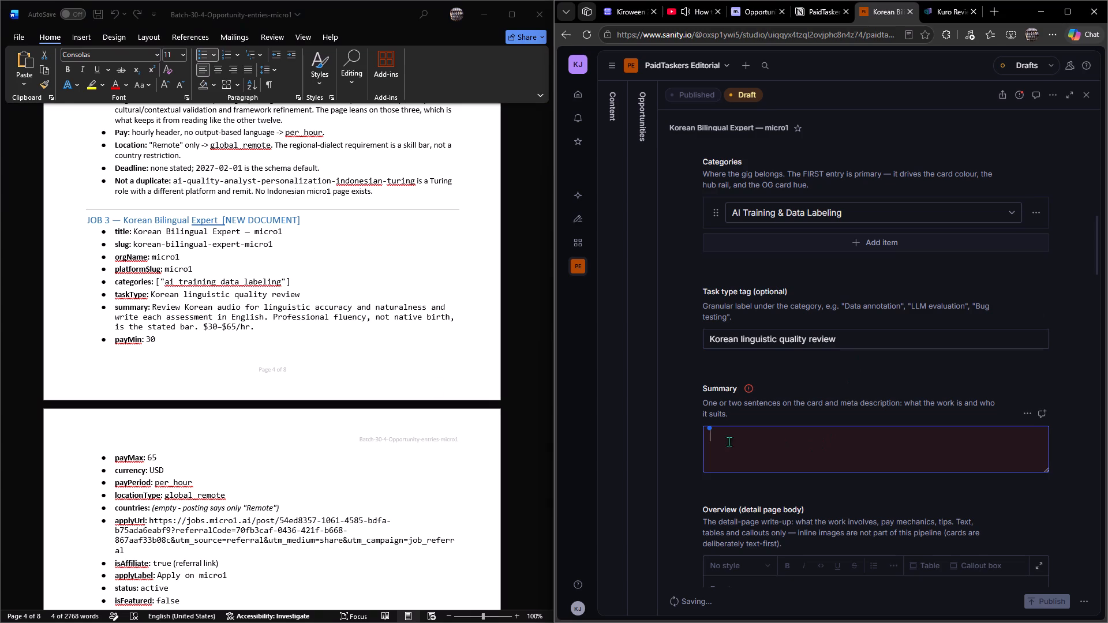
left_click(343, 348)
left_click(263, 331)
left_click_drag(267, 328, 173, 309)
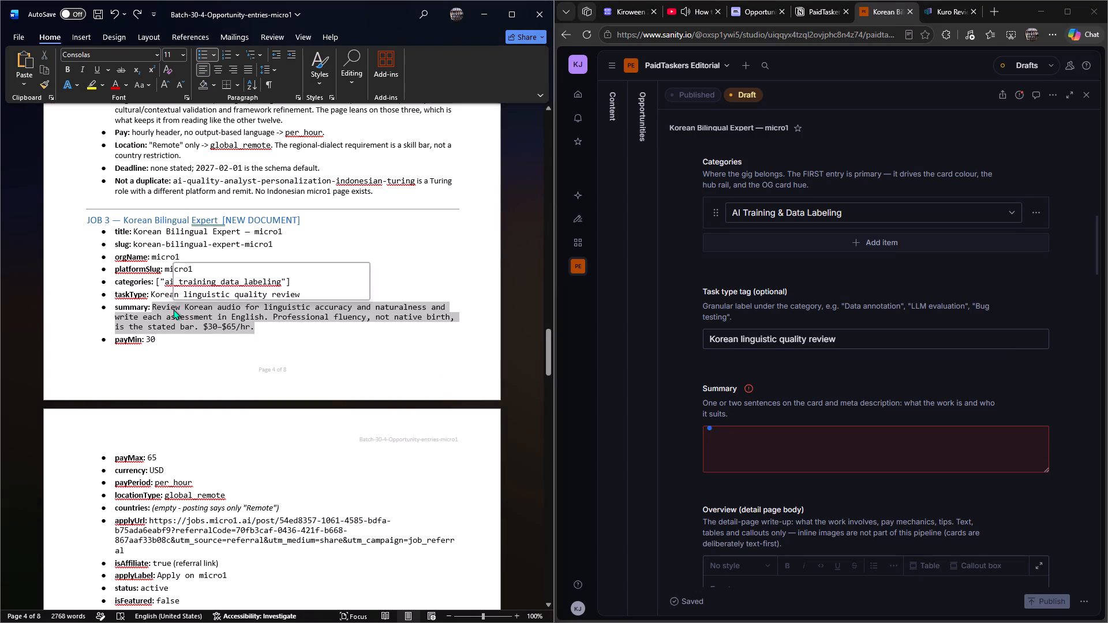
key("ctrl+c")
left_click(844, 449)
key("ctrl+v")
Change the flagged British spellings in Word's JOB 3 overview section to "localization" and "favors".
scroll(843, 448, "down", 3)
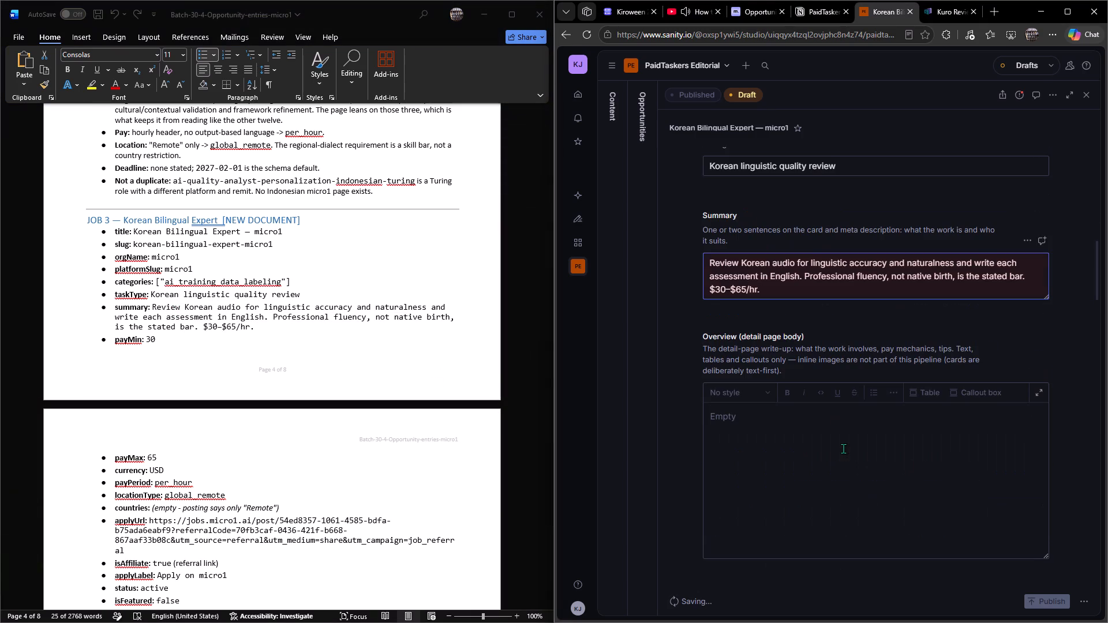
left_click(843, 448)
scroll(169, 346, "down", 18)
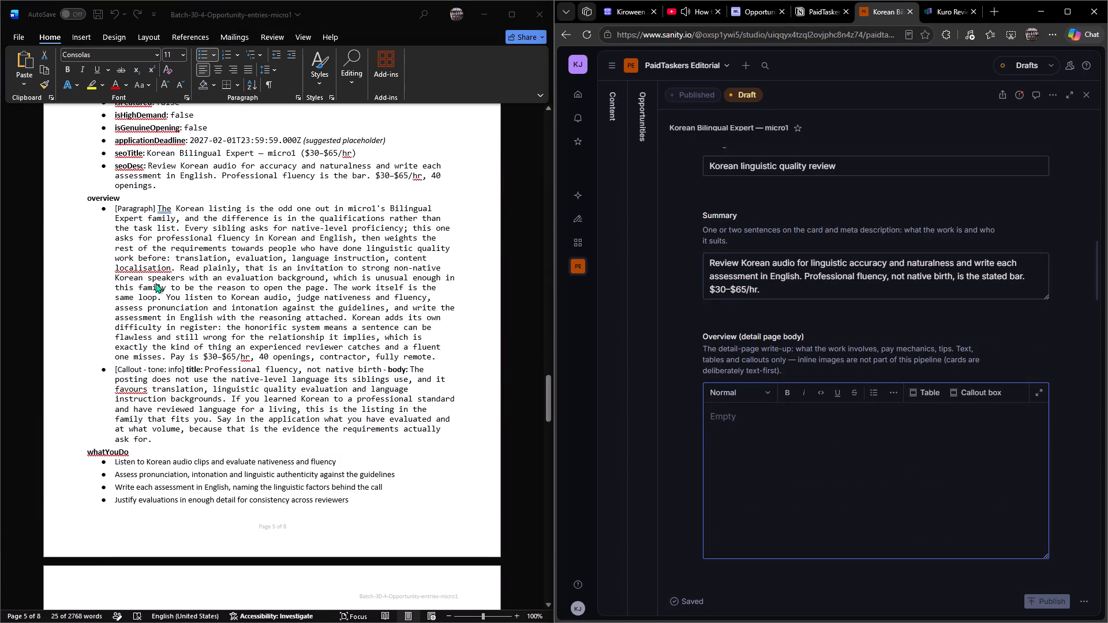
left_click(151, 272)
left_click(151, 267)
right_click(151, 267)
left_click(141, 281)
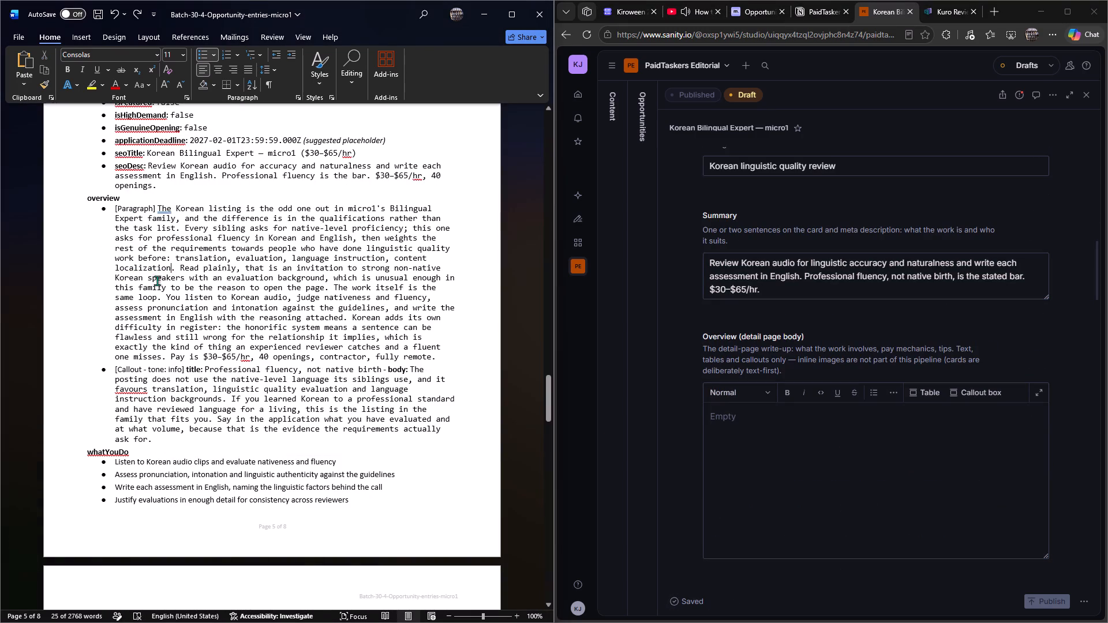
left_click(231, 303)
left_click(134, 390)
right_click(134, 390)
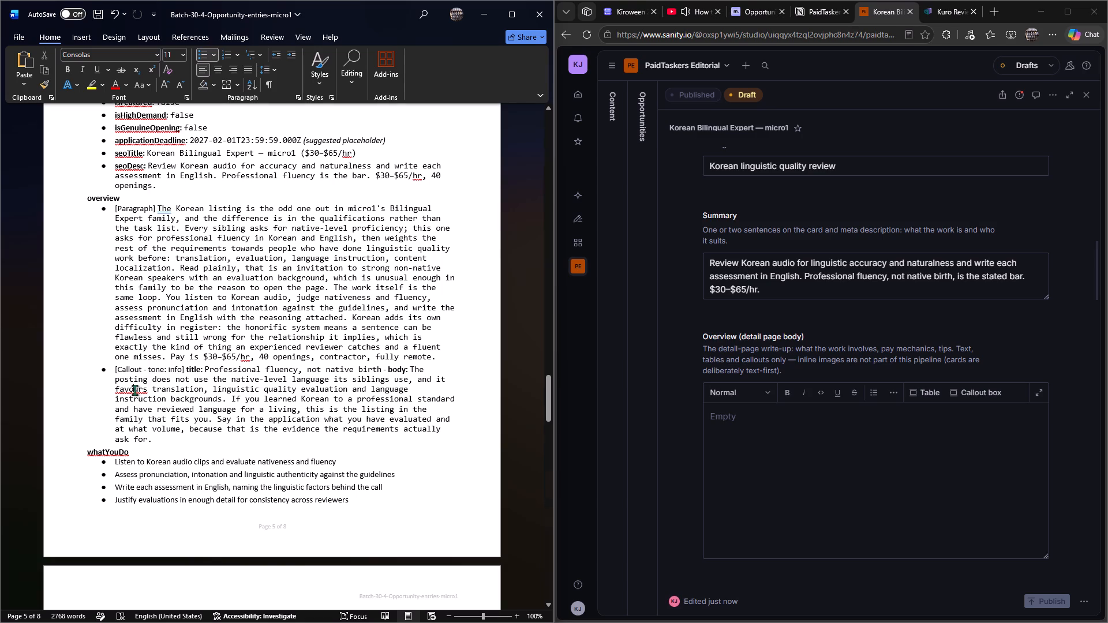
left_click(101, 122)
Copy the JOB 3 overview paragraph from Word, starting "The Korean listing is the odd one out", into the Overview body.
left_click(326, 334)
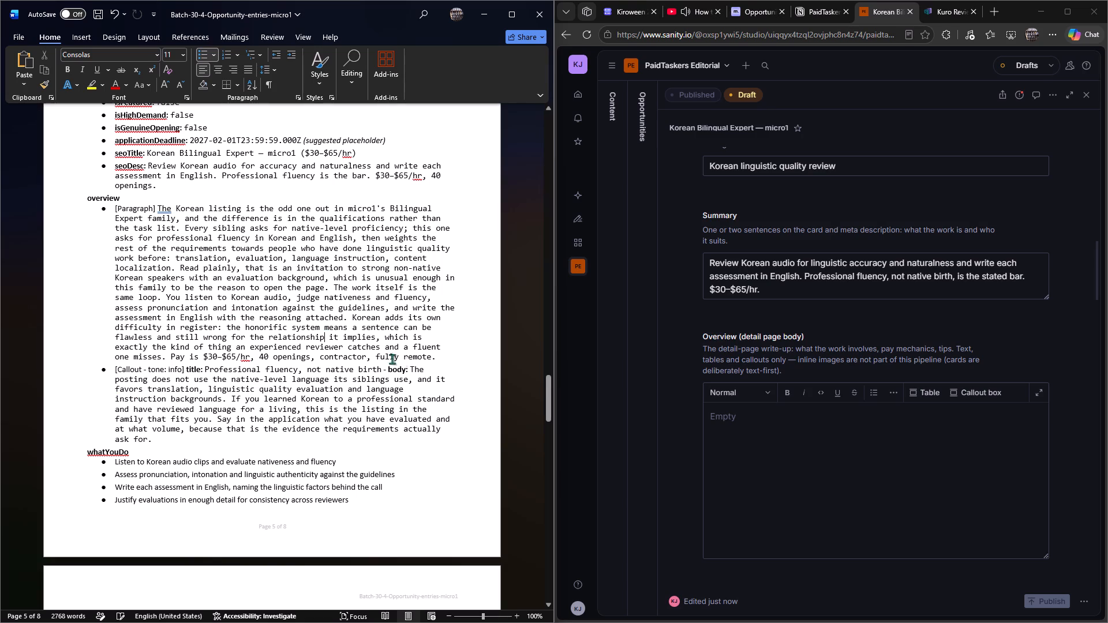
left_click_drag(436, 361, 163, 211)
key("ctrl+c")
left_click(784, 462)
key("ctrl+v")
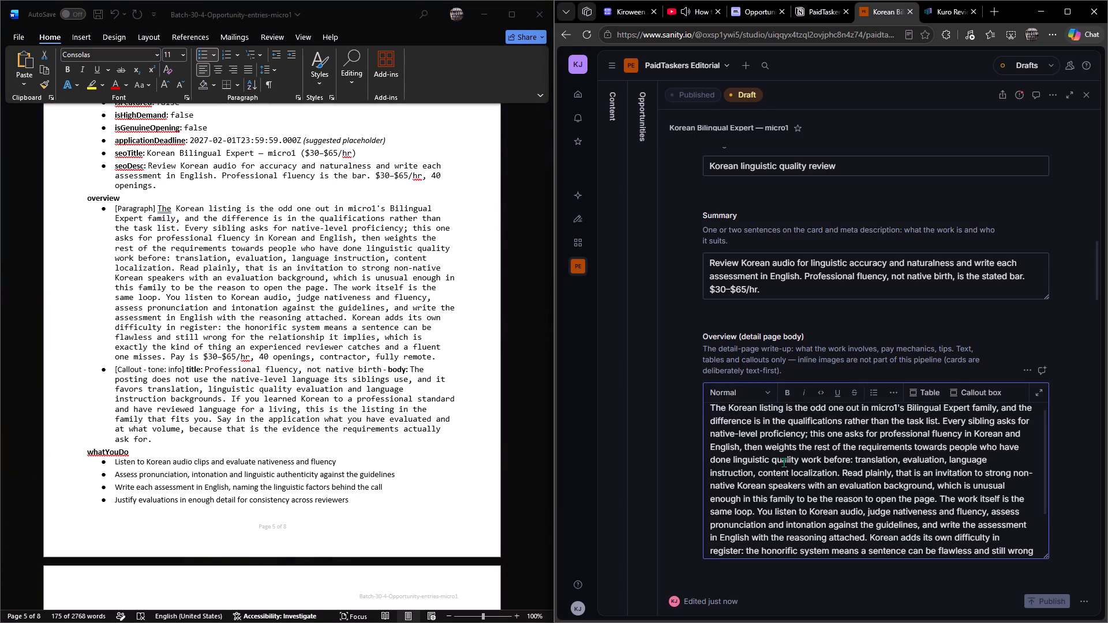
Split the Overview text so that "Pay is $30–$65/hr, 40 openings, contractor, fully remote." starts its own paragraph.
scroll(784, 462, "down", 3)
scroll(784, 462, "up", 3)
scroll(784, 462, "down", 5)
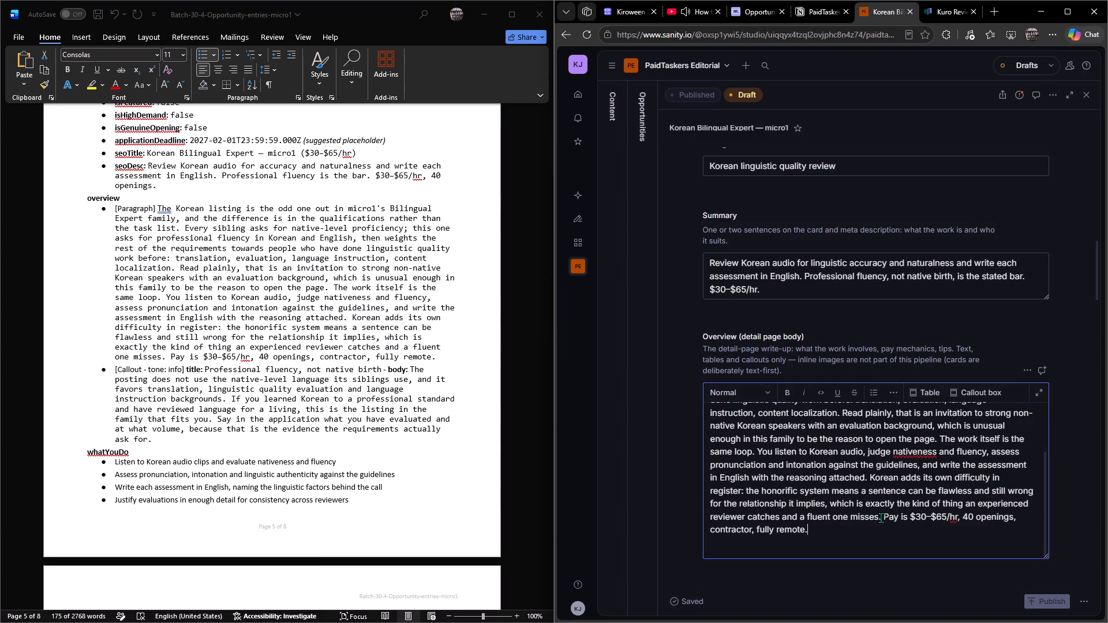
left_click(885, 518)
key("Return")
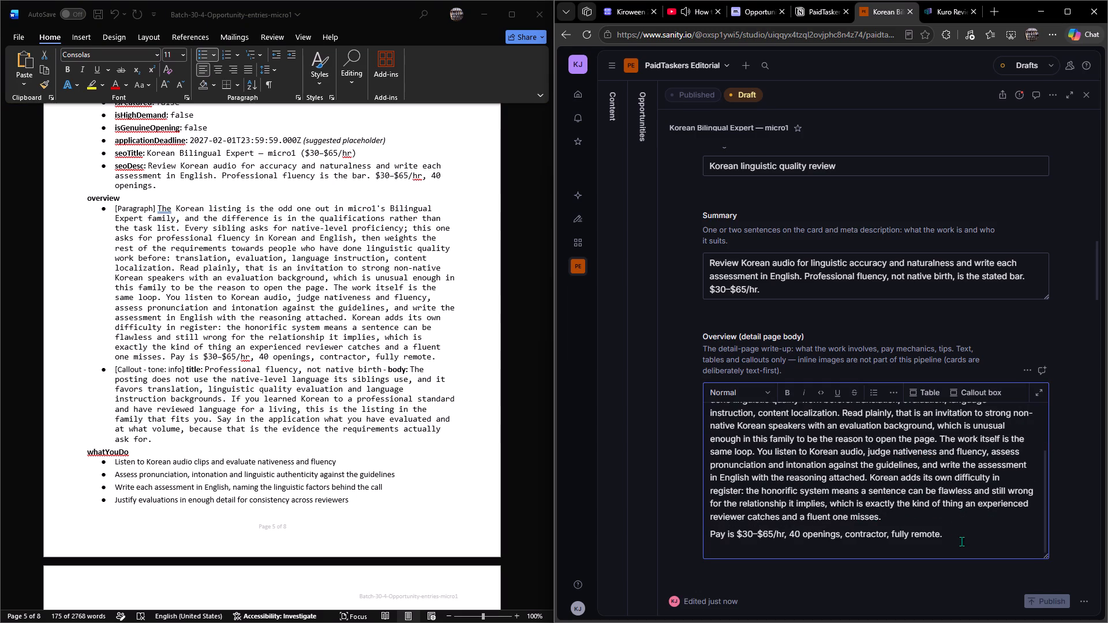
Insert an Info callout box below the pay line in the Overview, titled "Professional fluency, not native birth" from Word.
left_click(968, 541)
key("Return")
left_click(971, 392)
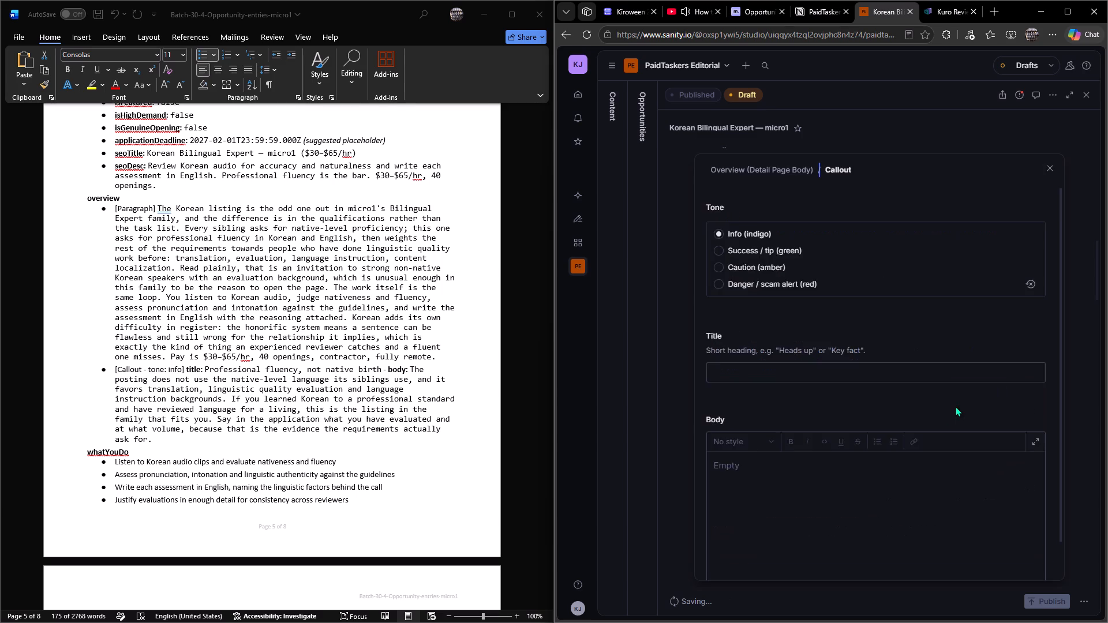
scroll(894, 446, "down", 2)
left_click(860, 333)
left_click(276, 322)
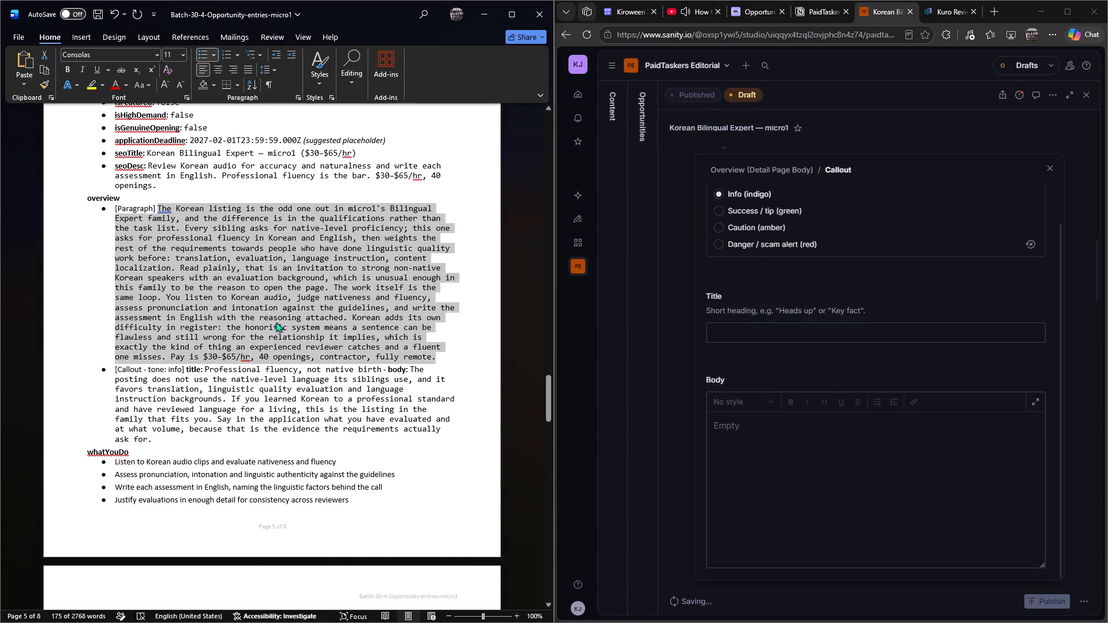
scroll(276, 322, "down", 2)
left_click(280, 338)
left_click_drag(205, 313, 209, 313)
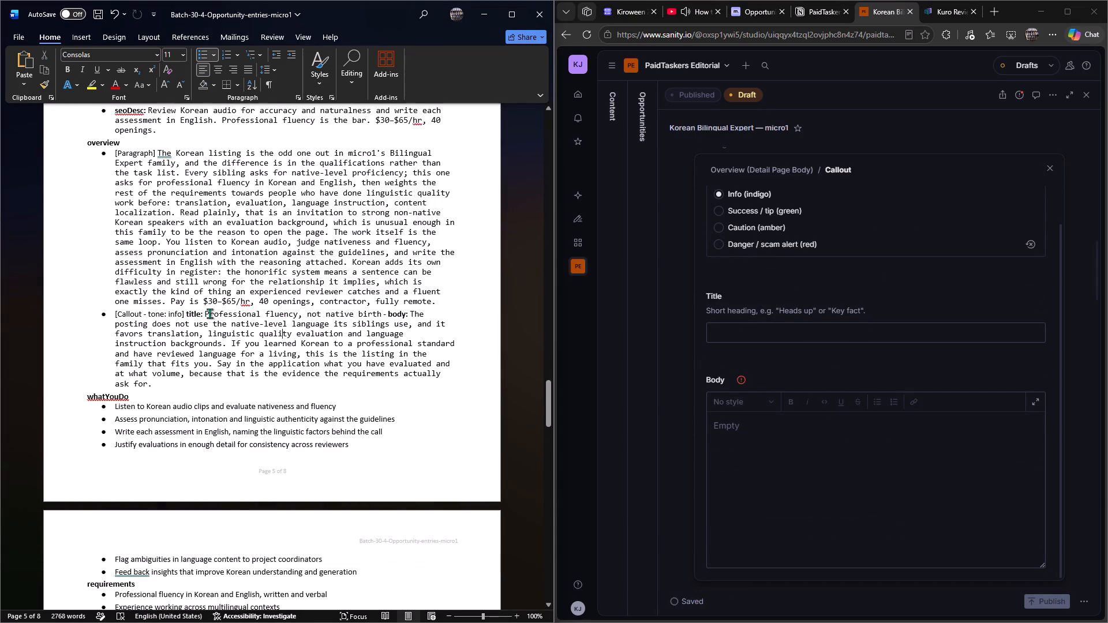
left_click_drag(209, 313, 368, 318)
key("ctrl+c")
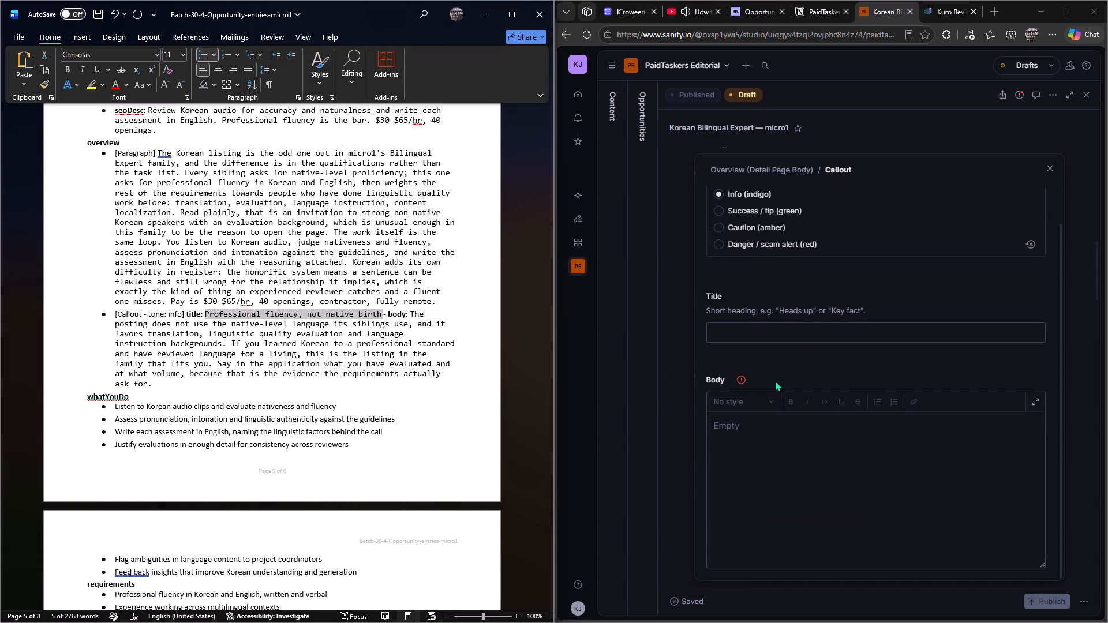
left_click(826, 336)
key("ctrl+v")
Copy the callout body from Word, starting "The posting does not use the native-level language", into the callout's Body and close the callout.
left_click(803, 478)
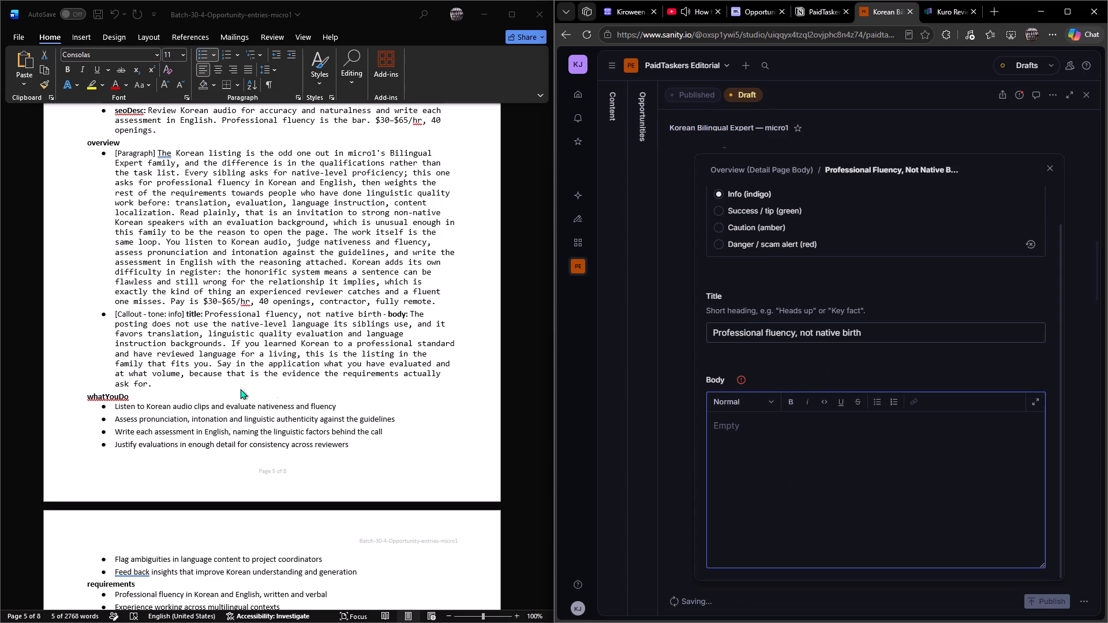
left_click(234, 389)
left_click(169, 384)
left_click_drag(169, 384, 345, 337)
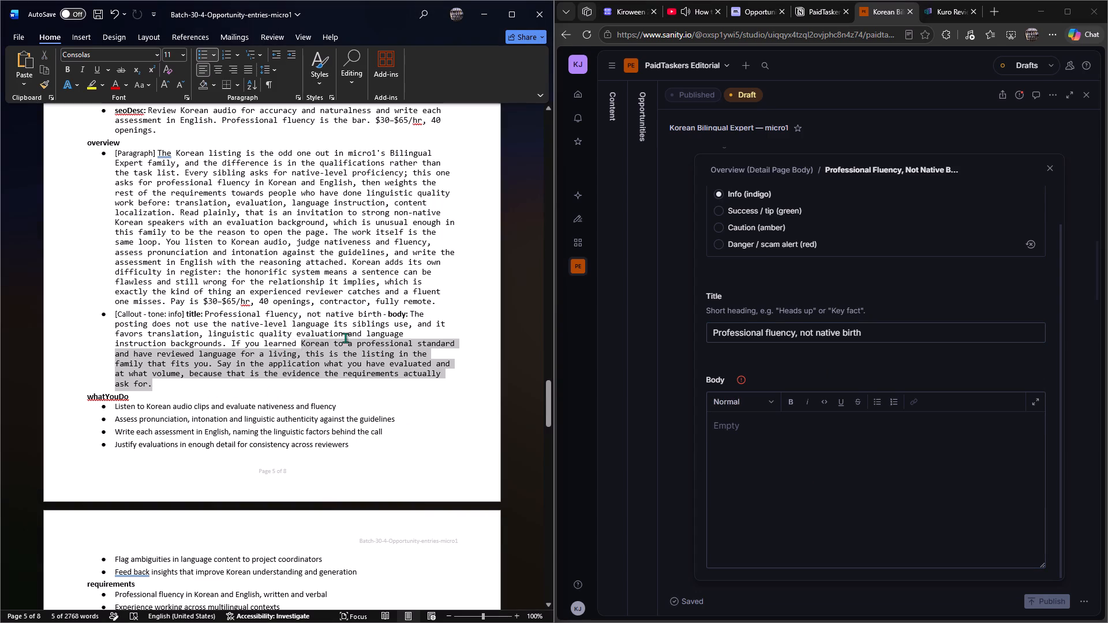
left_click_drag(345, 337, 411, 315)
key("ctrl+c")
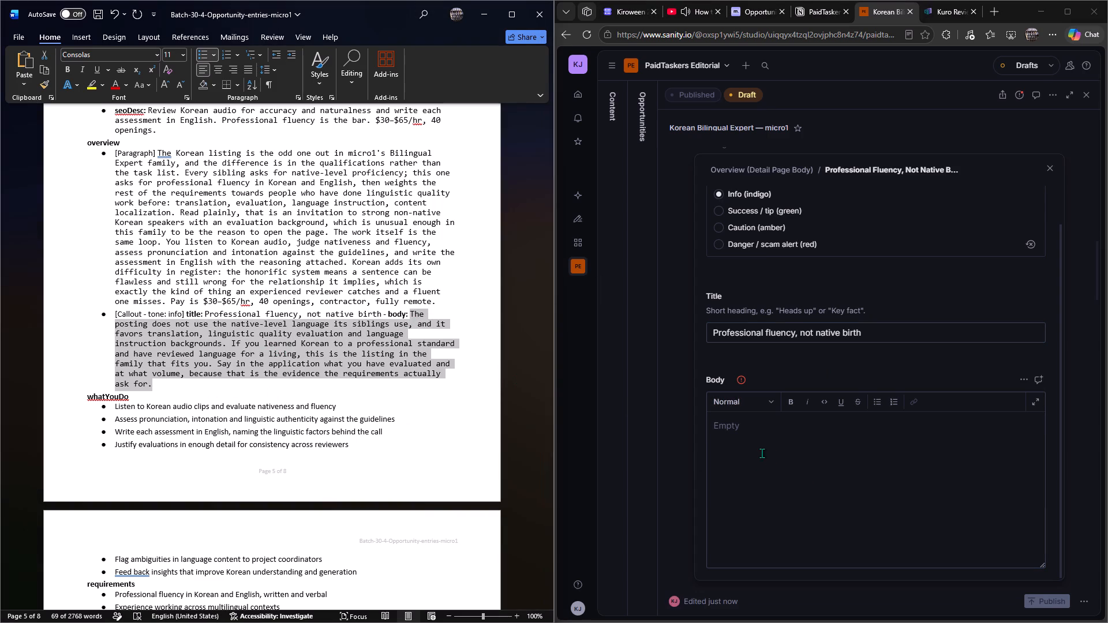
left_click(776, 457)
key("ctrl+v")
scroll(776, 457, "down", 3)
left_click(691, 329)
Add an empty first item to the What you will do list.
scroll(691, 329, "down", 5)
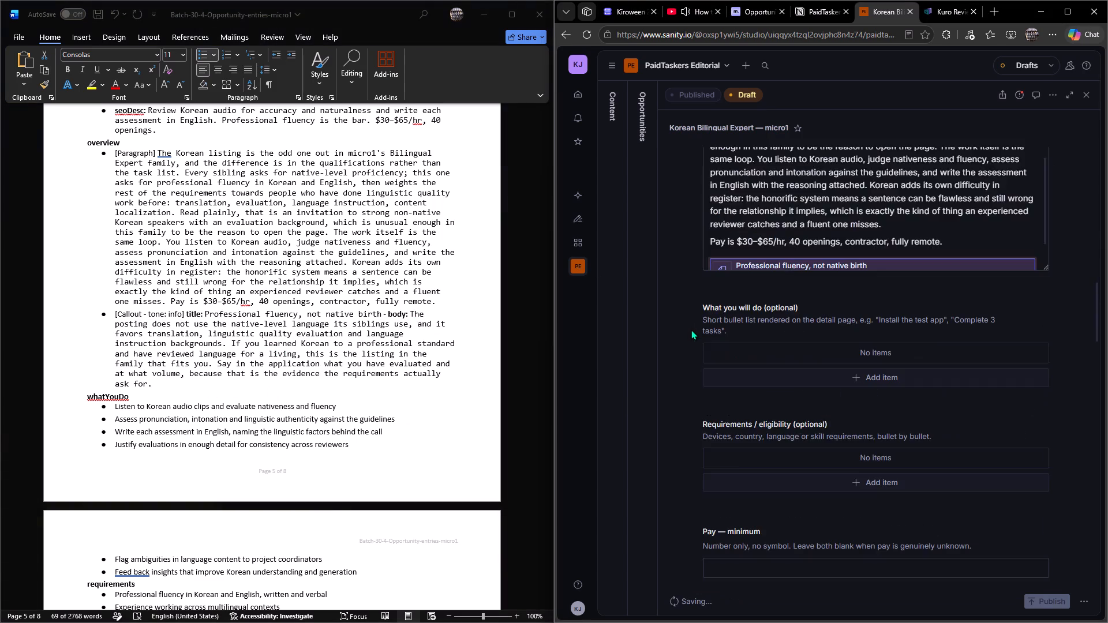
scroll(692, 335, "down", 3)
left_click(892, 208)
In Word's JOB 3 whatYouDo list, correct "Feed back" to "Feedback" and remove the bullets from all six lines.
left_click(184, 387)
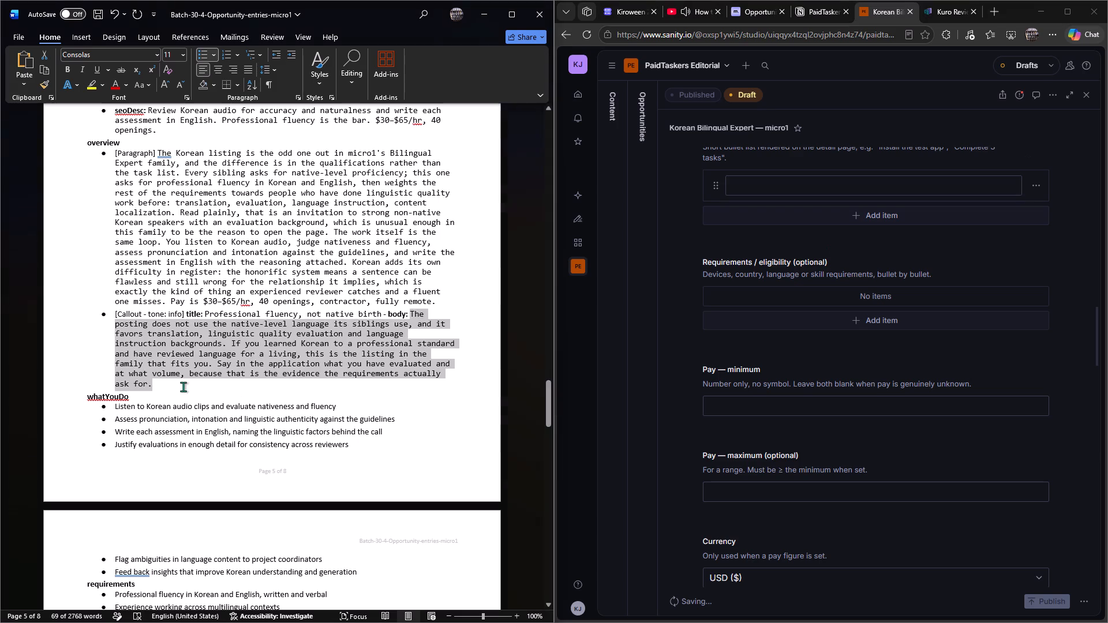
scroll(183, 386, "down", 5)
left_click(134, 434)
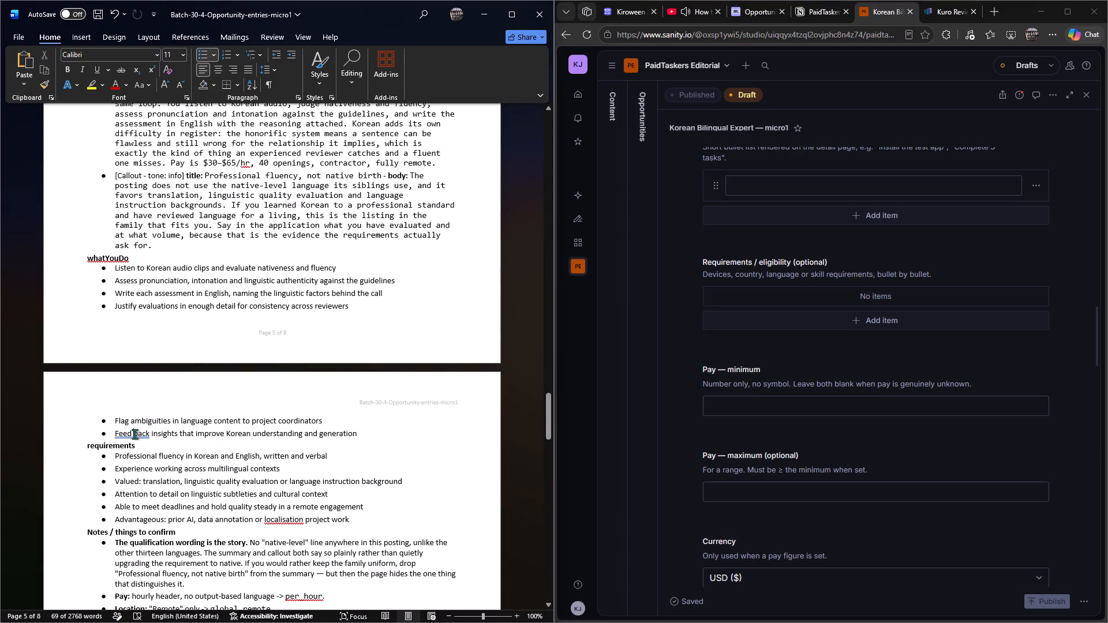
key("BackSpace")
left_click(359, 435)
left_click_drag(364, 432, 115, 271)
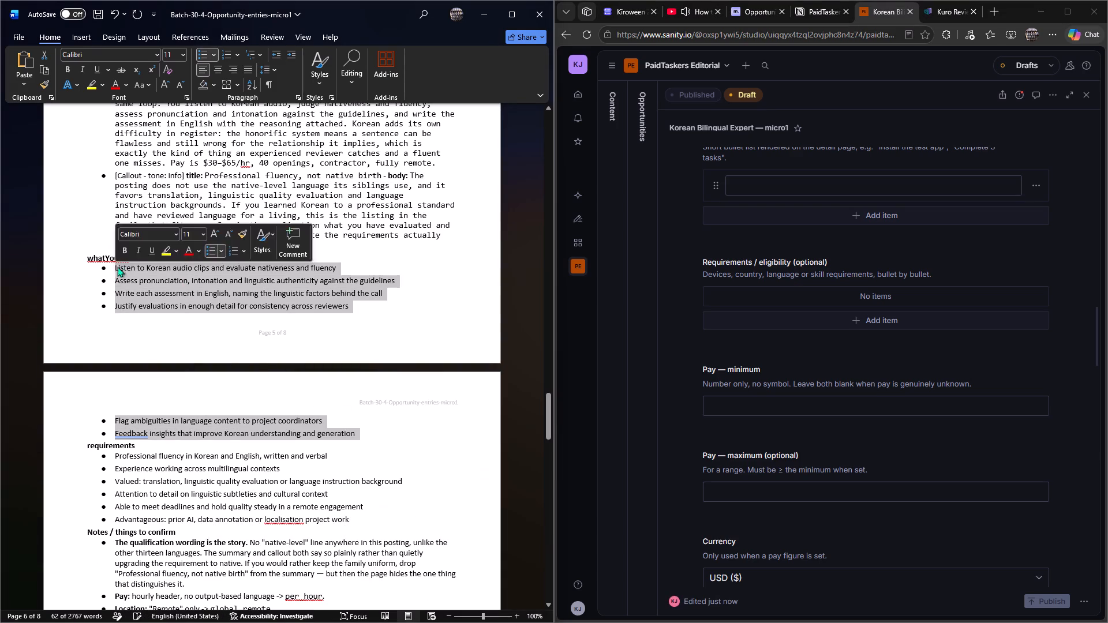
left_click(203, 51)
left_click(207, 279)
Copy the "Listen to Korean audio clips" and "Assess pronunciation" lines from Word into the first two What you will do items.
left_click_drag(347, 265, 105, 271)
key("ctrl+c")
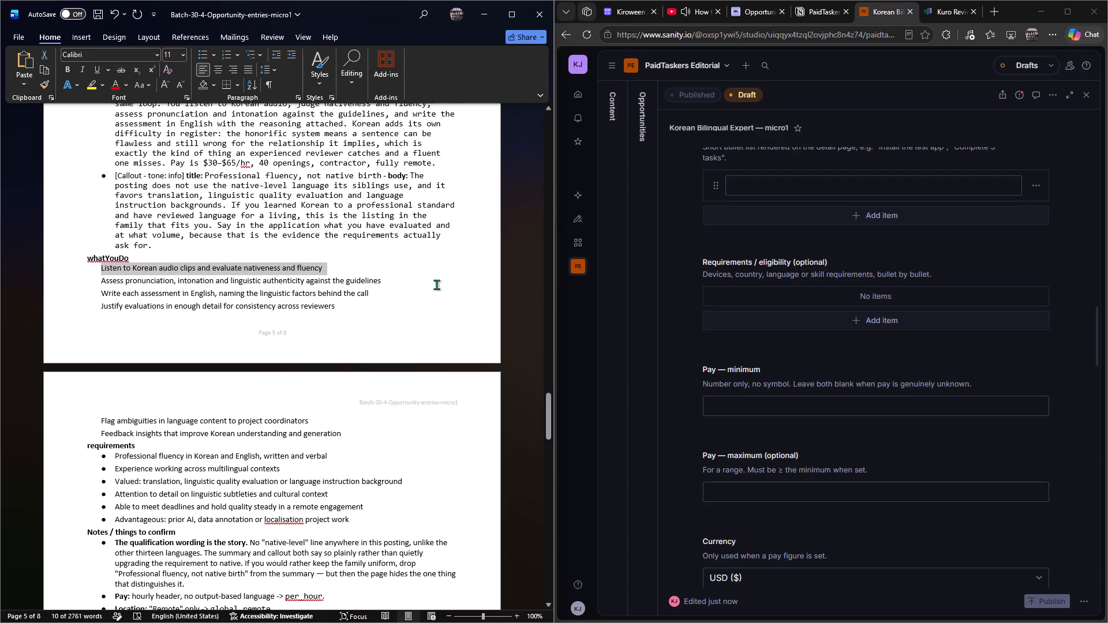
scroll(847, 284, "up", 2)
left_click(849, 296)
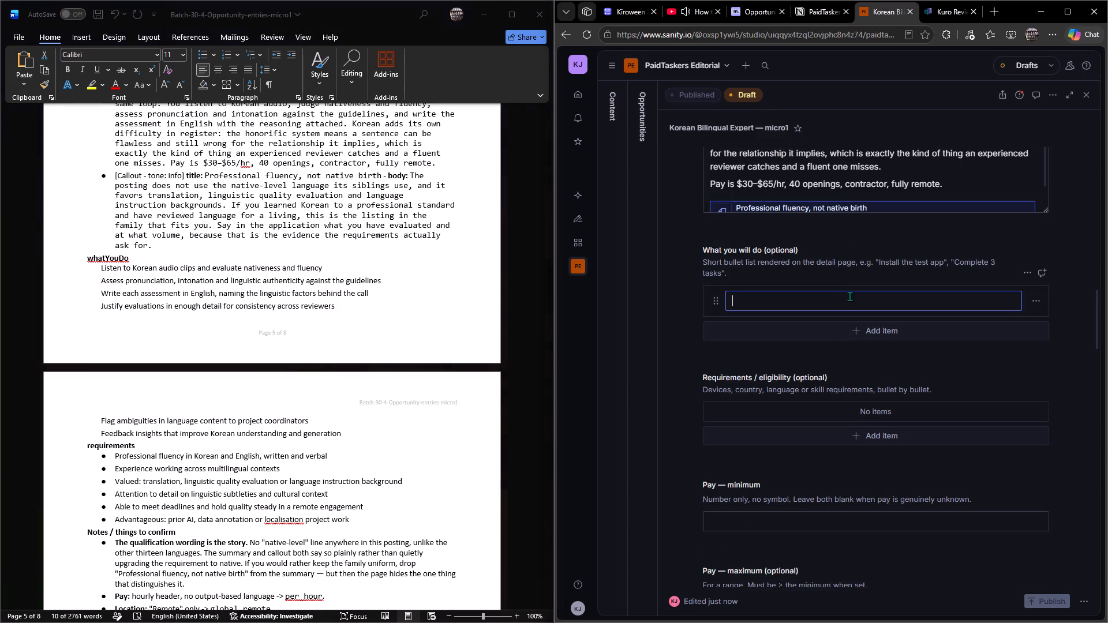
key("ctrl+v")
left_click(822, 332)
left_click(211, 295)
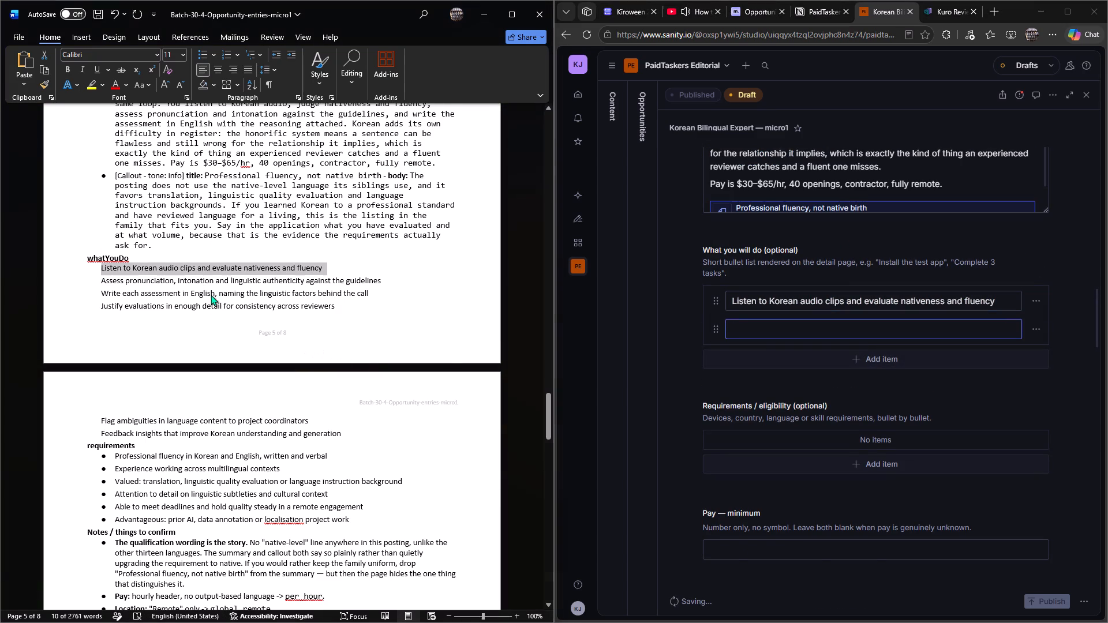
left_click_drag(415, 280, 111, 280)
key("ctrl+c")
left_click(848, 336)
key("ctrl+v")
Copy the "Write each assessment in English" and "Justify evaluations" lines from Word into the third and fourth What you will do items.
left_click(836, 354)
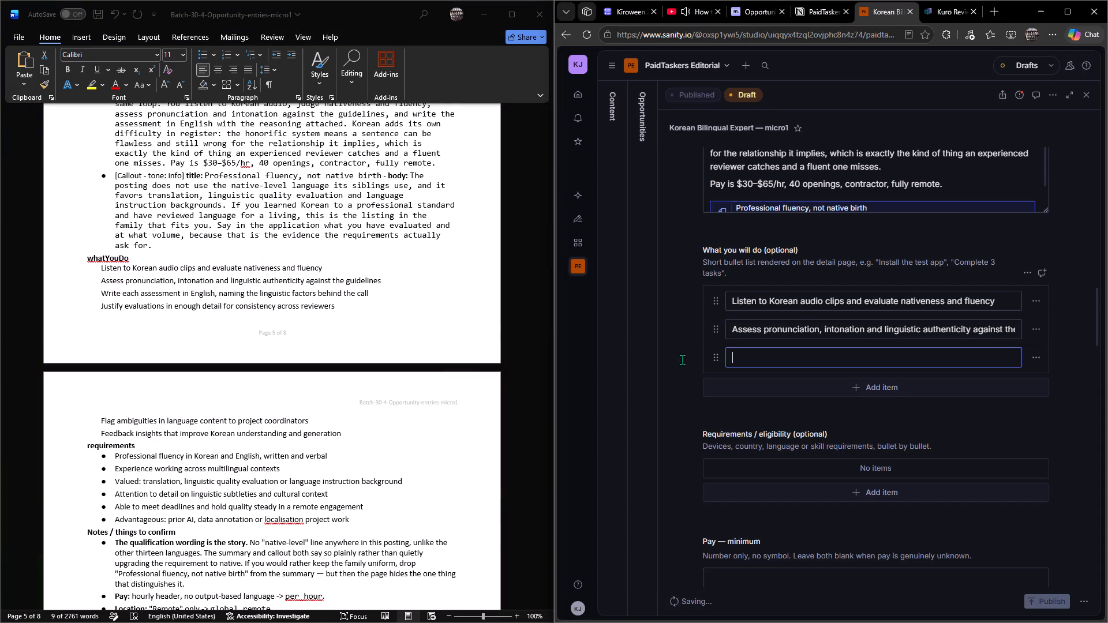
left_click(259, 292)
left_click_drag(397, 292, 108, 292)
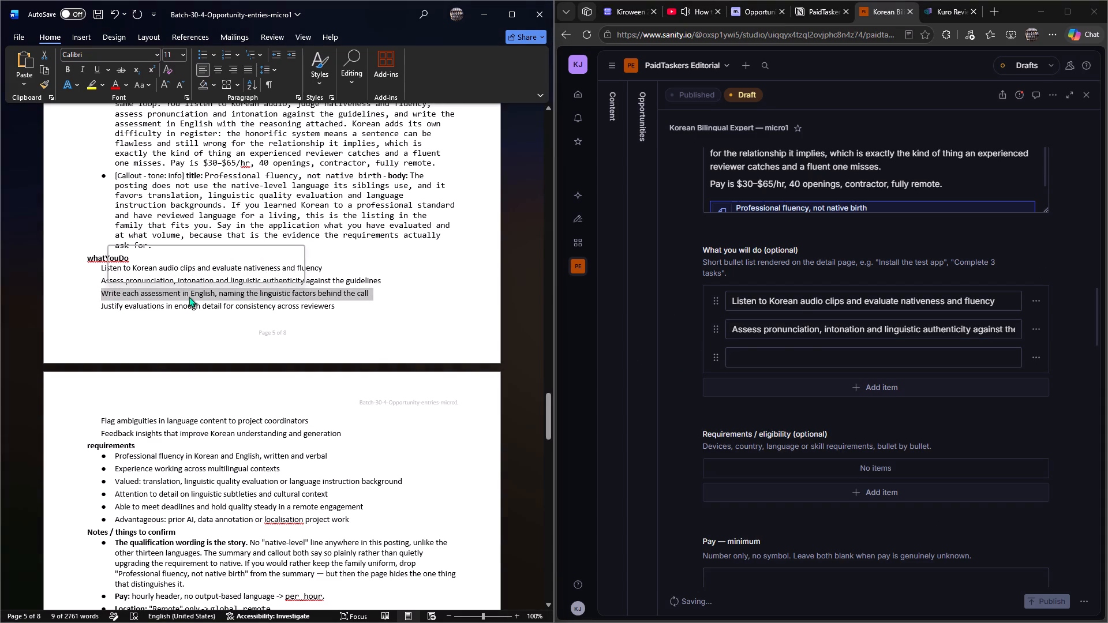
key("ctrl+c")
left_click(786, 358)
key("ctrl+v")
left_click(778, 390)
left_click(336, 319)
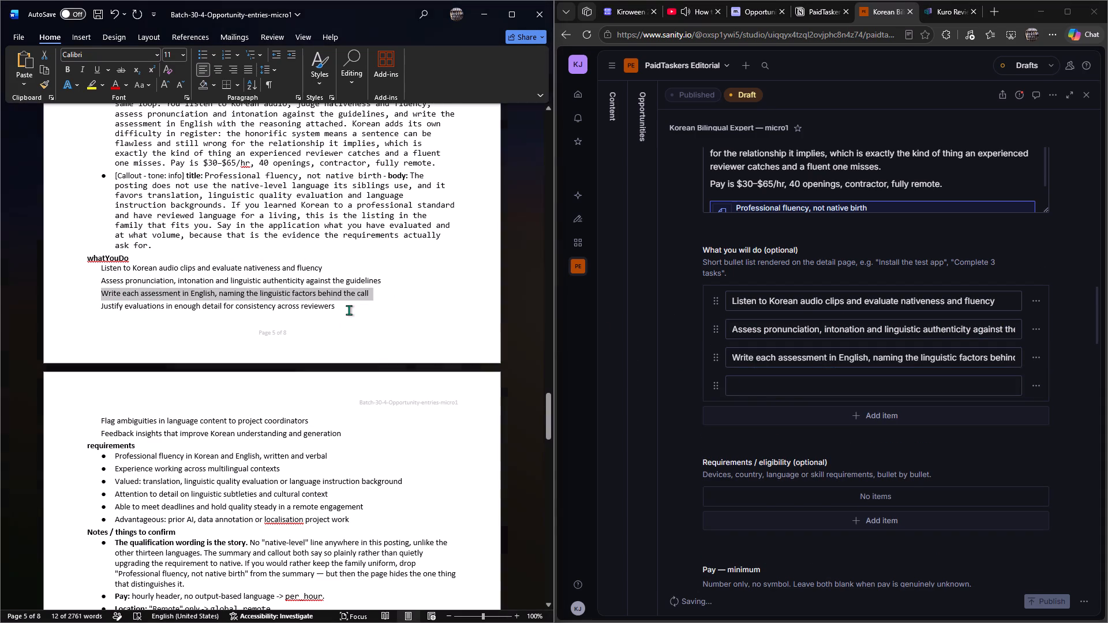
left_click_drag(353, 306, 114, 306)
key("ctrl+c")
left_click(842, 390)
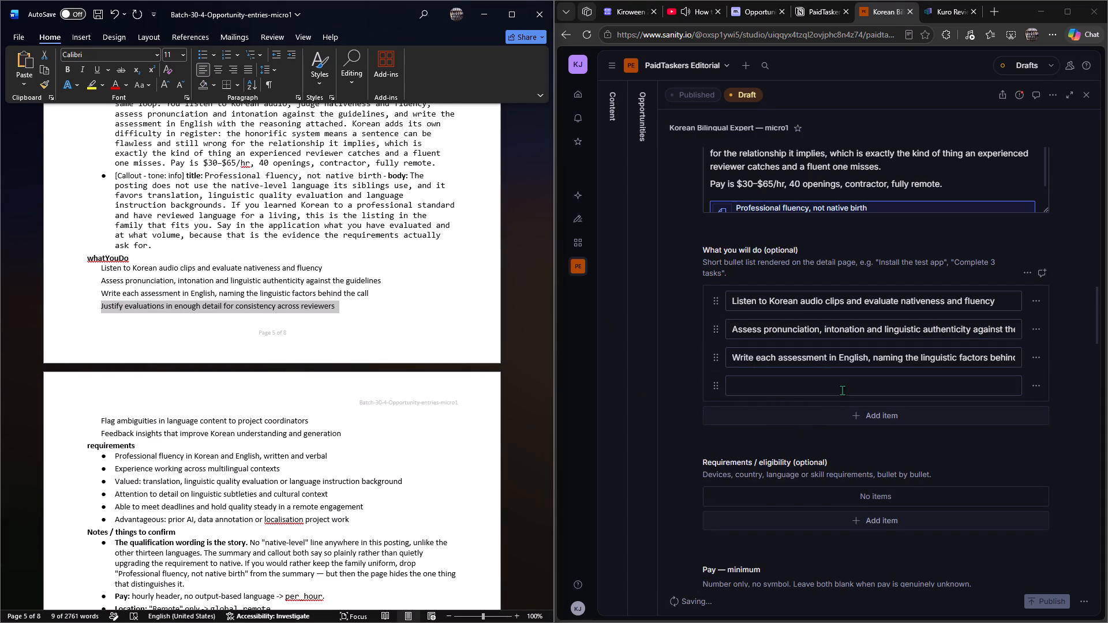
key("ctrl+v")
Copy the "Flag ambiguities in language content" and "Feedback insights" lines from Word into the fifth and sixth What you will do items.
left_click(822, 413)
left_click(295, 279)
scroll(295, 279, "down", 3)
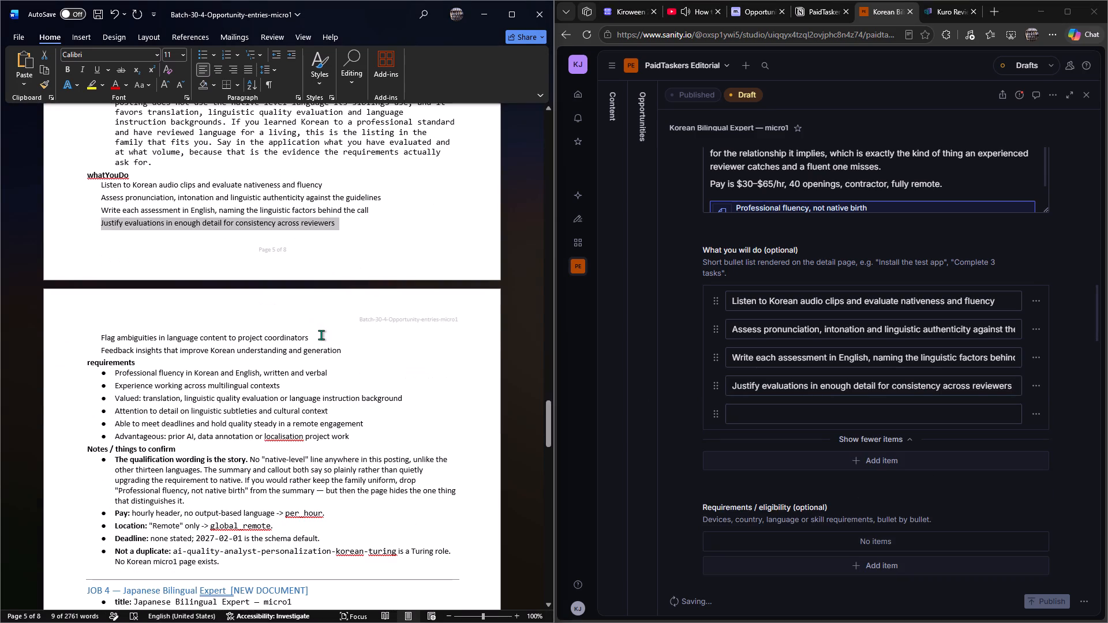
left_click_drag(321, 335, 111, 338)
key("ctrl+c")
left_click(849, 416)
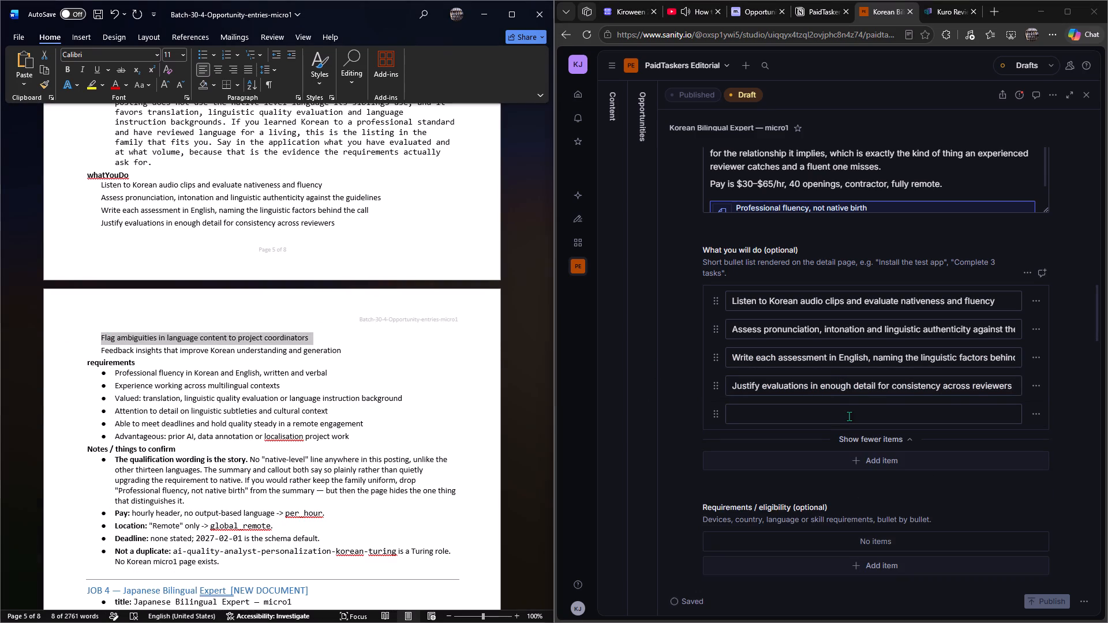
key("ctrl+v")
left_click(800, 467)
left_click(332, 385)
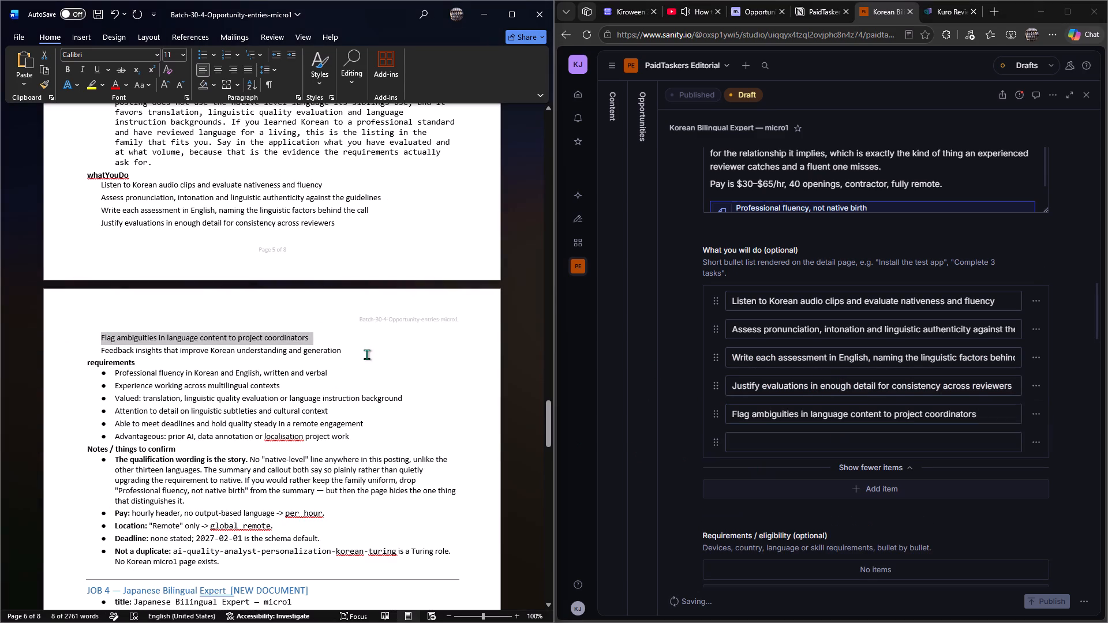
left_click_drag(369, 354, 110, 349)
key("ctrl+c")
left_click(893, 450)
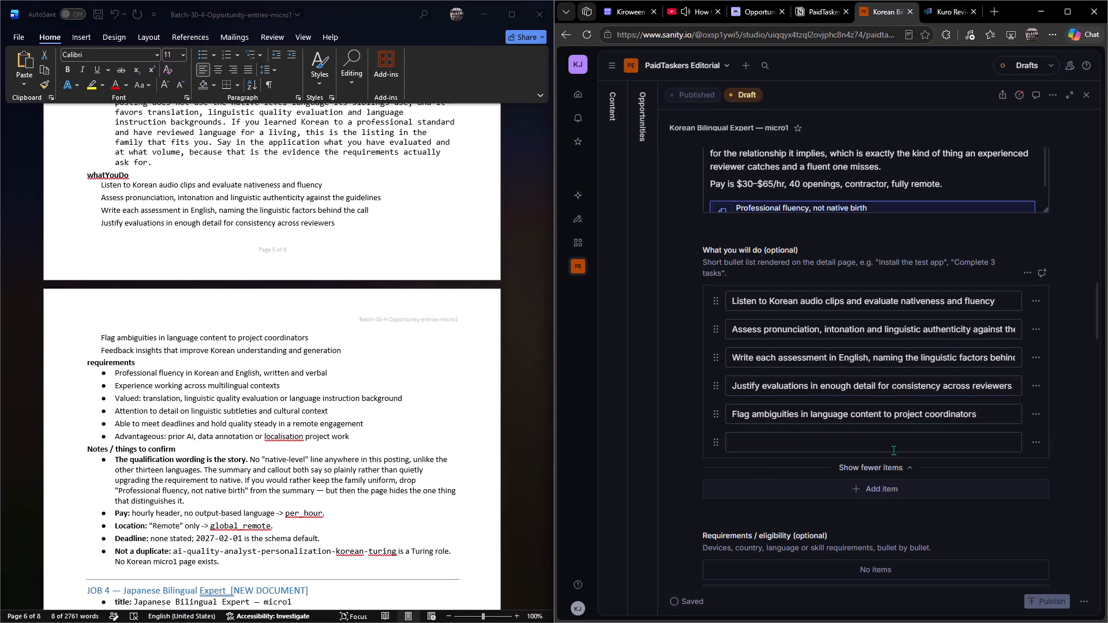
key("ctrl+v")
left_click(680, 361)
Add an empty first item to the Requirements / eligibility list.
scroll(680, 361, "down", 4)
left_click(772, 353)
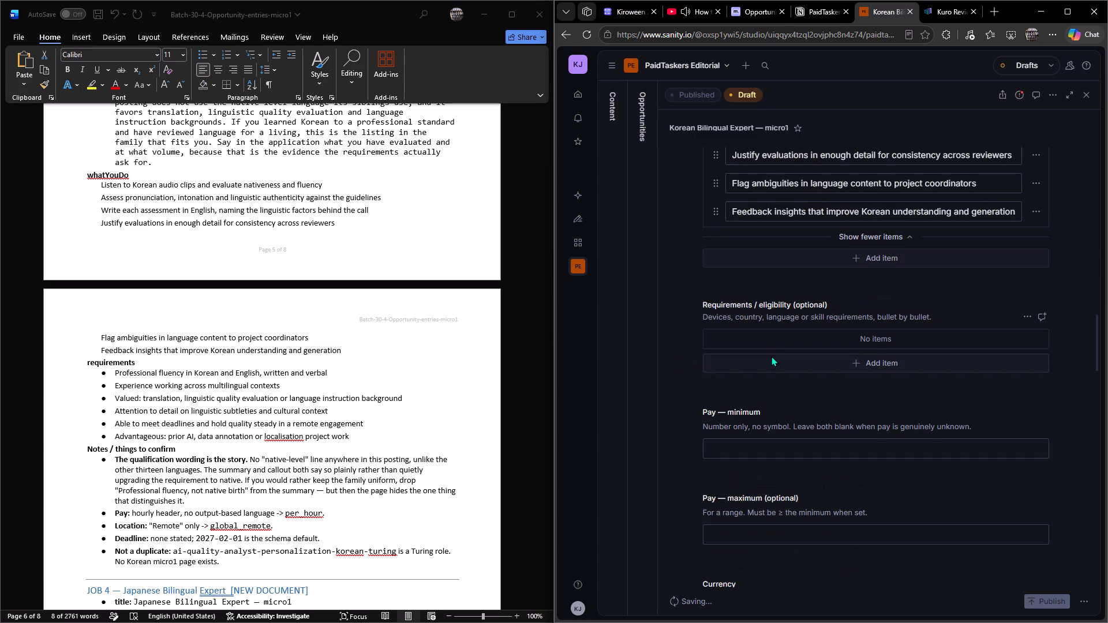
left_click(766, 367)
In Word's JOB 3 requirements list, change "localisation" to "localization" and remove the bullets from all six lines.
left_click(238, 397)
scroll(250, 408, "down", 1)
left_click(297, 407)
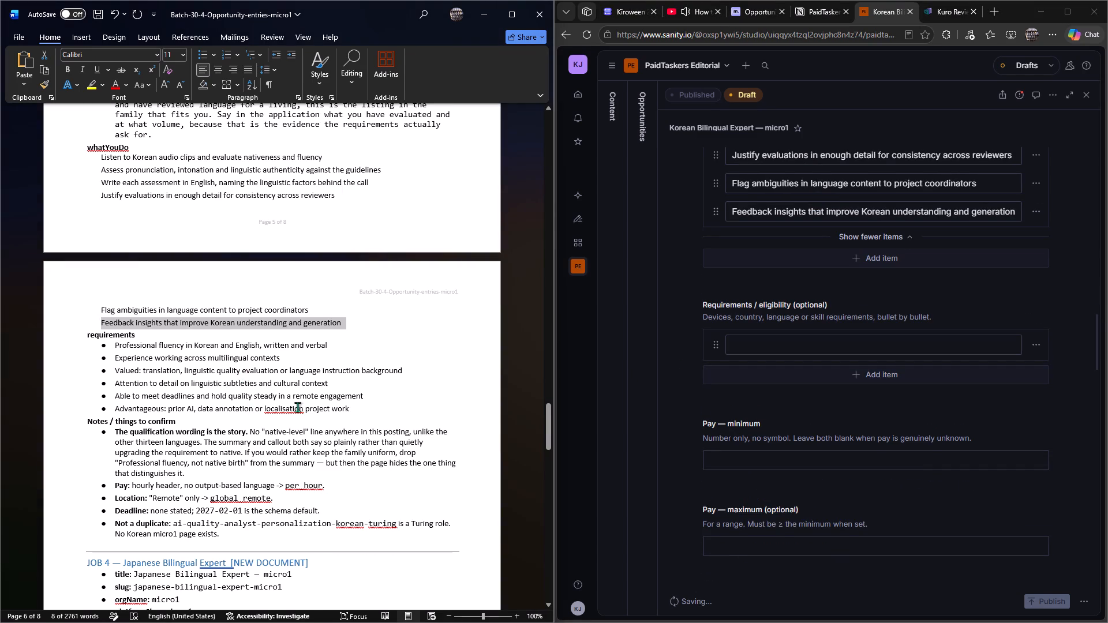
left_click(290, 410)
right_click(289, 410)
left_click(276, 171)
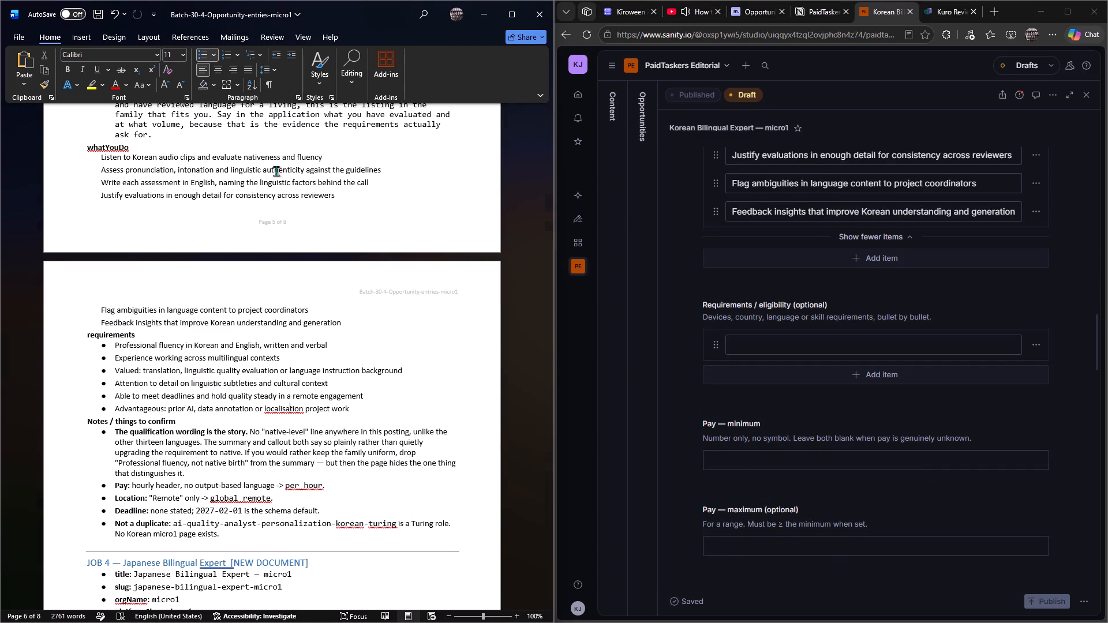
left_click_drag(375, 411, 115, 351)
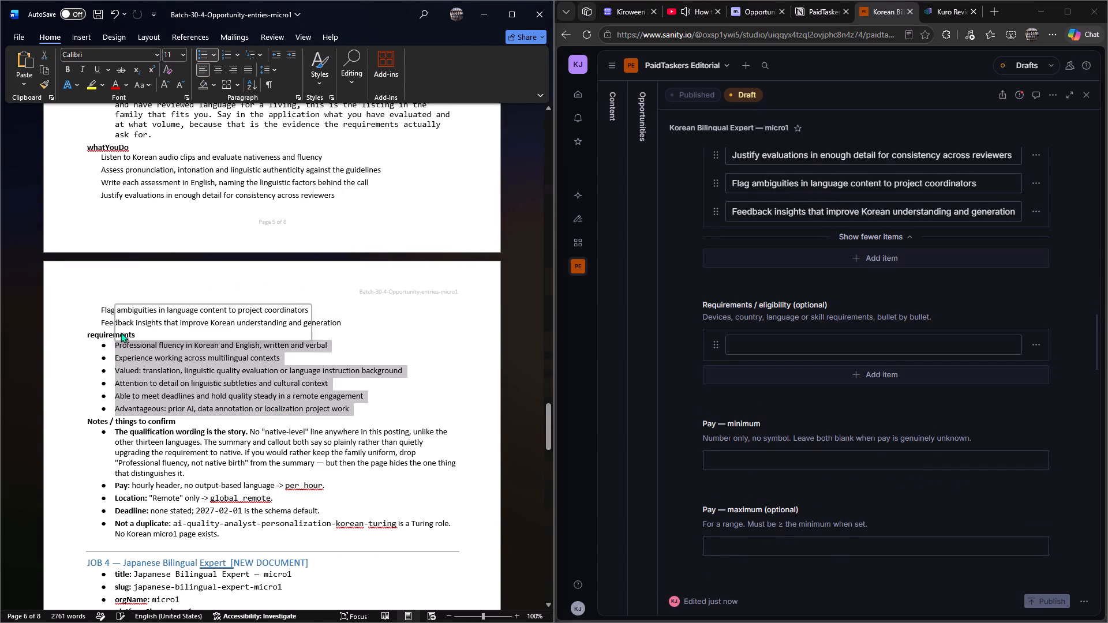
left_click(197, 57)
left_click(202, 369)
Copy the "Professional fluency in Korean and English" and "Experience working across multilingual contexts" lines from Word into the first two Requirements items.
left_click_drag(324, 339, 174, 341)
left_click(310, 362)
left_click_drag(324, 347, 108, 347)
key("ctrl+c")
left_click(892, 348)
key("ctrl+v")
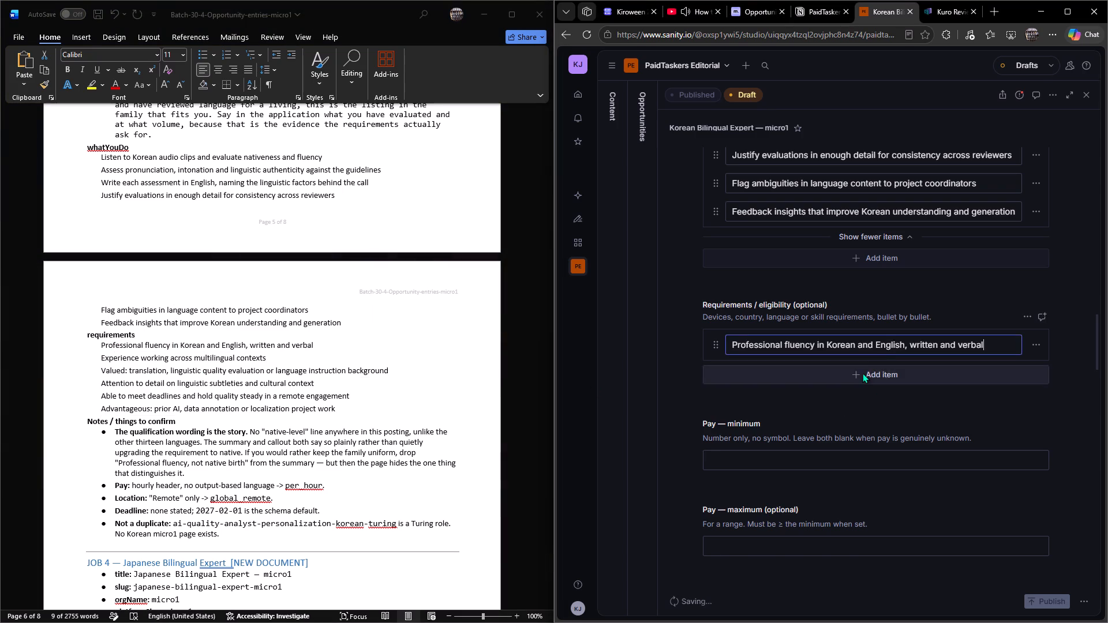
left_click(862, 373)
left_click(349, 381)
left_click_drag(289, 363, 126, 361)
key("ctrl+c")
left_click(821, 371)
key("ctrl+v")
Copy the "Valued: translation" and "Attention to detail on linguistic subtleties" lines from Word into the third and fourth Requirements items.
left_click(776, 398)
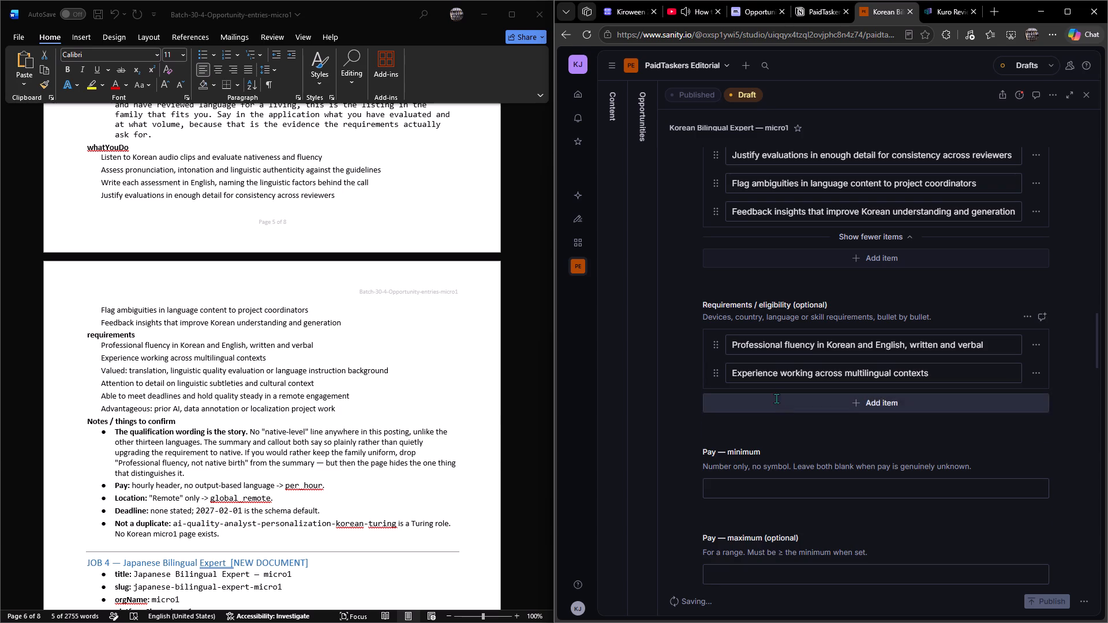
left_click(334, 406)
left_click_drag(330, 383, 268, 382)
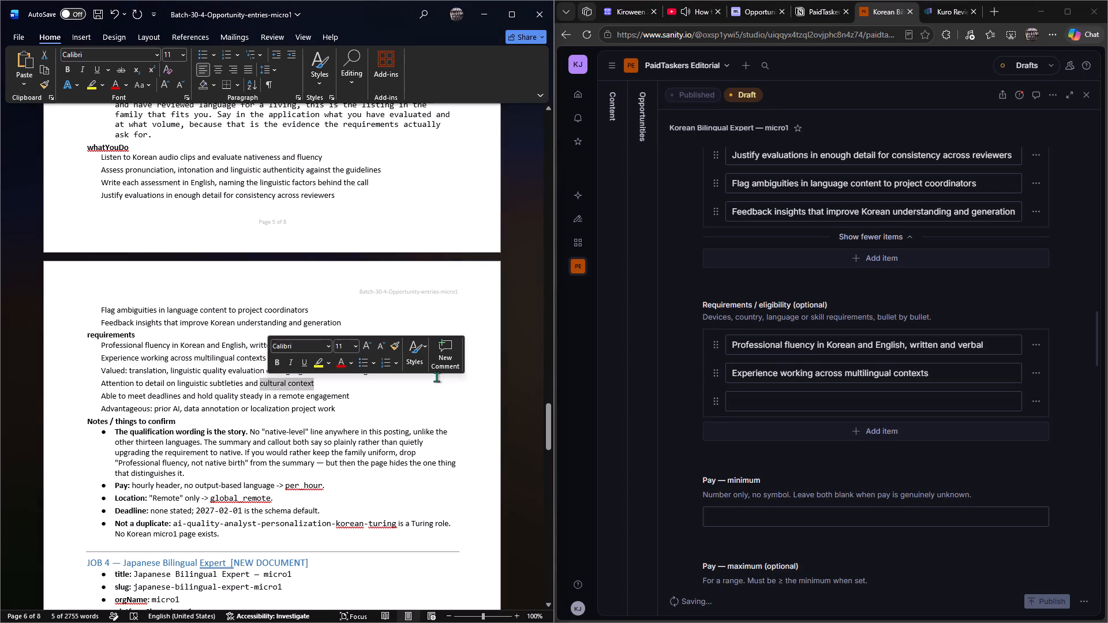
left_click(417, 397)
left_click_drag(415, 369, 107, 371)
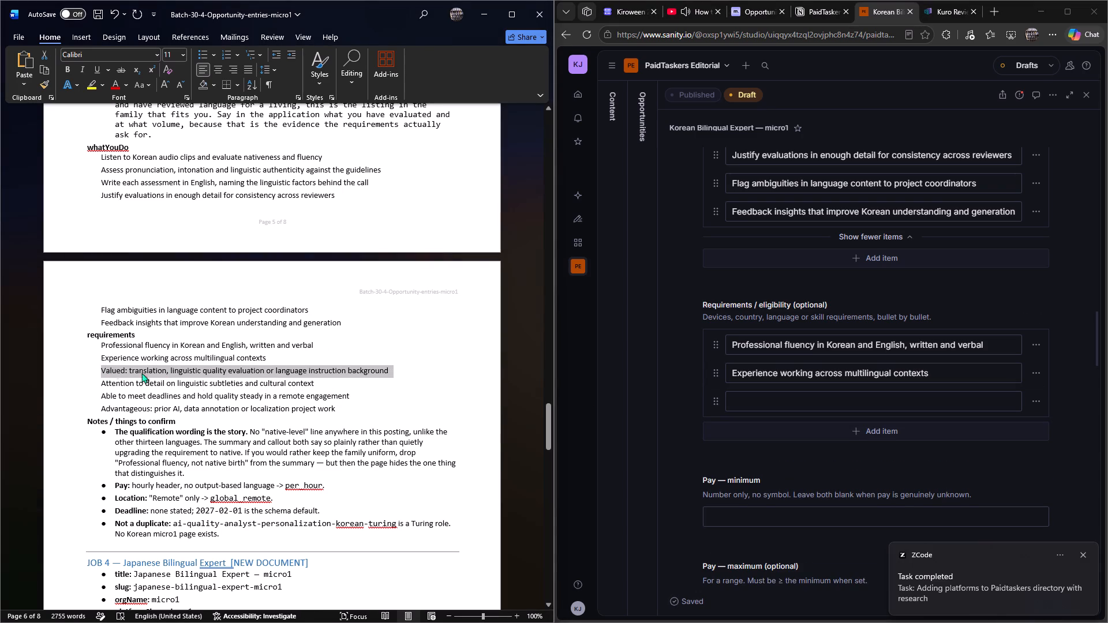
key("ctrl+c")
left_click(847, 403)
key("ctrl+v")
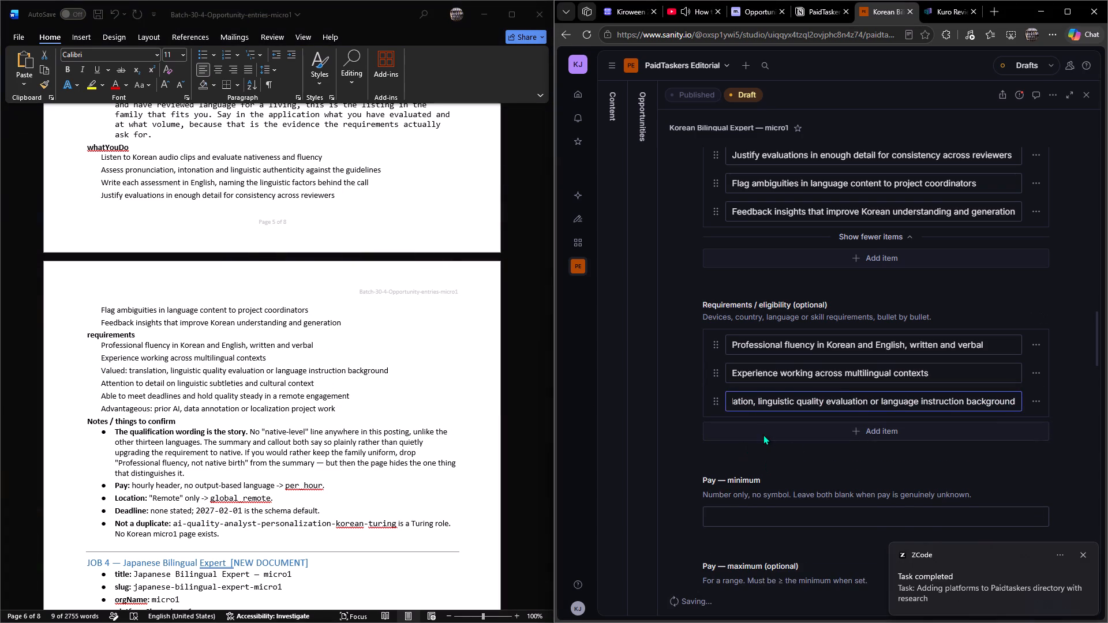
left_click(763, 434)
left_click(246, 404)
left_click_drag(330, 385, 130, 385)
key("ctrl+c")
left_click(862, 437)
key("ctrl+v")
Copy the "Able to meet deadlines" and "Advantageous: prior AI, data annotation" lines from Word into the fifth and sixth Requirements items.
left_click(851, 458)
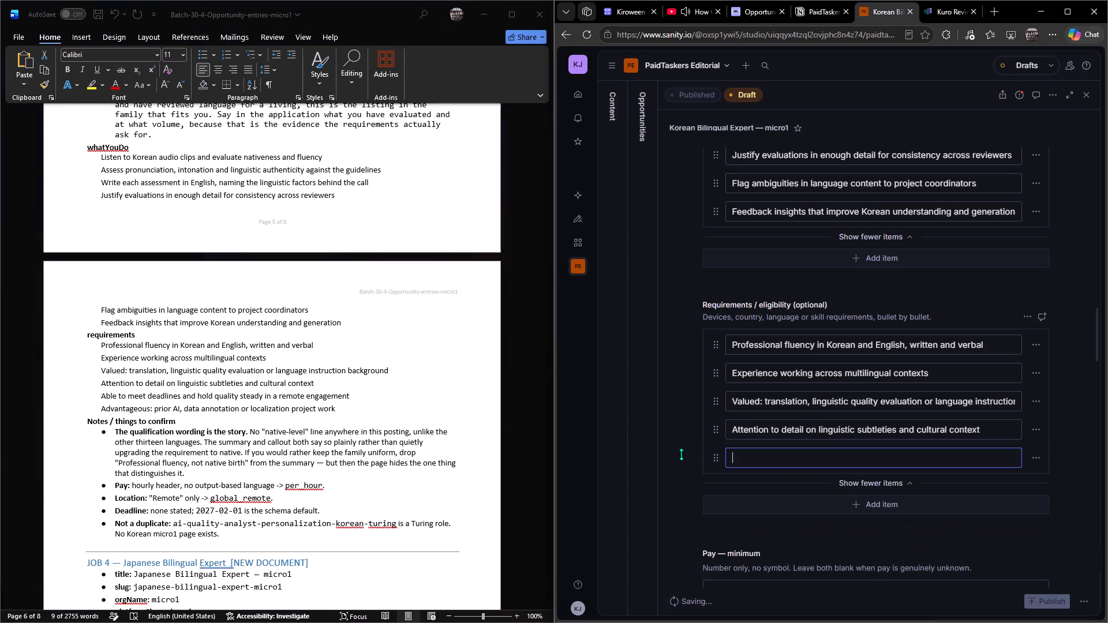
left_click(439, 405)
left_click_drag(364, 397, 108, 399)
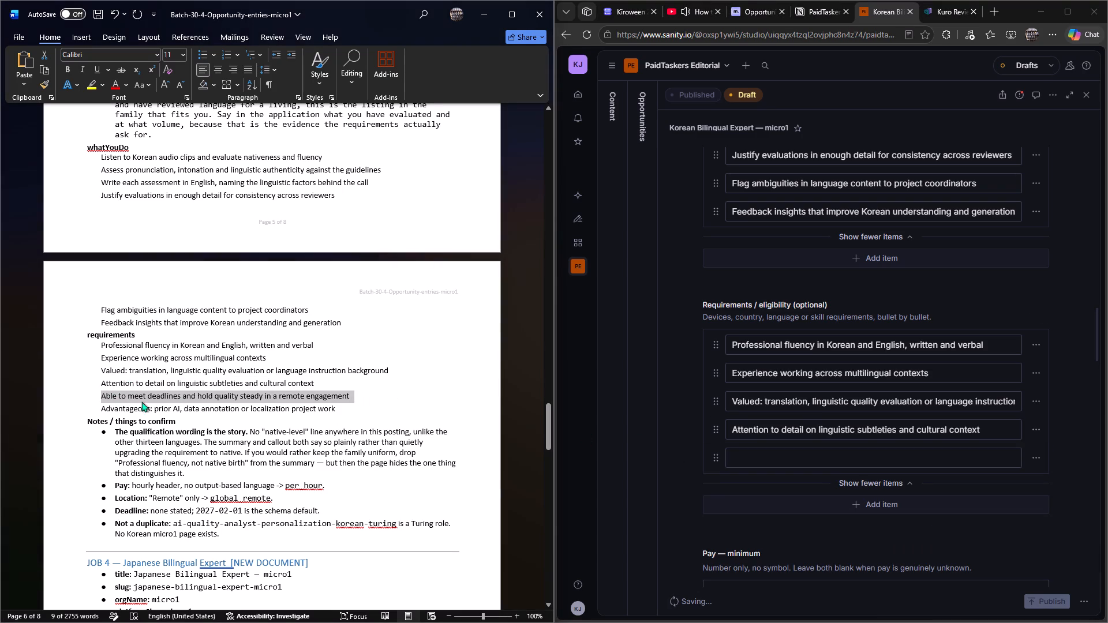
key("ctrl+c")
left_click(804, 460)
key("ctrl+v")
left_click(792, 504)
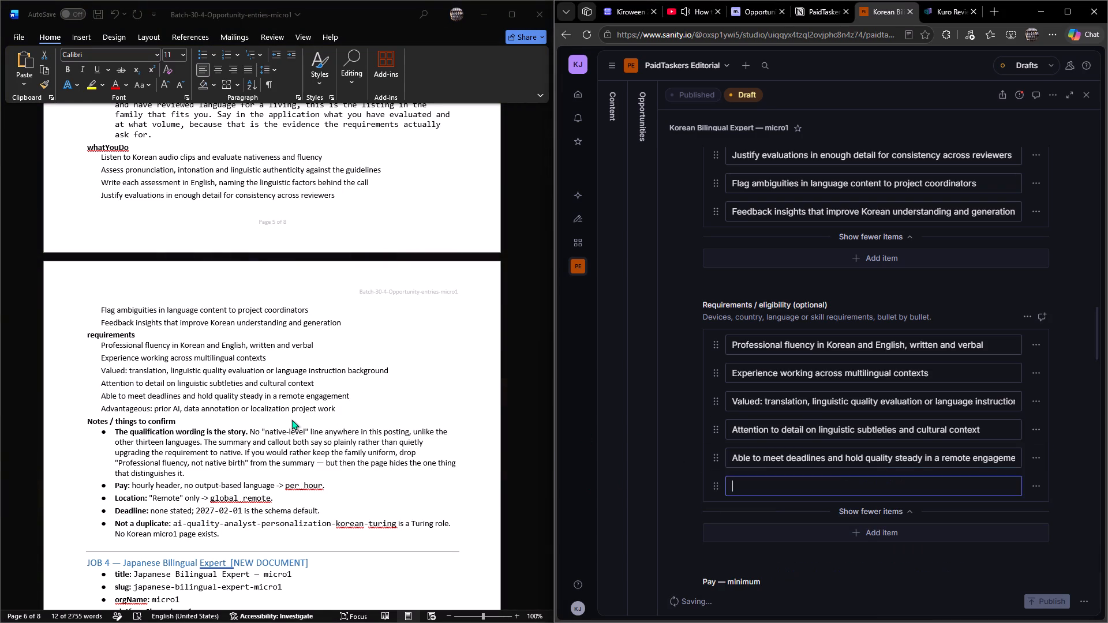
left_click(291, 419)
left_click_drag(351, 413, 90, 410)
key("ctrl+c")
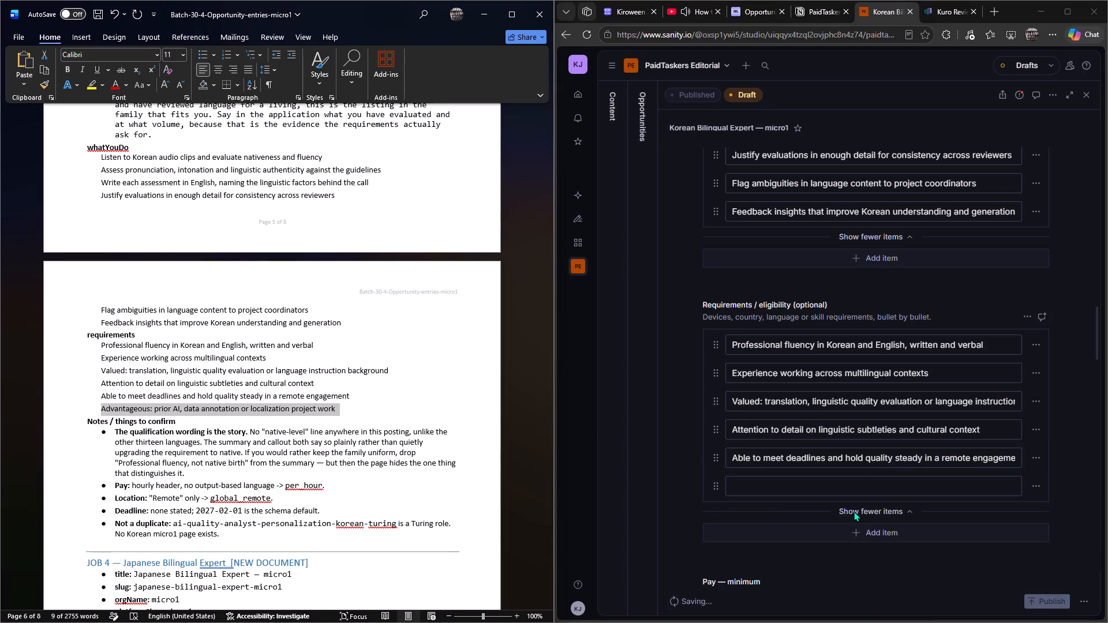
left_click(889, 488)
key("ctrl+v")
left_click(686, 439)
Set Pay — minimum to 30, following the payMin value in Word's JOB 3 entry.
scroll(686, 439, "down", 5)
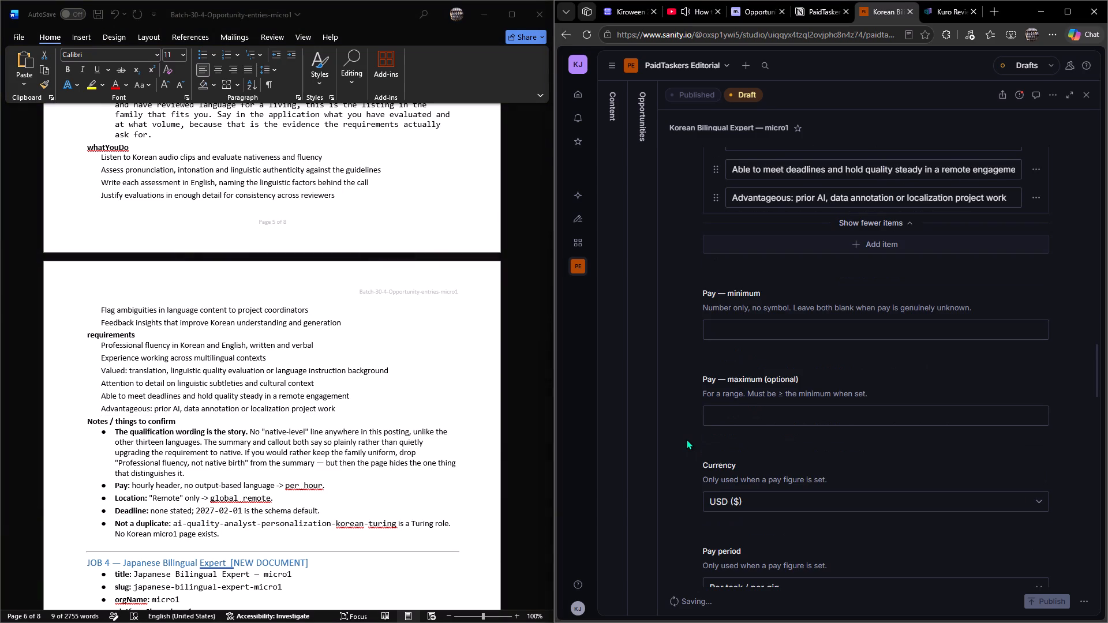
left_click(774, 322)
scroll(253, 504, "down", 4)
scroll(253, 504, "up", 9)
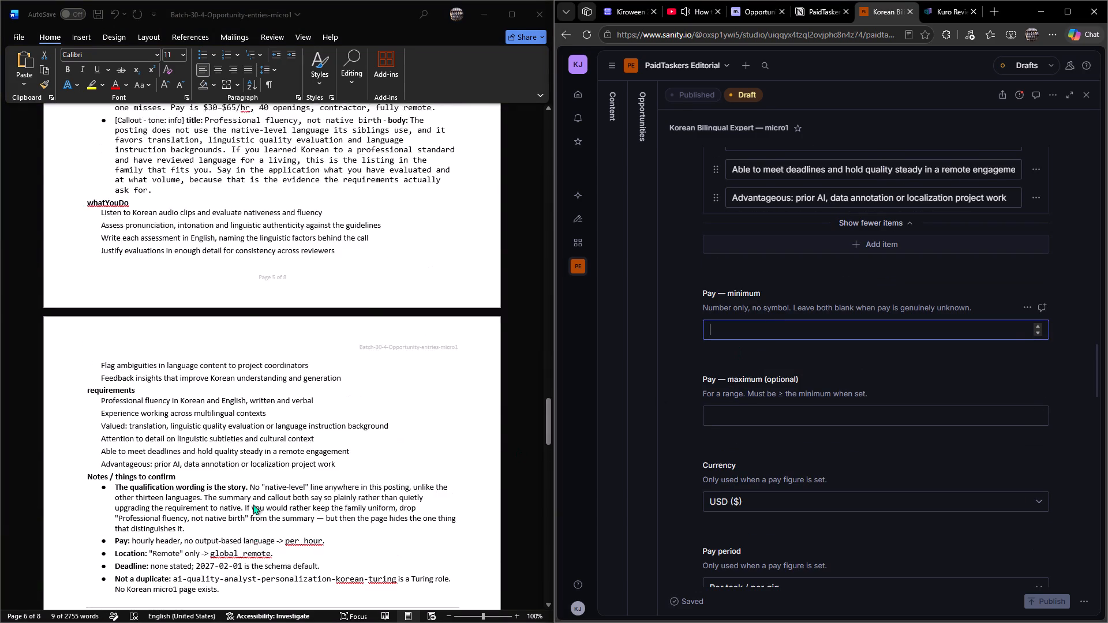
scroll(253, 504, "up", 18)
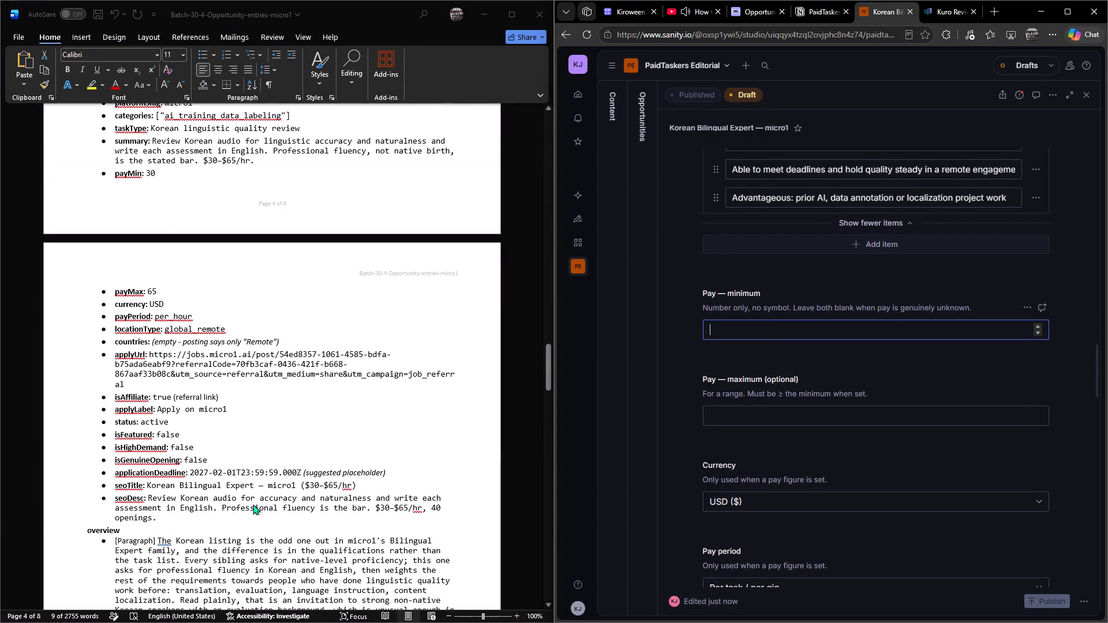
type("30")
Set Pay — maximum to 65 and the pay period to Per hour.
left_click(828, 416)
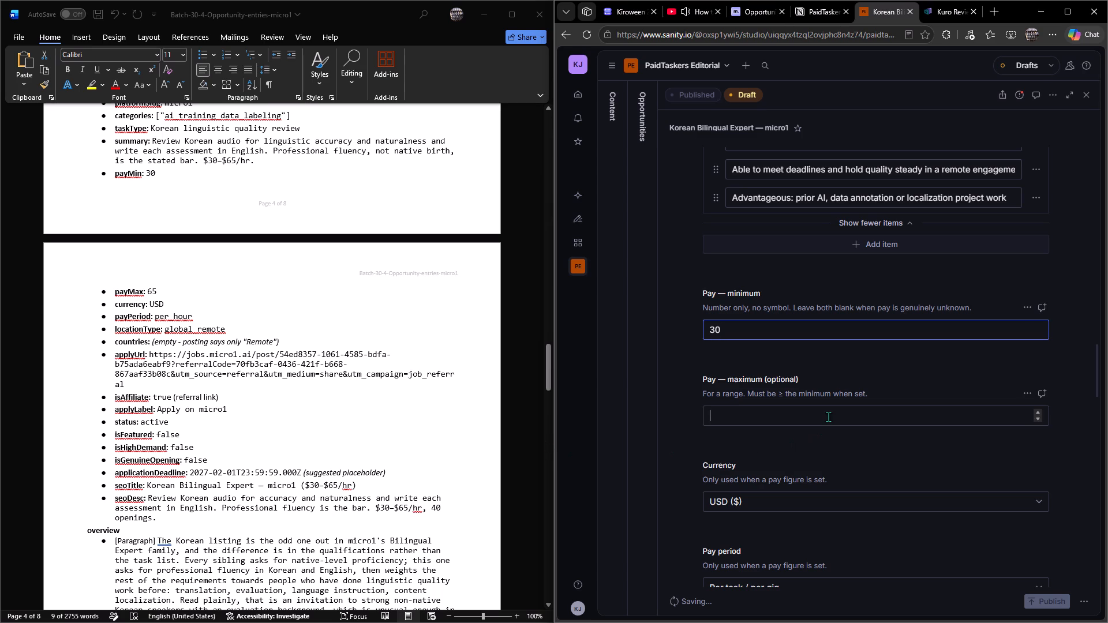
type("65")
scroll(828, 416, "down", 2)
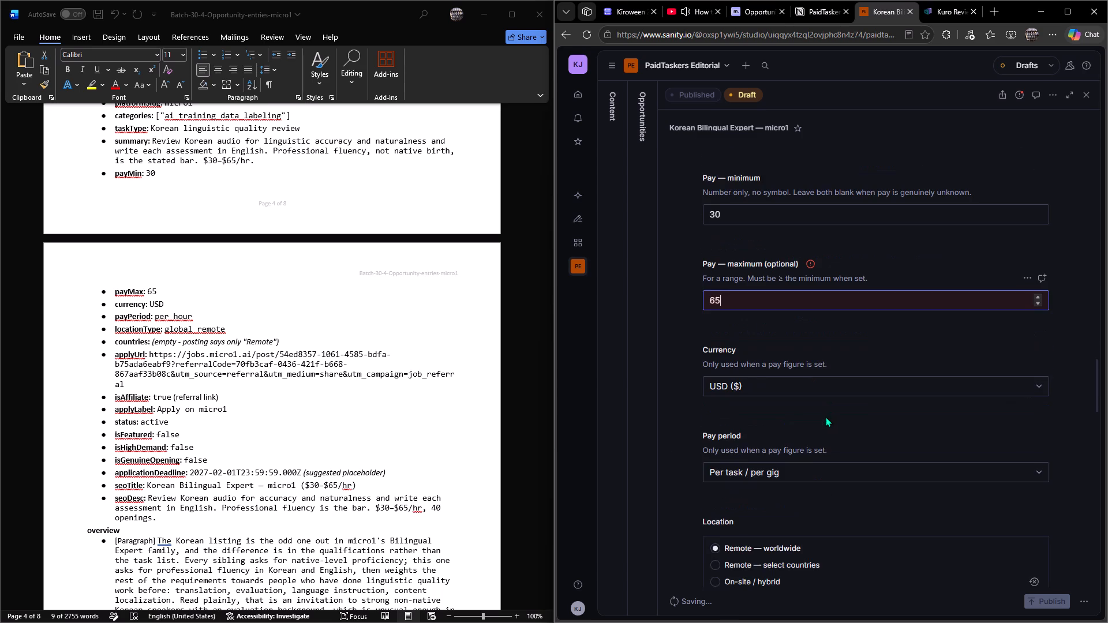
left_click(800, 467)
left_click(789, 521)
Copy JOB 3's applyUrl referral link from Word into Apply URL and turn on Affiliate link.
scroll(789, 488, "down", 4)
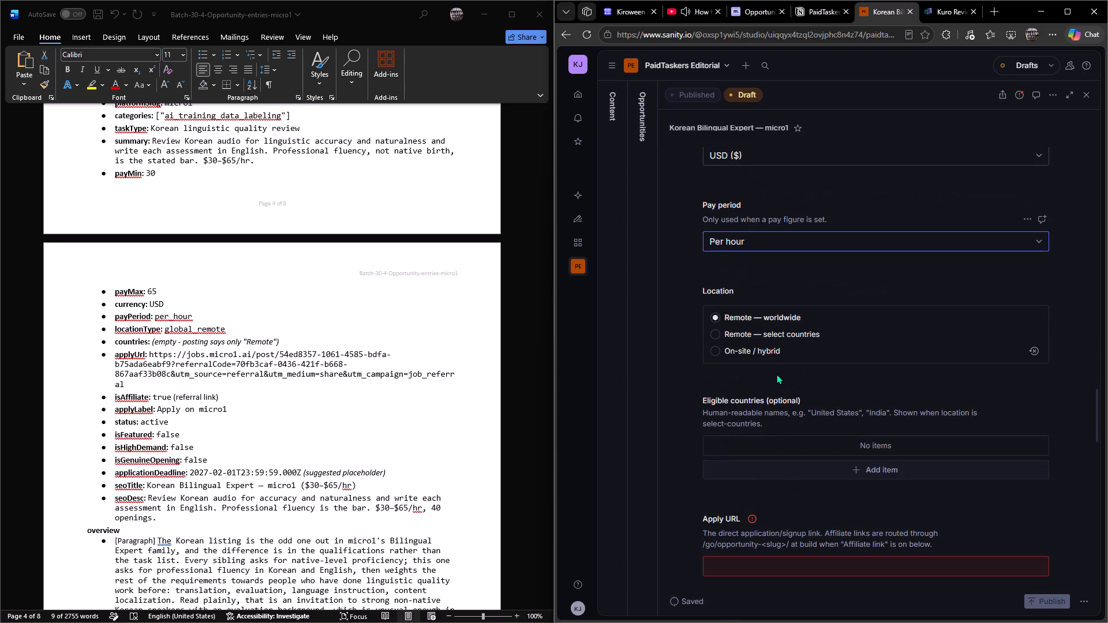
scroll(778, 376, "down", 4)
left_click(810, 331)
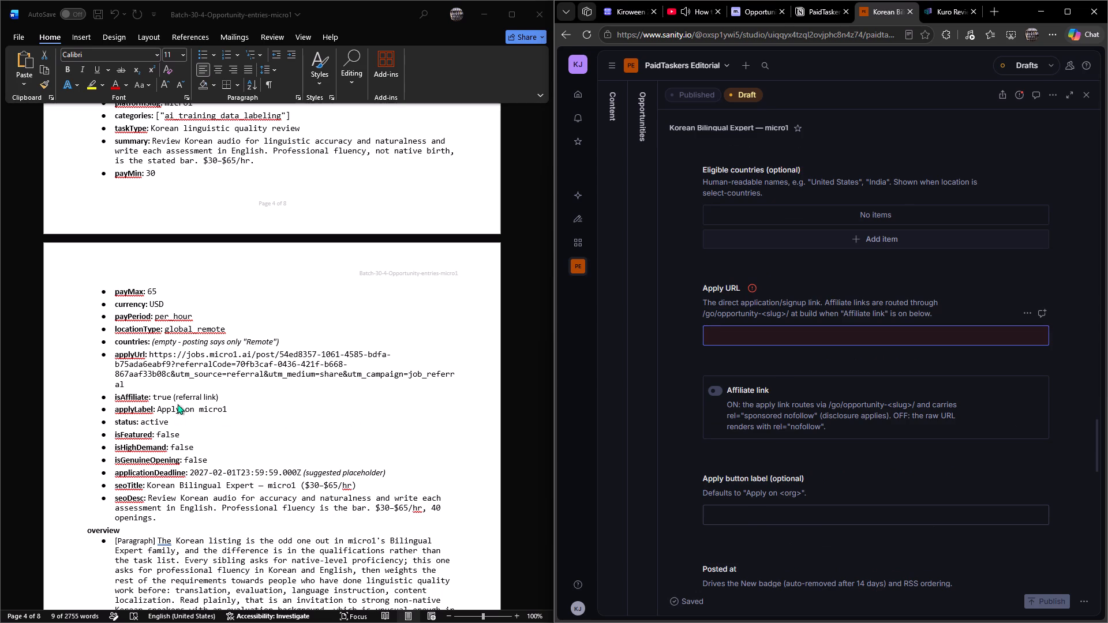
left_click(161, 380)
left_click_drag(166, 379, 149, 359)
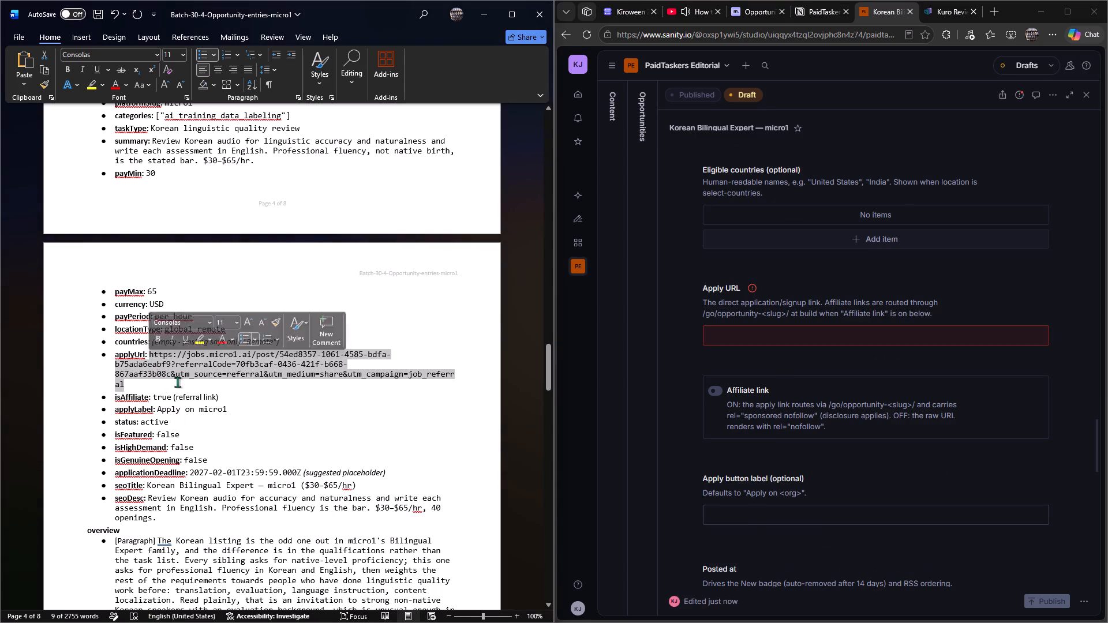
key("ctrl+c")
left_click(896, 341)
key("ctrl+v")
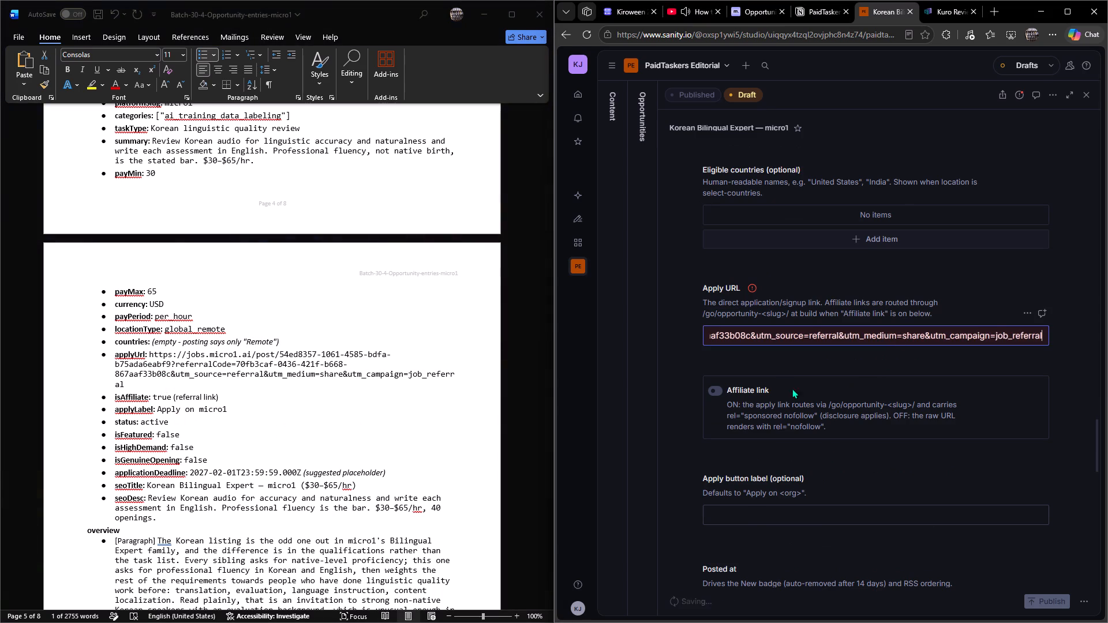
left_click(714, 387)
Set the Korean draft's application deadline to December 31, 2026.
scroll(729, 442, "down", 3)
scroll(836, 458, "down", 1)
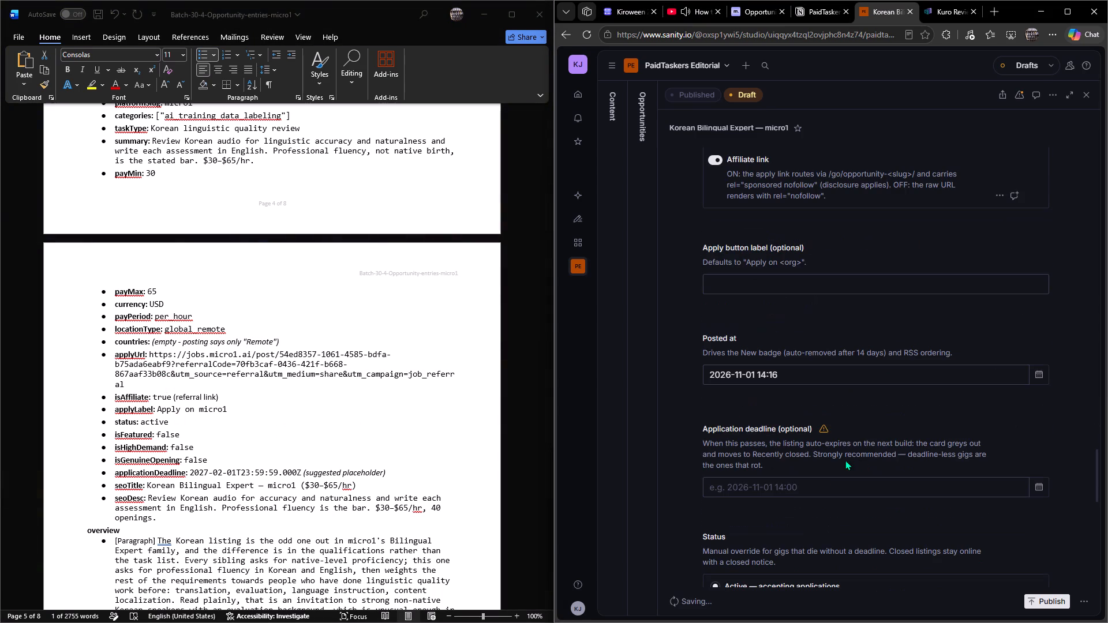
left_click(1041, 488)
left_click(869, 321)
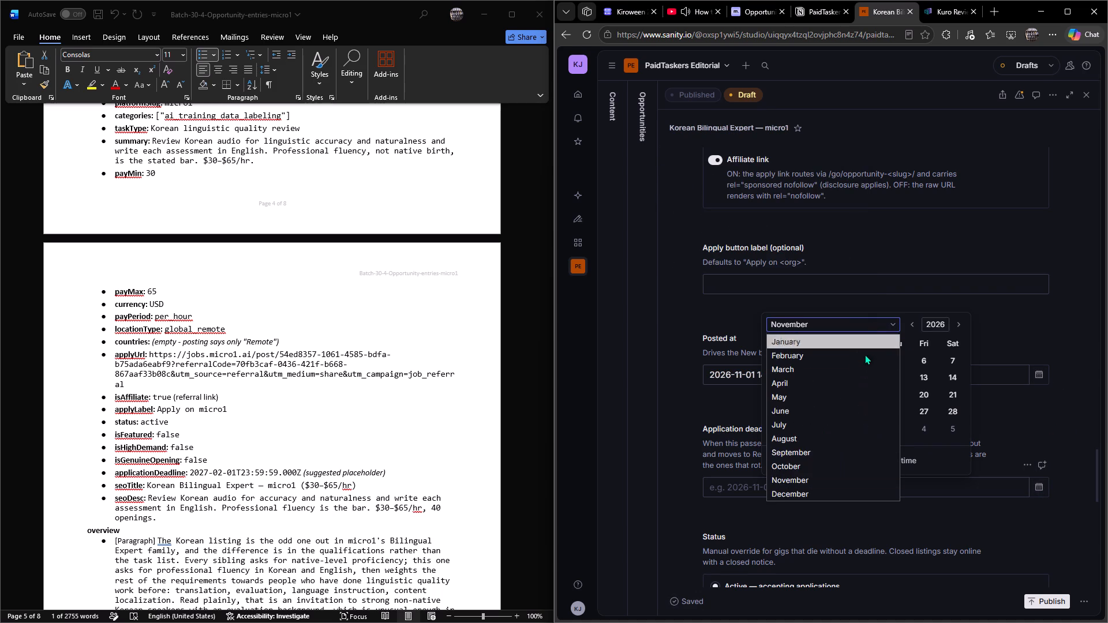
left_click(826, 491)
left_click(894, 434)
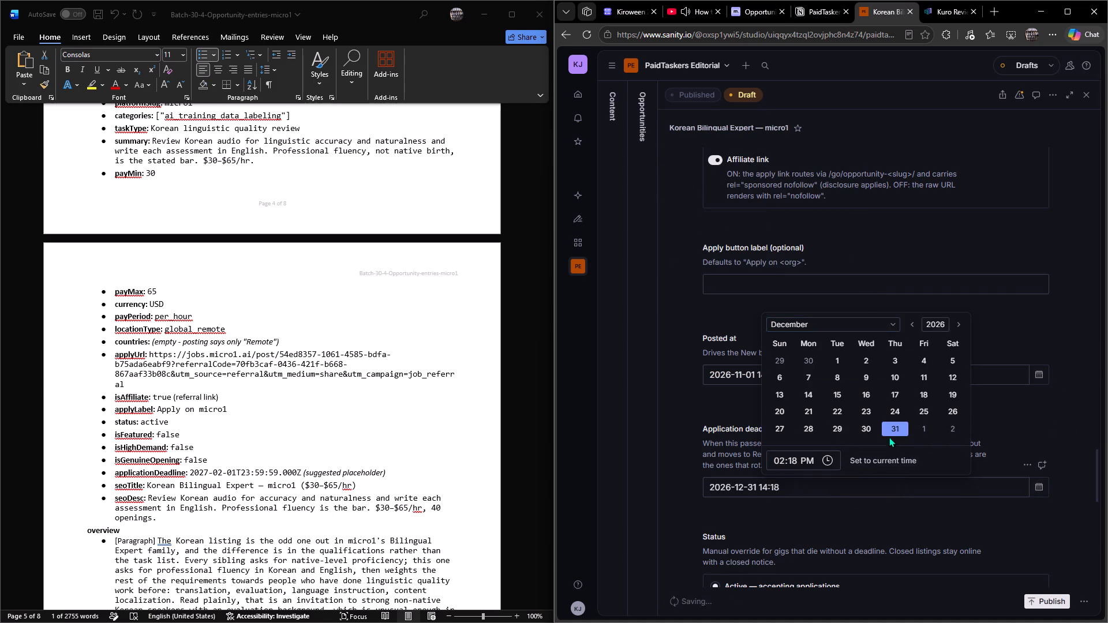
left_click(684, 391)
Copy "Korean Bilingual Expert — micro1" from Word's seoTitle, without the pay range, into SEO Title.
scroll(683, 391, "down", 3)
scroll(781, 403, "down", 1)
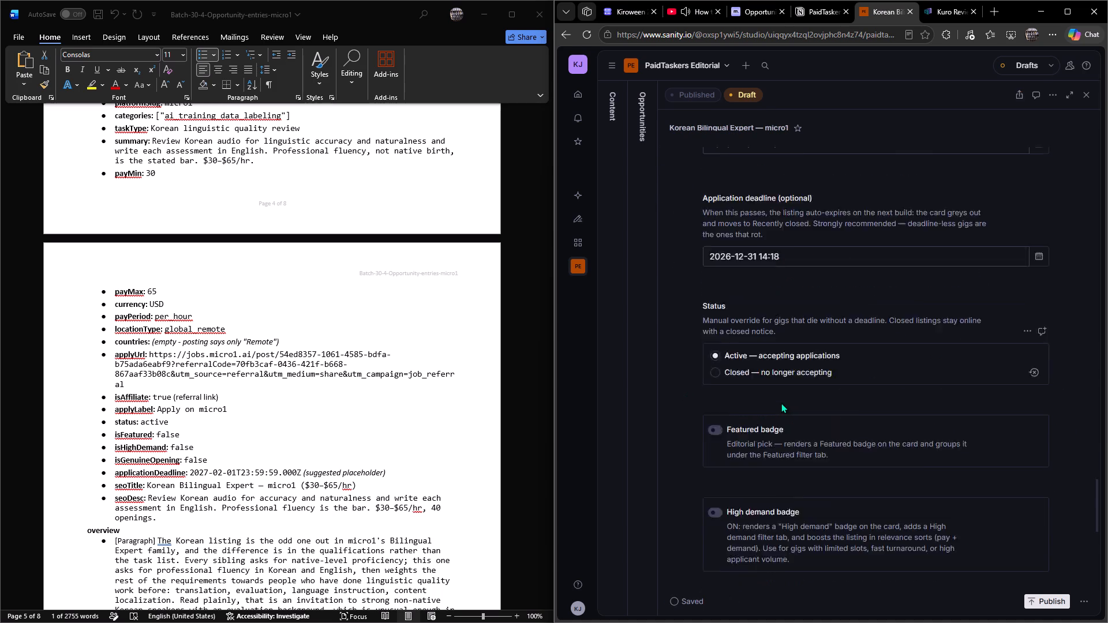
scroll(781, 403, "down", 5)
left_click(776, 452)
scroll(227, 410, "down", 1)
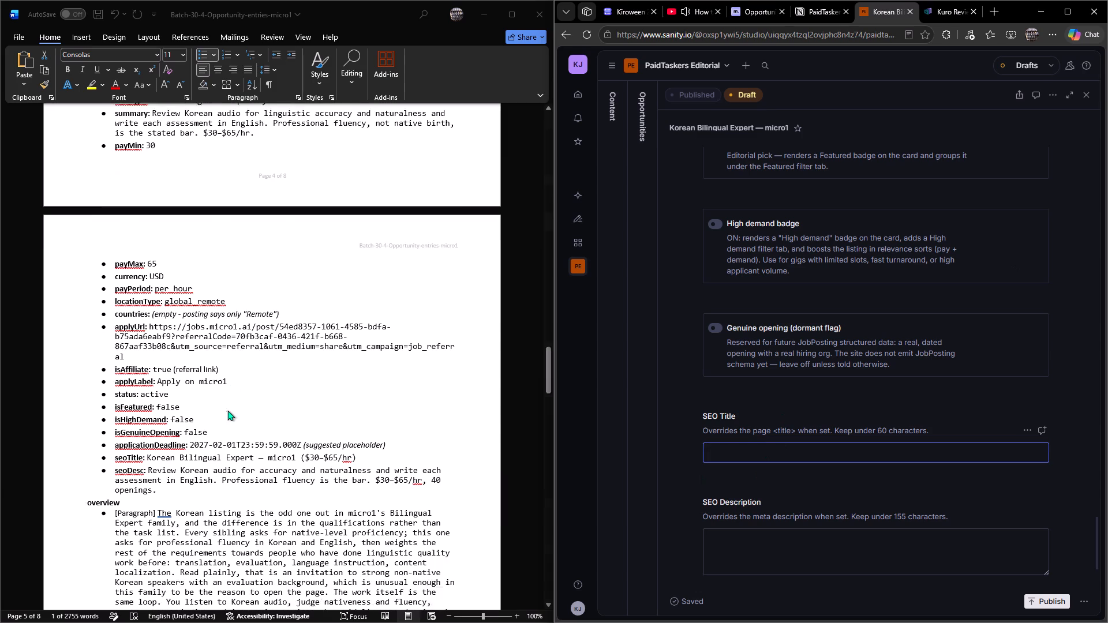
scroll(227, 410, "down", 2)
left_click(231, 403)
left_click(295, 398)
left_click_drag(295, 398, 170, 404)
key("ctrl+c")
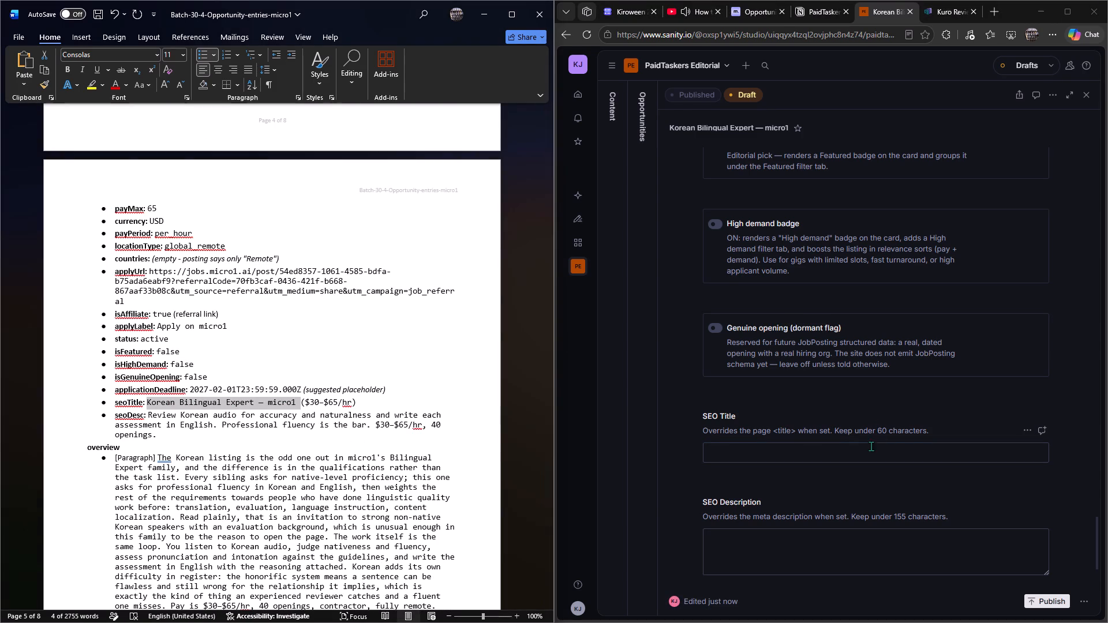
left_click(869, 449)
key("ctrl+v")
Copy JOB 3's full seoDesc text from Word into SEO Description.
left_click(796, 562)
left_click(270, 448)
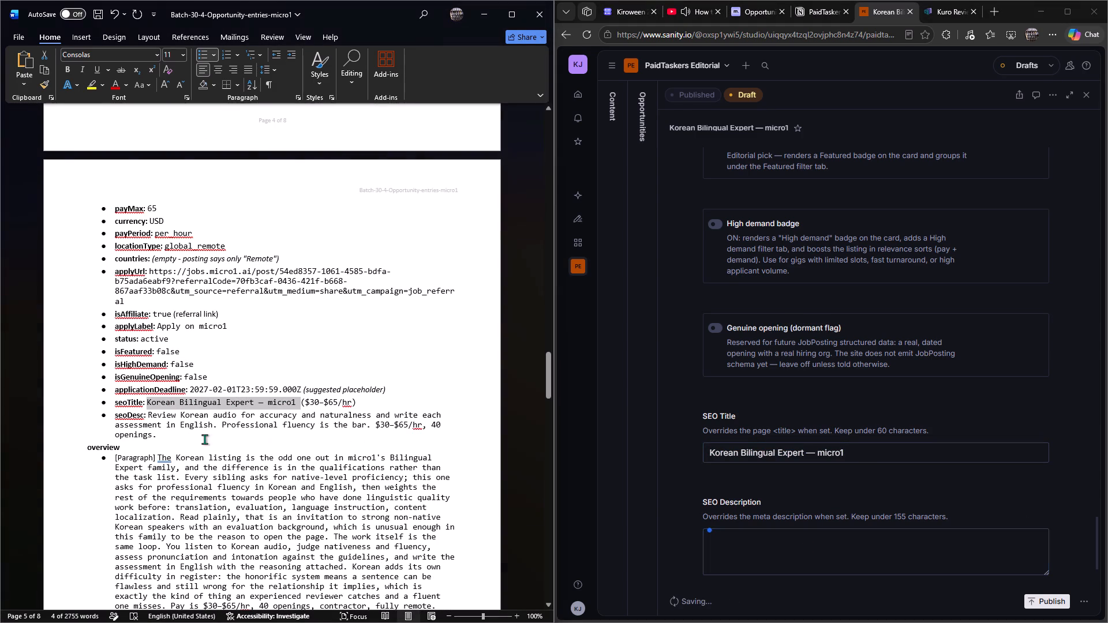
left_click_drag(172, 437, 151, 417)
key("ctrl+c")
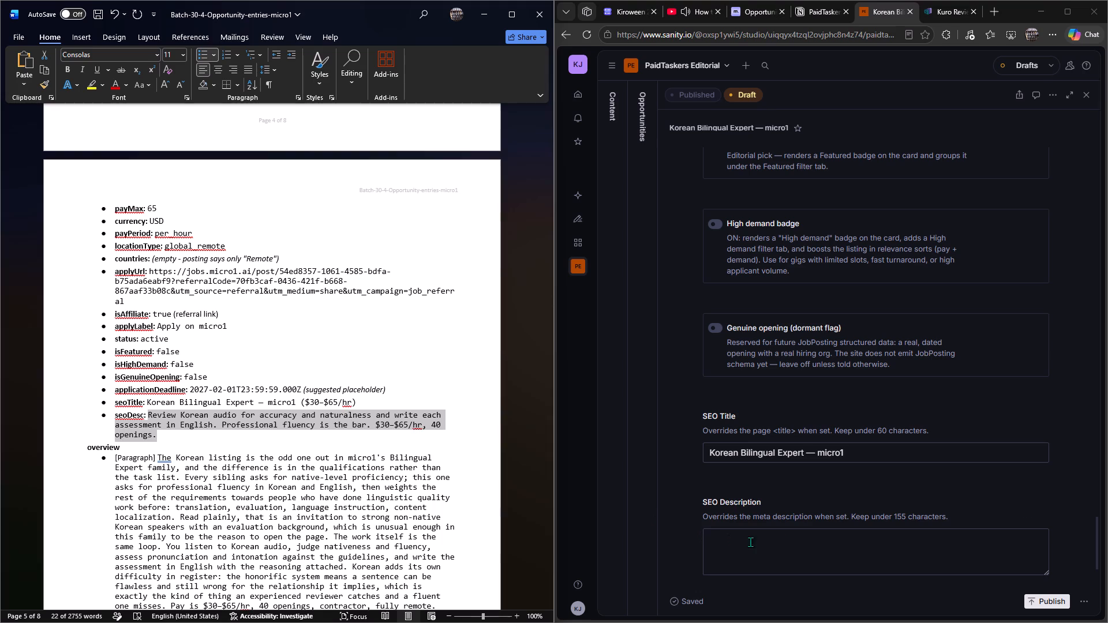
left_click(816, 554)
key("ctrl+v")
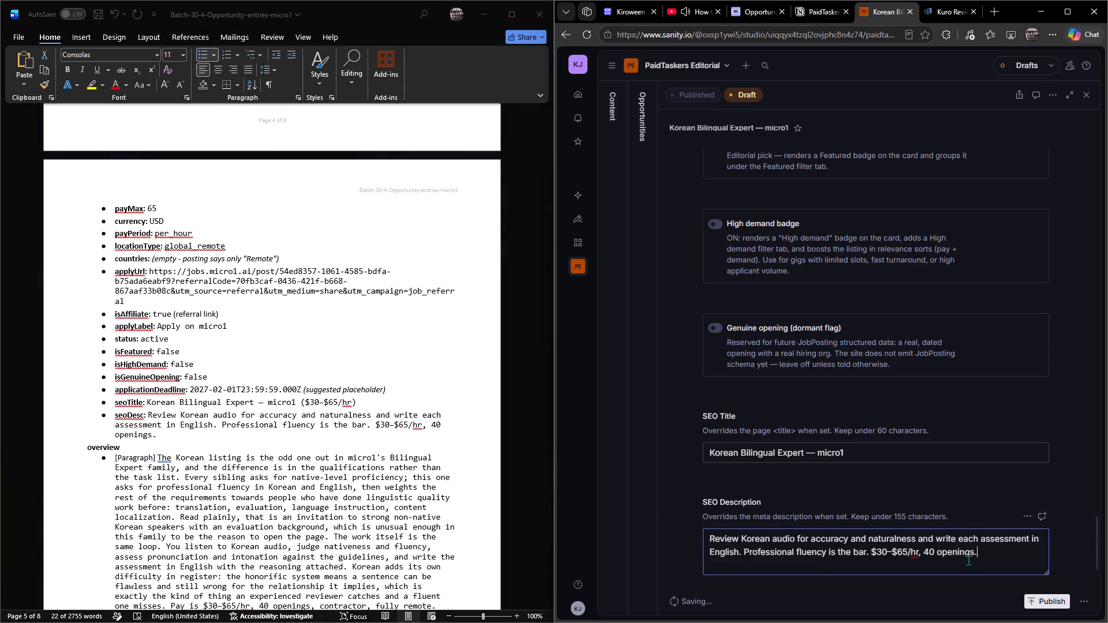
Delete "$30–$65/hr, " from the SEO Description so it ends with "Professional fluency is the bar. 40 openings.".
left_click(923, 551)
key("BackSpace")
key("BackSpace")
key("BackSpace")
key("BackSpace")
key("BackSpace")
key("BackSpace")
key("BackSpace")
key("BackSpace")
key("BackSpace")
key("BackSpace")
key("BackSpace")
key("BackSpace")
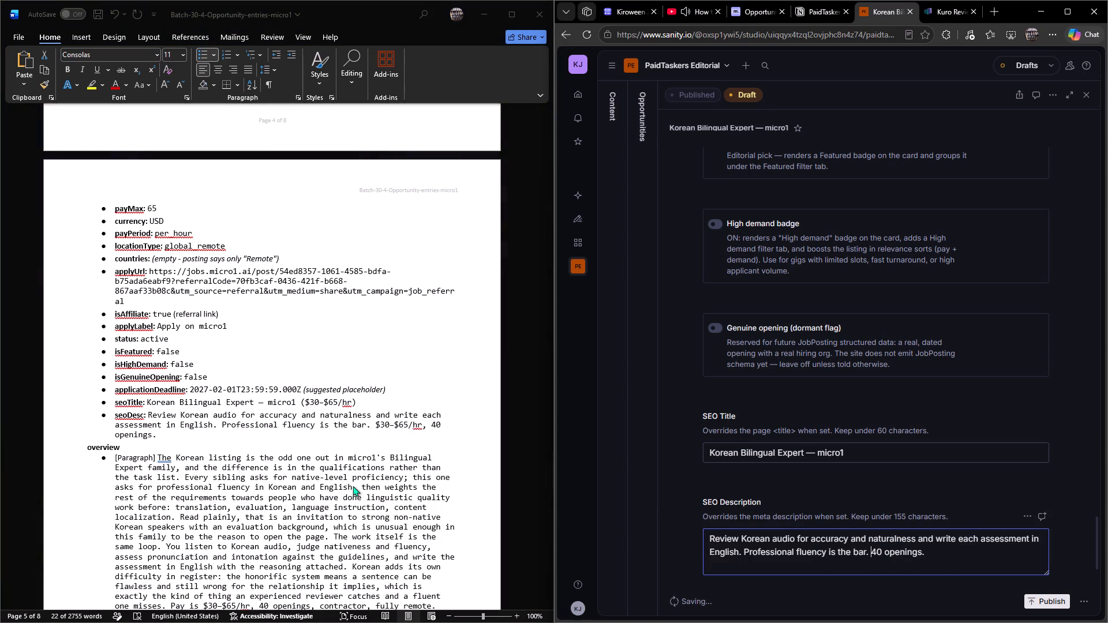
Publish the Korean Bilingual Expert opportunity and switch the studio to the Published perspective.
left_click(185, 441)
scroll(185, 441, "down", 13)
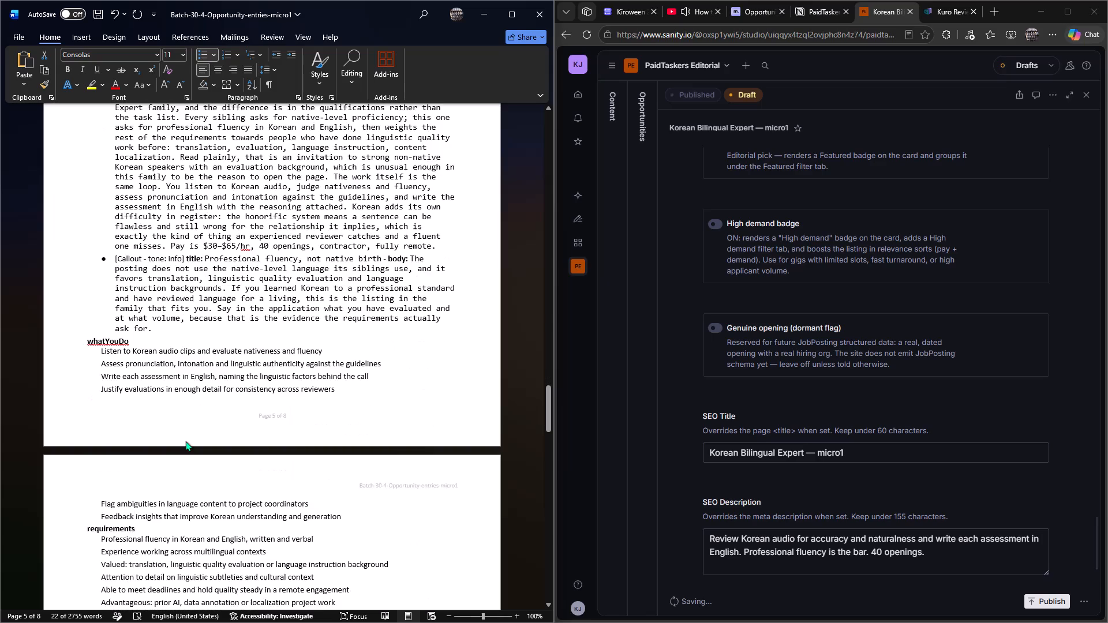
scroll(185, 441, "down", 14)
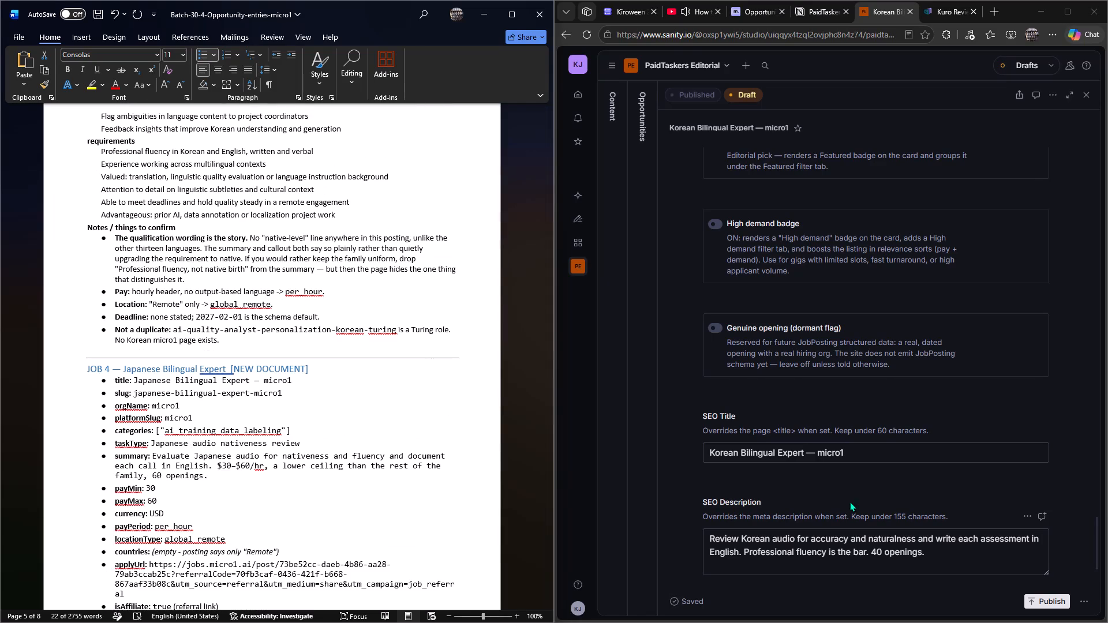
left_click(1055, 605)
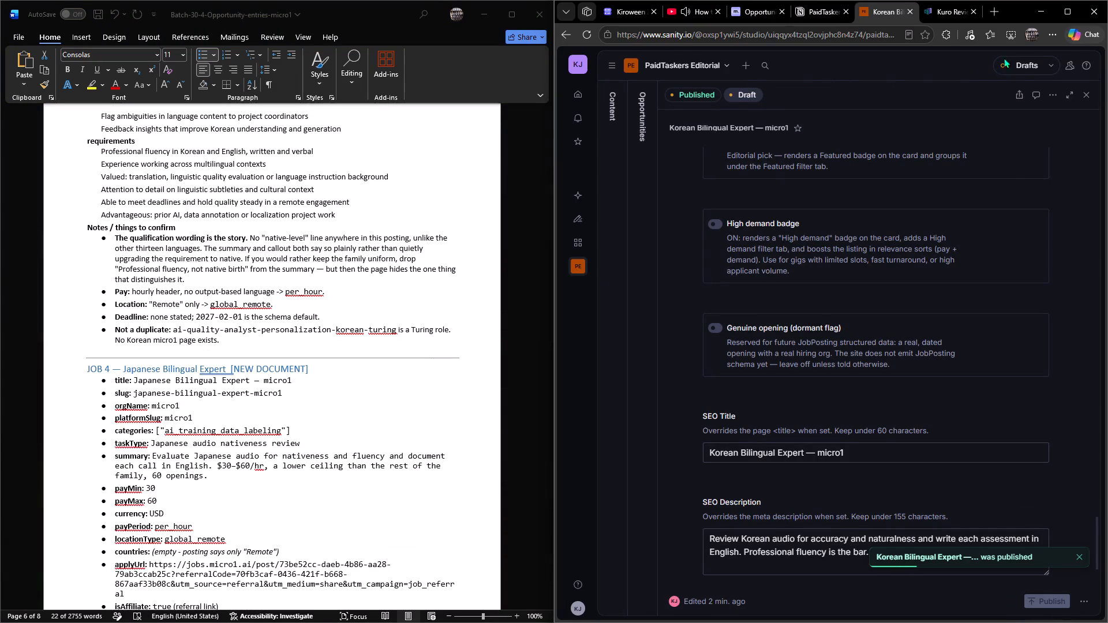
left_click(1047, 63)
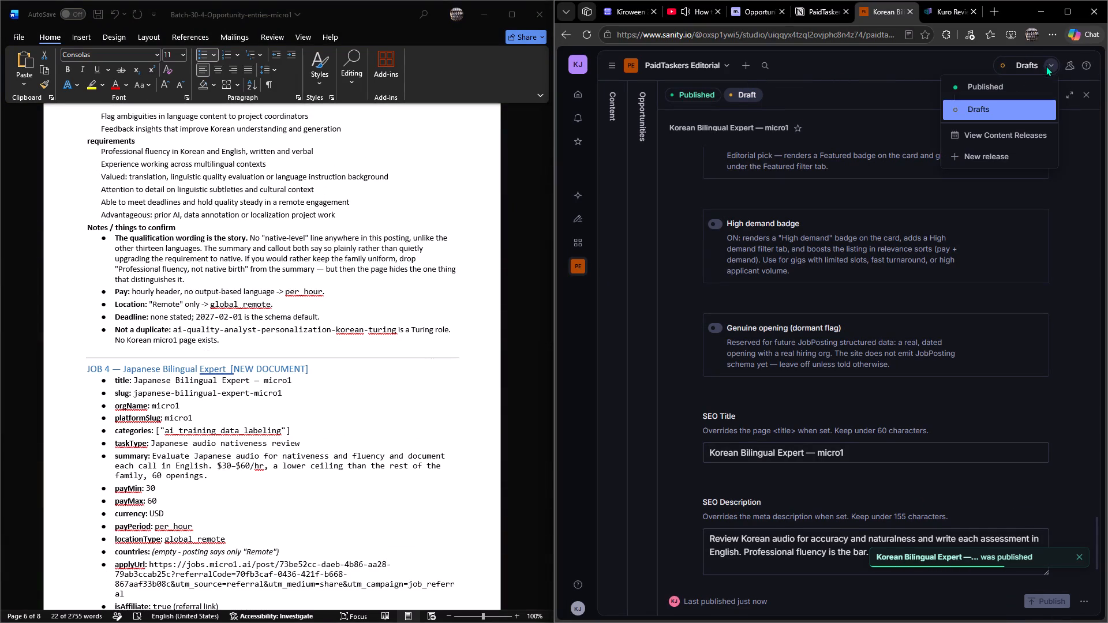
left_click(1019, 83)
Create a new Opportunity document for Word's JOB 4 entry and switch it to Draft.
left_click(125, 448)
scroll(125, 448, "down", 4)
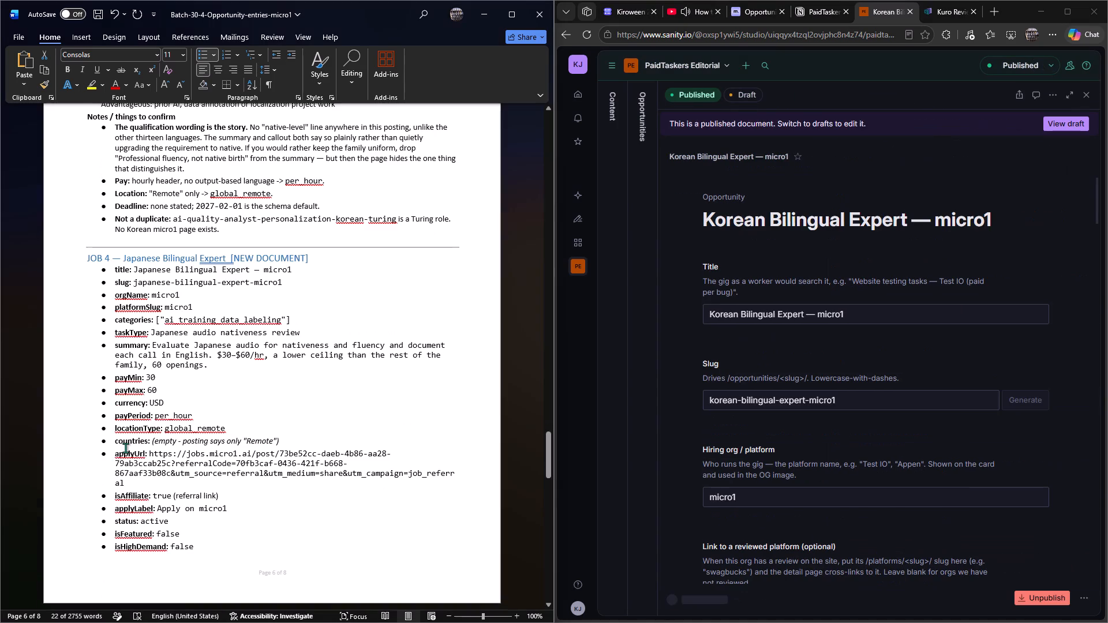
scroll(125, 448, "down", 4)
scroll(125, 448, "up", 3)
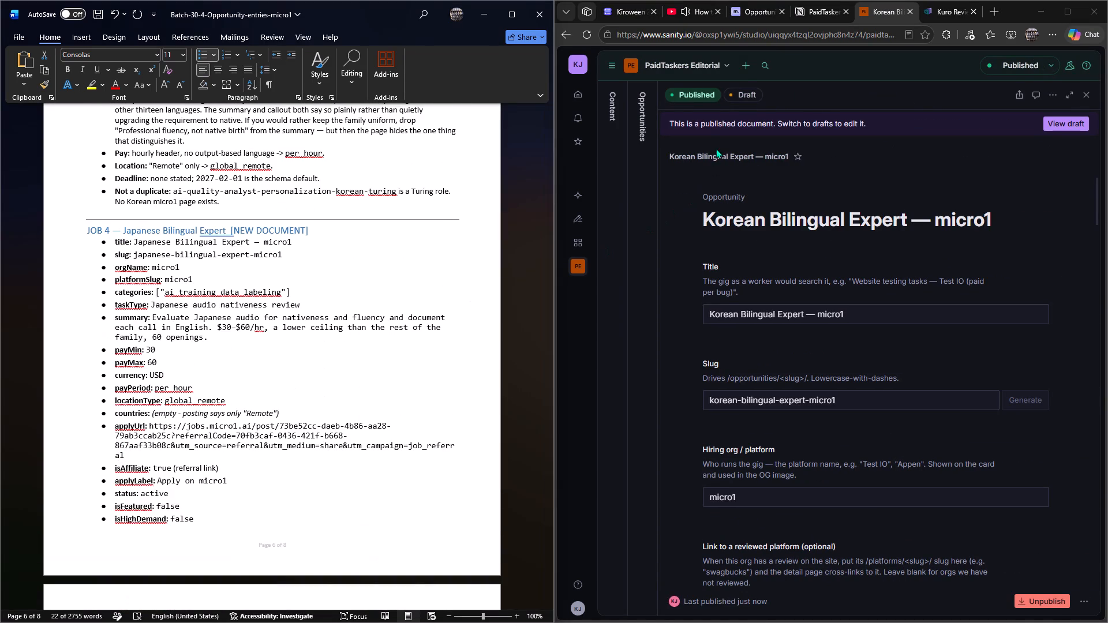
left_click(746, 65)
left_click(685, 262)
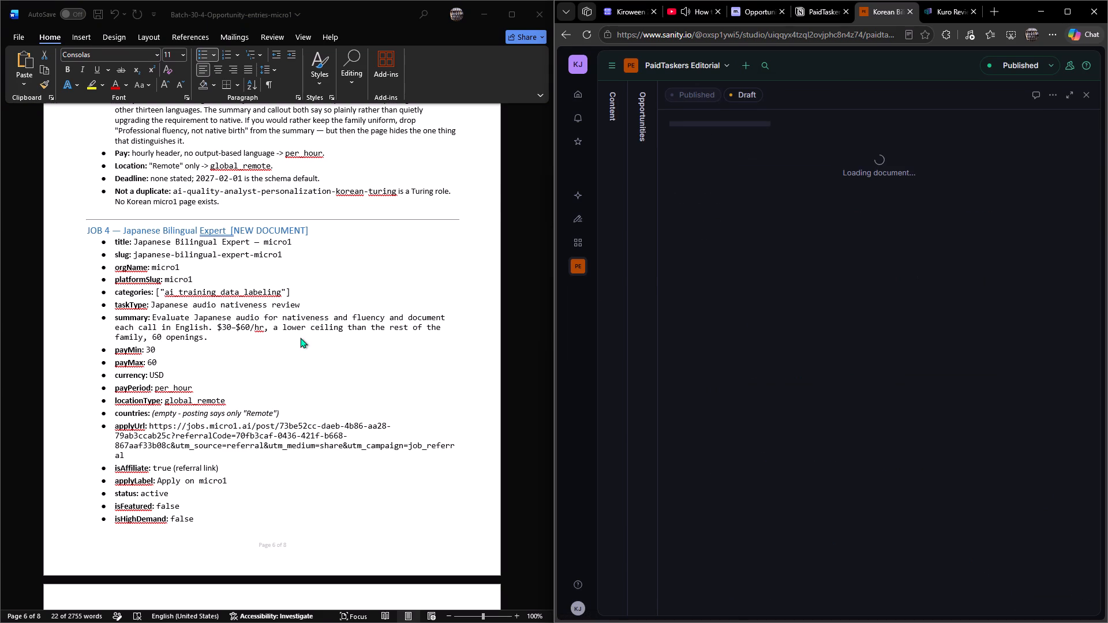
left_click(754, 94)
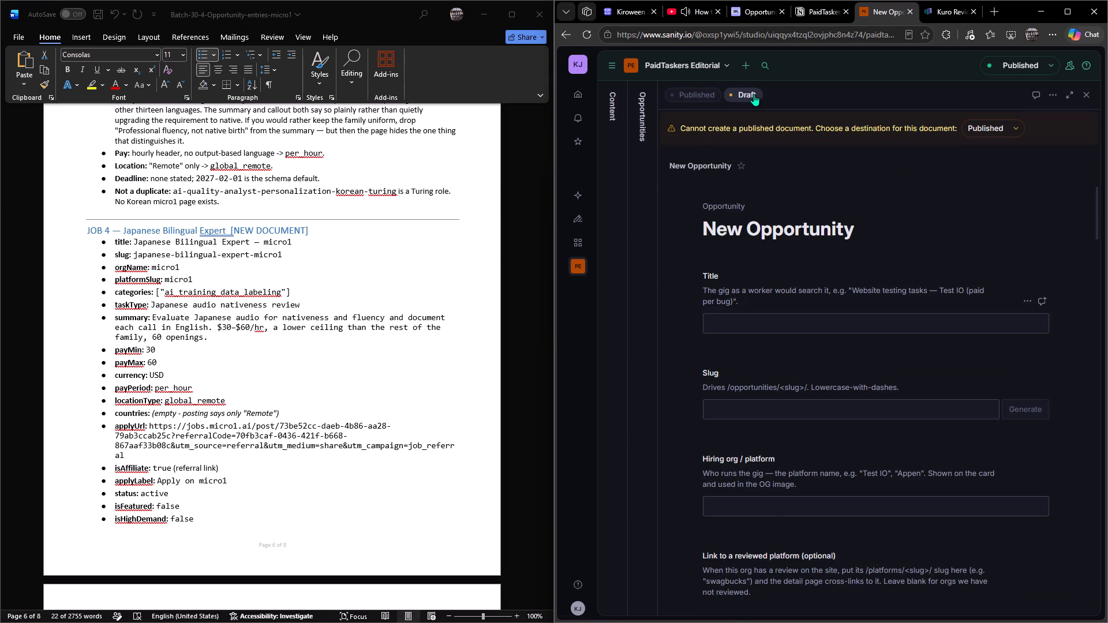
Copy JOB 4's title "Japanese Bilingual Expert — micro1" from Word into the new opportunity's Title.
scroll(224, 318, "down", 20)
scroll(224, 318, "down", 5)
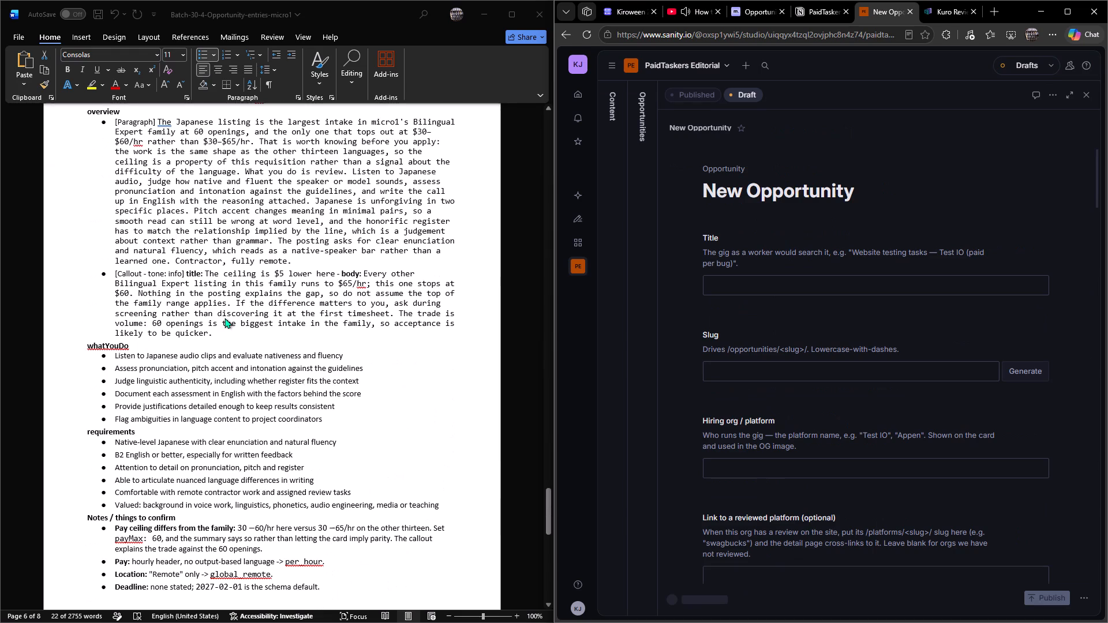
scroll(224, 318, "down", 9)
scroll(224, 318, "up", 19)
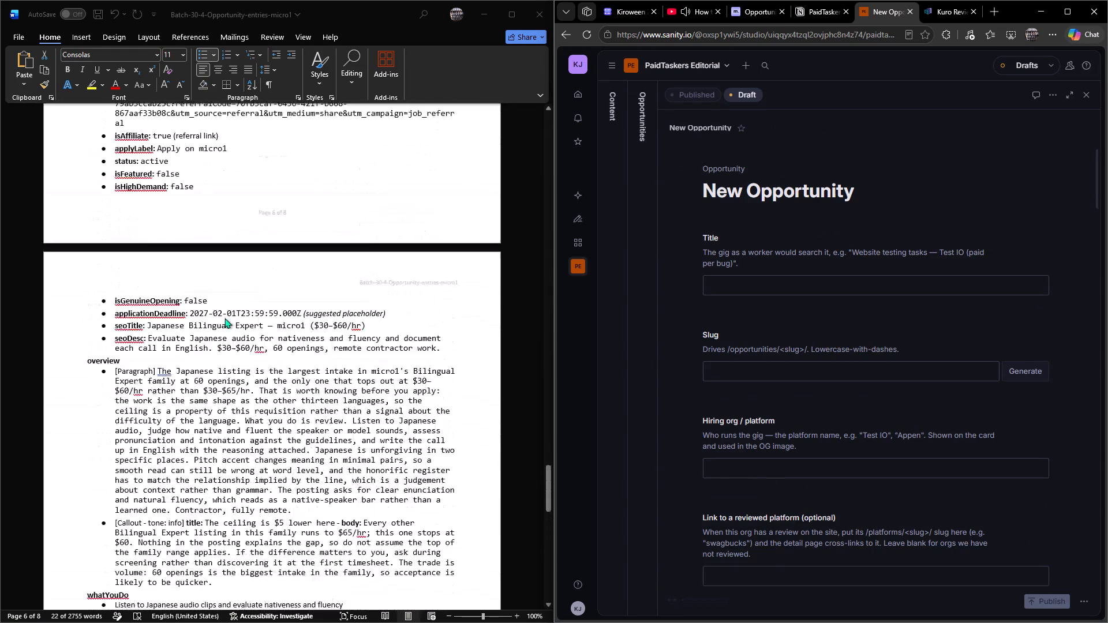
scroll(224, 318, "up", 17)
left_click(233, 323)
left_click(267, 306)
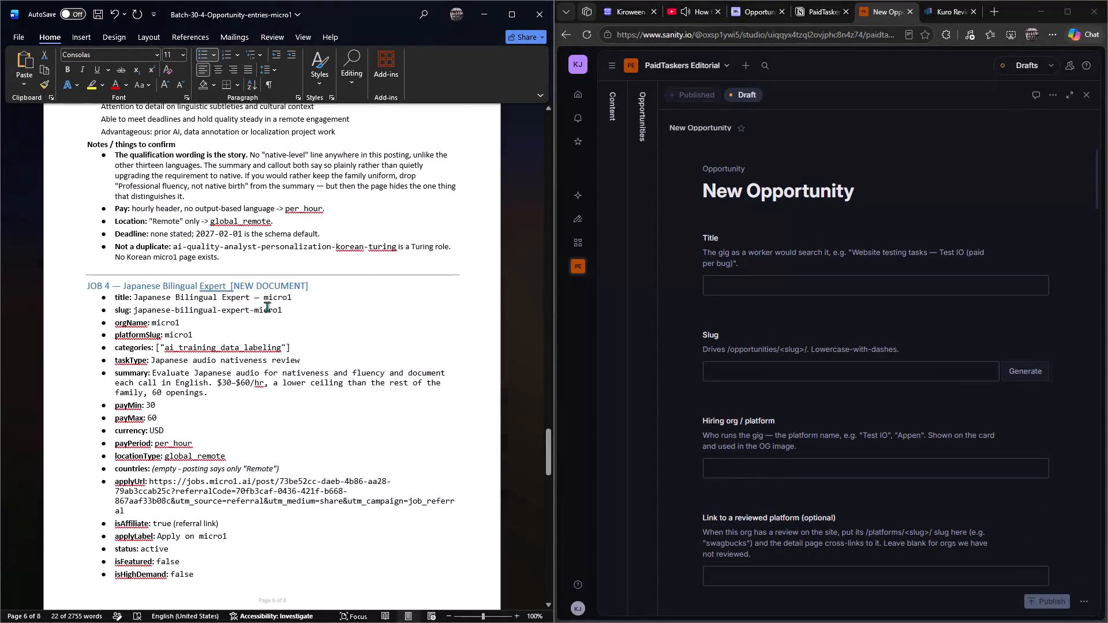
left_click_drag(305, 298, 166, 298)
key("ctrl+c")
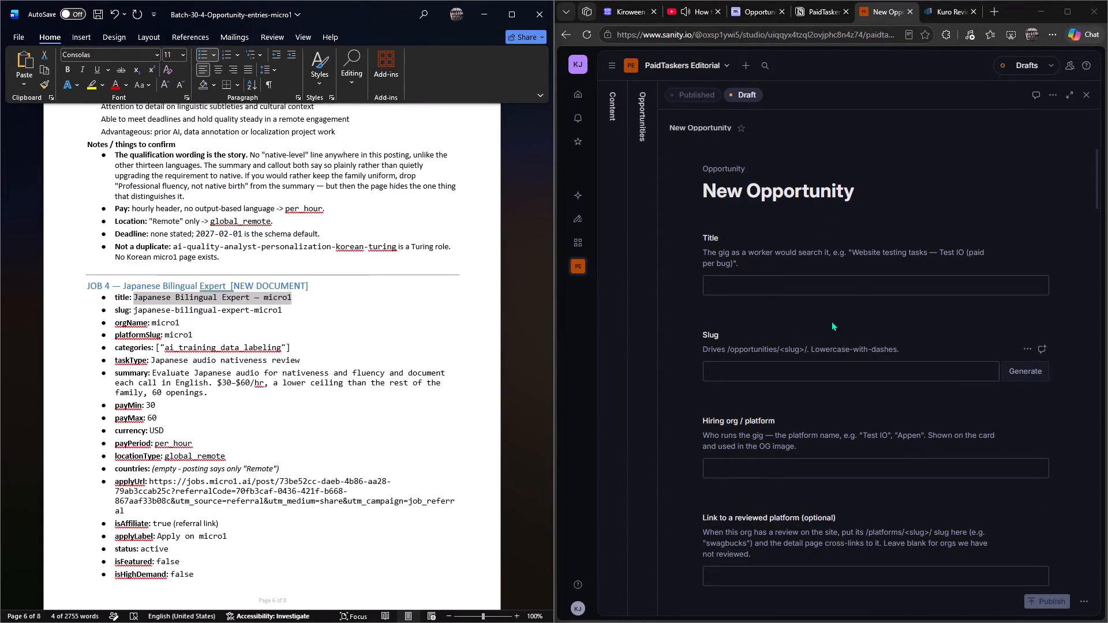
left_click(855, 288)
key("ctrl+v")
Copy the slug "japanese-bilingual-expert-micro1" from Word's JOB 4 entry into Slug.
left_click(356, 307)
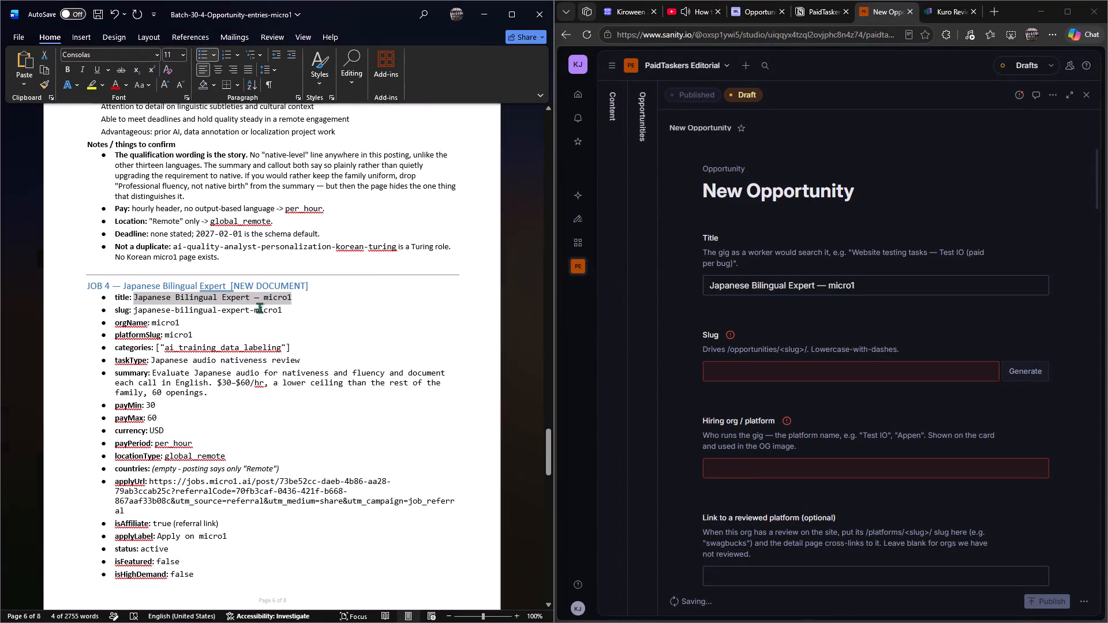
left_click_drag(293, 309, 141, 309)
key("ctrl+c")
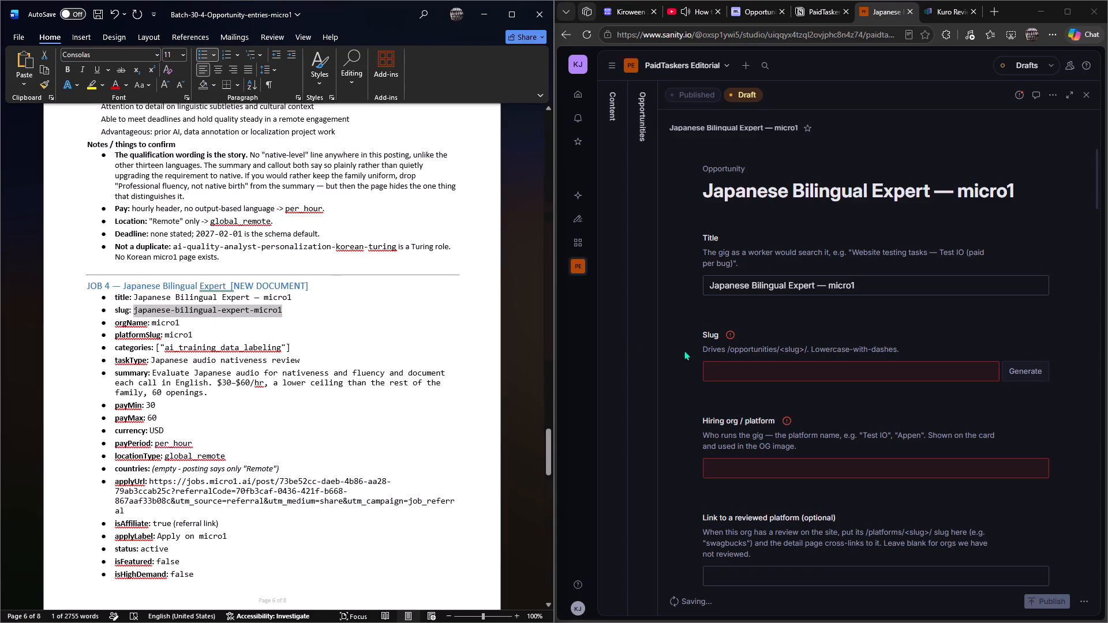
left_click(851, 378)
key("ctrl+v")
Copy JOB 4's orgName "micro1" from Word into Hiring org / platform, keeping the slug free of it.
left_click(324, 361)
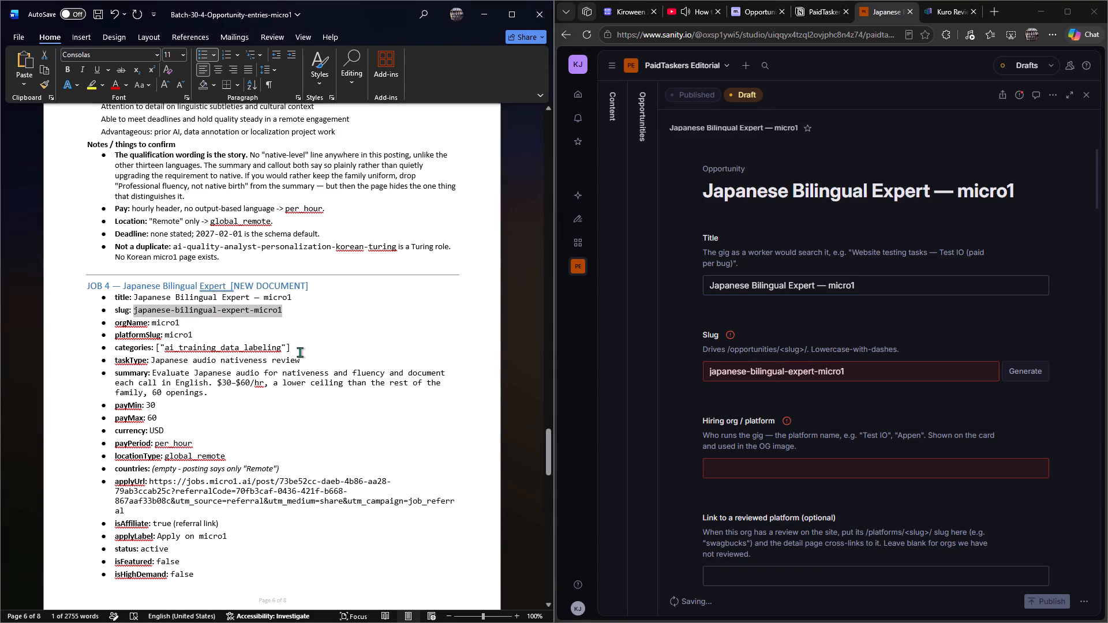
left_click_drag(200, 320, 152, 321)
key("ctrl+c")
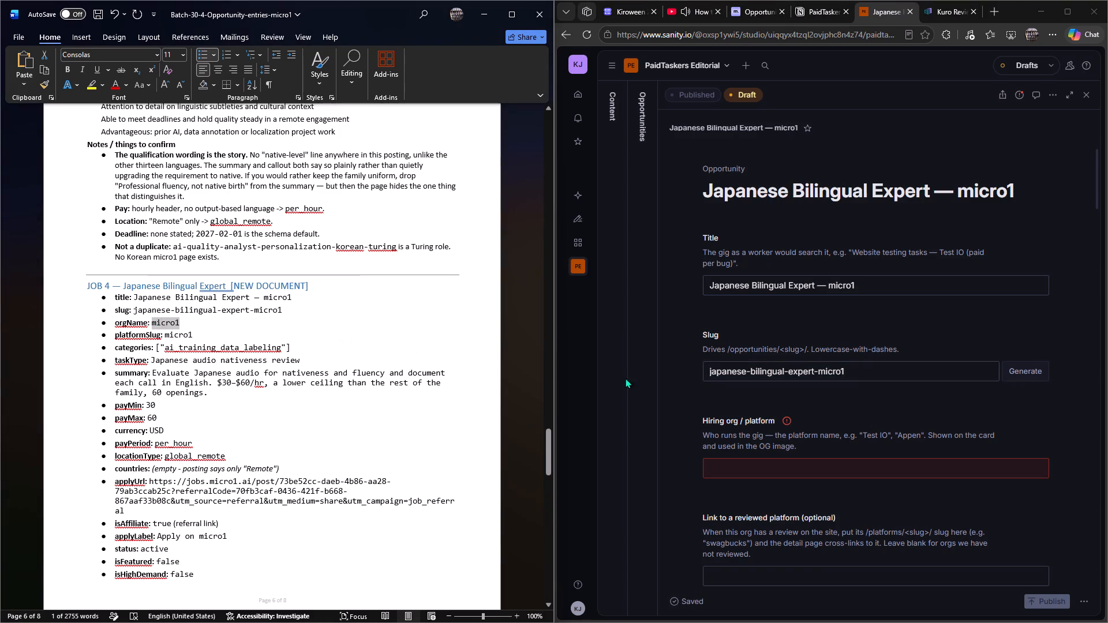
left_click(784, 466)
key("ctrl+v")
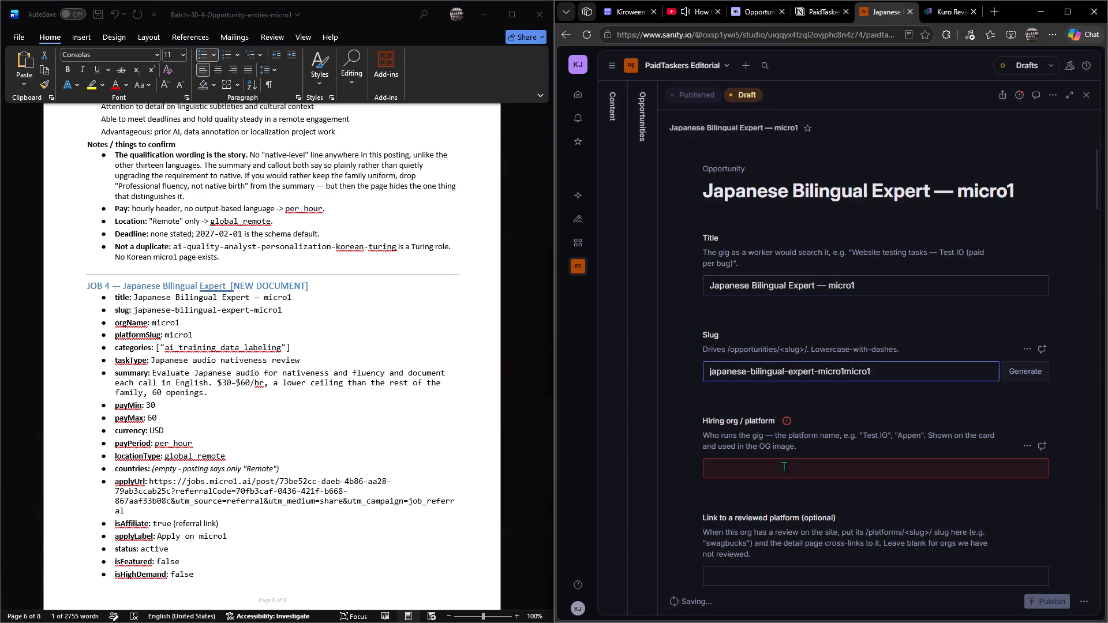
key("ctrl+z")
left_click(784, 467)
key("ctrl+v")
Enter JOB 4's platformSlug "micro1" in the link to a reviewed platform.
scroll(784, 467, "down", 2)
left_click(787, 461)
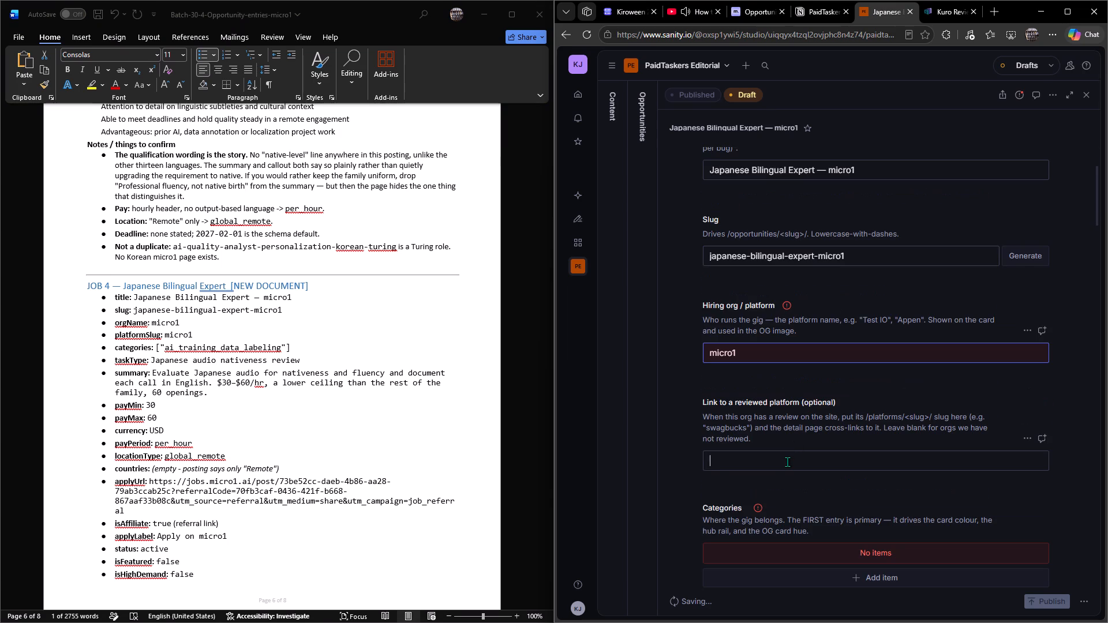
key("ctrl+v")
Add a Categories item and set it to AI Training & Data Labeling.
scroll(787, 461, "down", 2)
left_click(796, 458)
left_click(806, 445)
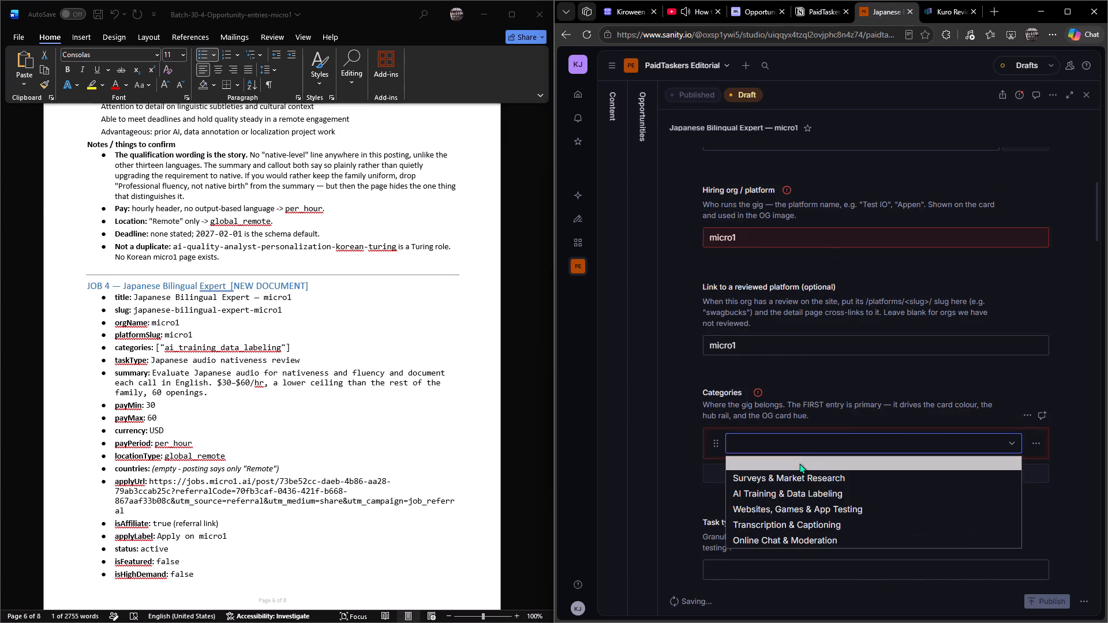
left_click(795, 493)
Copy JOB 4's taskType "Japanese audio nativeness review" from Word into Task type tag.
scroll(795, 492, "down", 4)
left_click(683, 287)
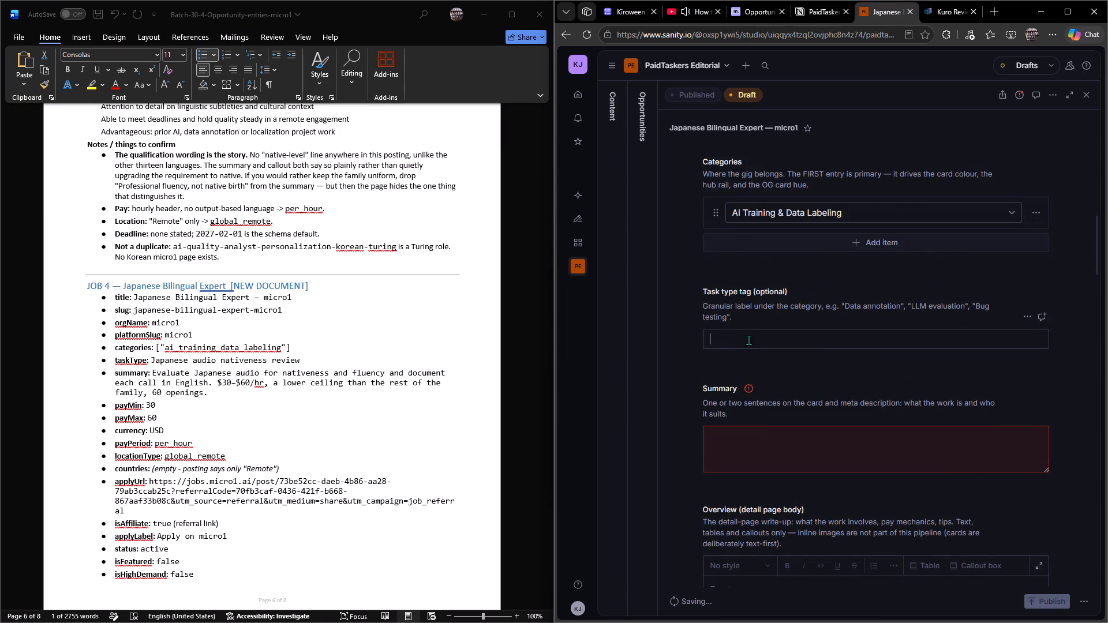
left_click(748, 340)
left_click(259, 339)
left_click_drag(308, 359, 177, 359)
key("ctrl+c")
left_click(859, 339)
key("ctrl+v")
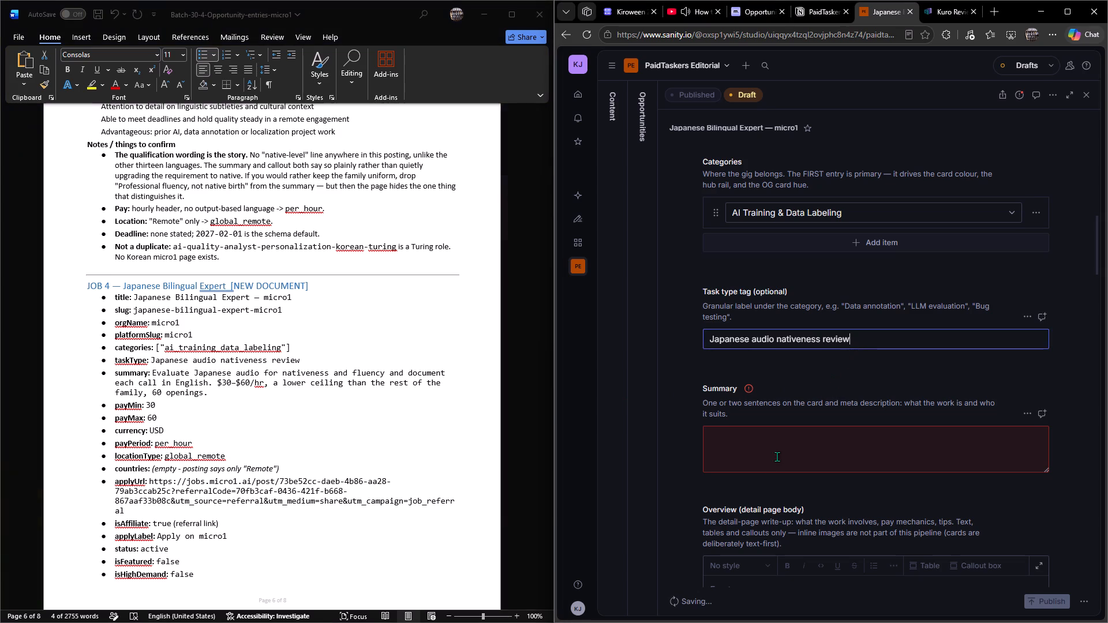
Copy JOB 4's full summary, from "Evaluate Japanese audio" to "60 openings.", from Word into Summary.
left_click(770, 466)
left_click(323, 389)
scroll(323, 389, "down", 1)
left_click(233, 364)
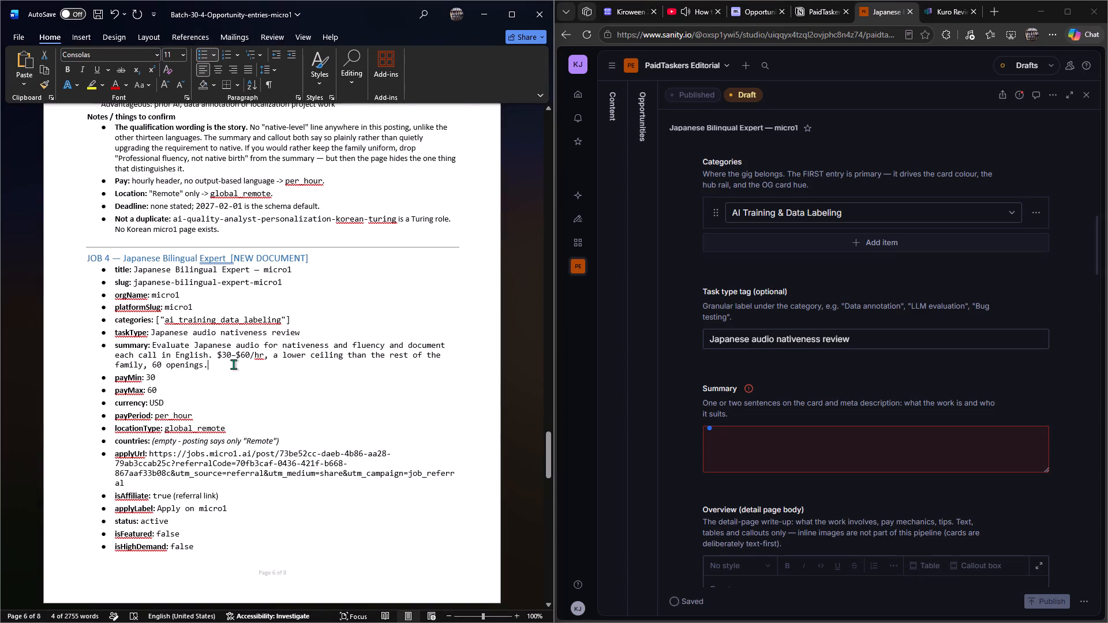
left_click_drag(230, 365, 157, 344)
key("ctrl+c")
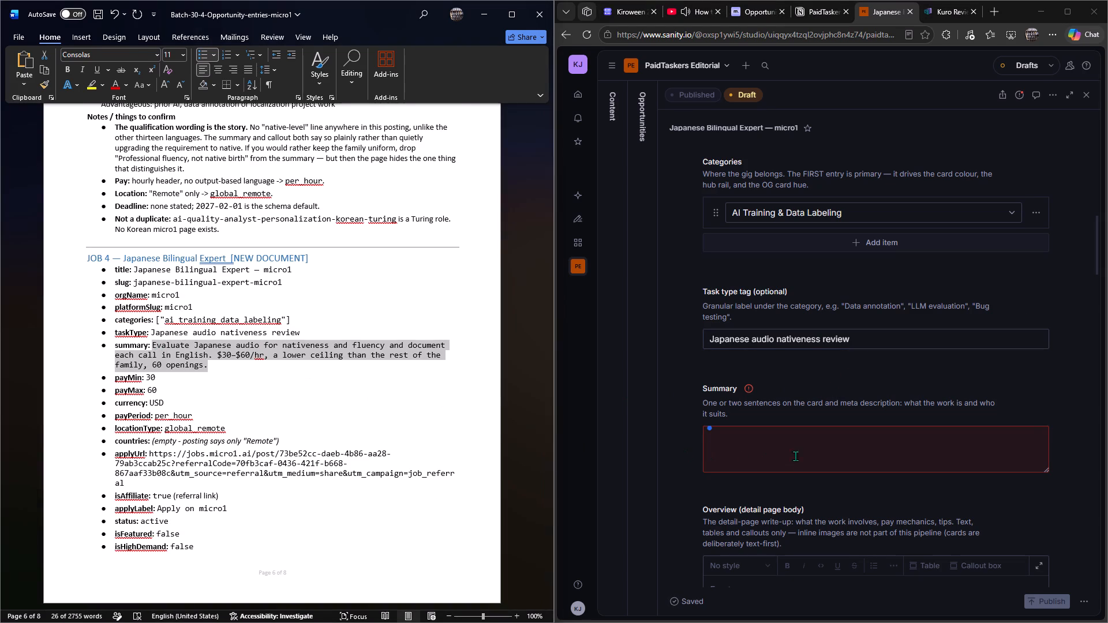
left_click(802, 452)
key("ctrl+v")
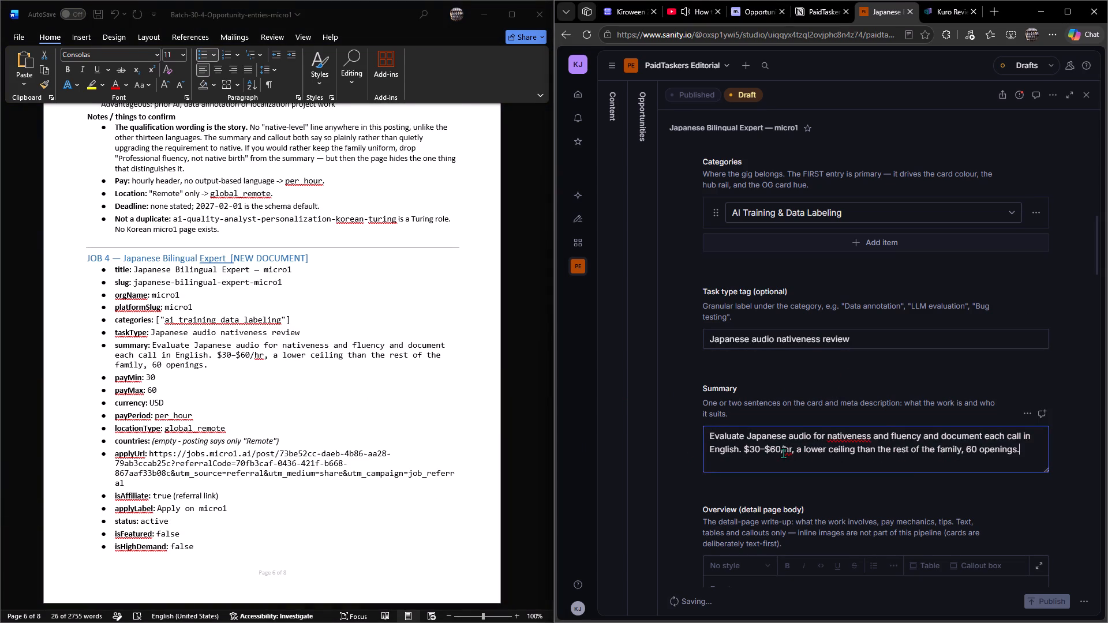
Copy JOB 4's overview paragraph, from "The Japanese listing is" to "Contractor, fully remote.", from Word into Overview.
scroll(676, 455, "down", 4)
left_click(784, 406)
scroll(332, 399, "down", 7)
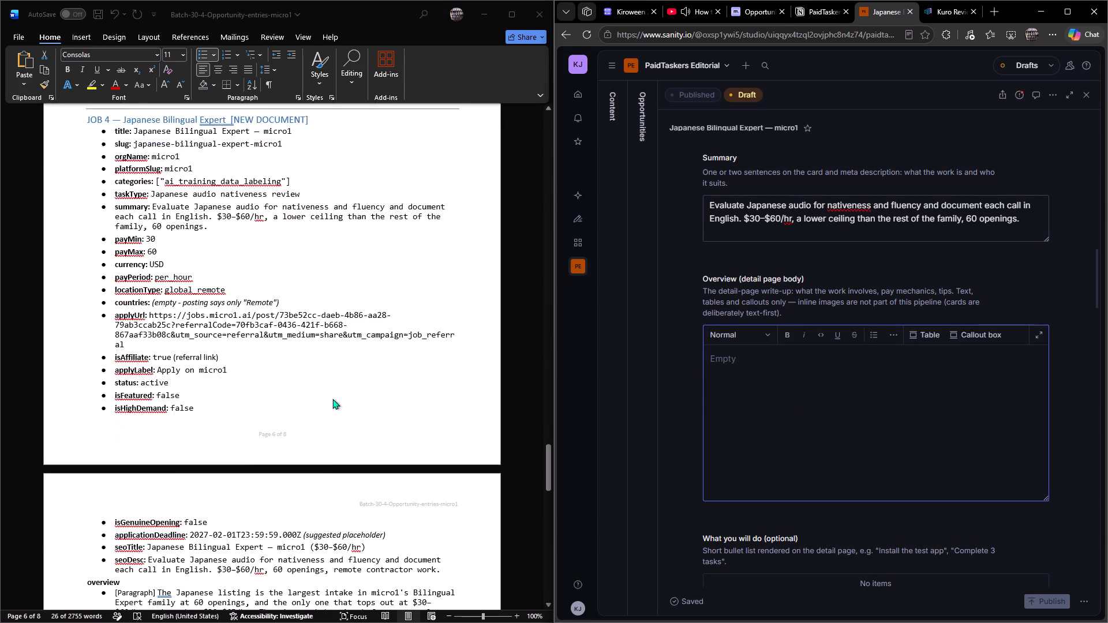
scroll(332, 399, "down", 9)
left_click(294, 419)
left_click(308, 419)
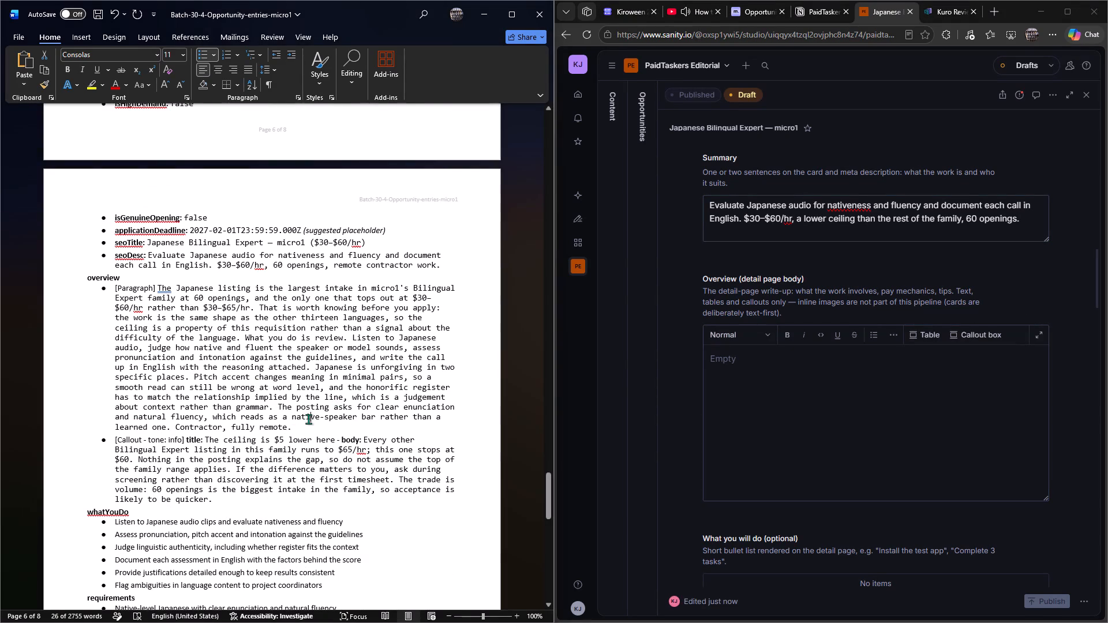
left_click_drag(310, 426, 164, 291)
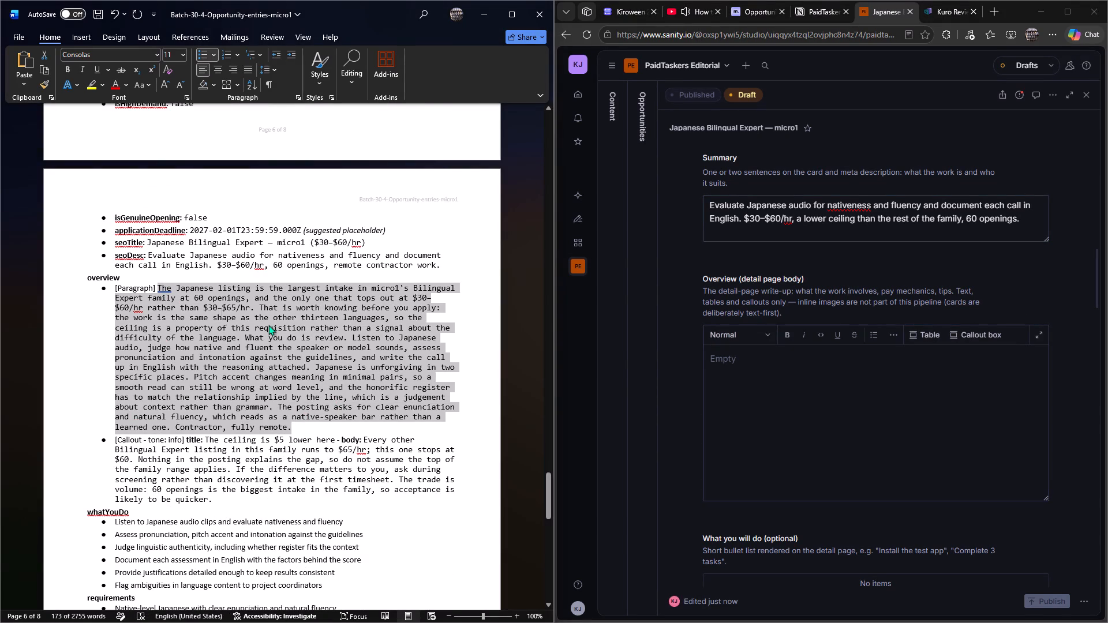
key("ctrl+c")
left_click(798, 410)
key("ctrl+v")
Split the Overview text into a new paragraph starting at "The posting asks for clear enunciation".
scroll(800, 409, "down", 3)
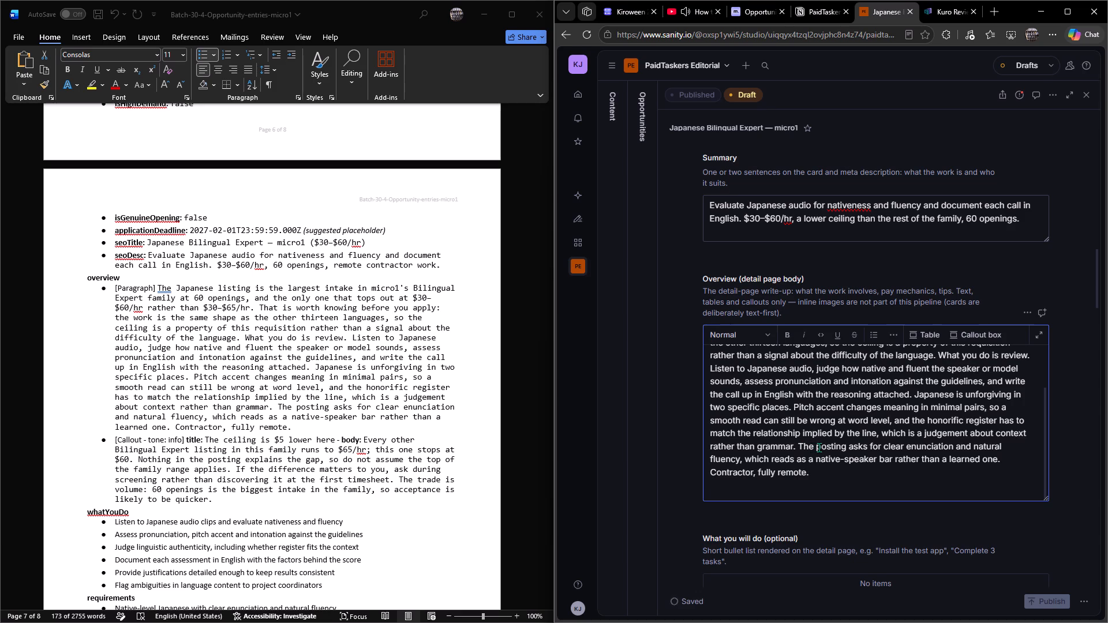
scroll(819, 447, "up", 4)
scroll(819, 447, "down", 4)
left_click(800, 441)
key("Return")
Insert a callout box after the last Overview paragraph and copy its title "The ceiling is $5 lower here" from Word.
scroll(906, 471, "down", 4)
left_click(1008, 470)
key("Return")
left_click(999, 339)
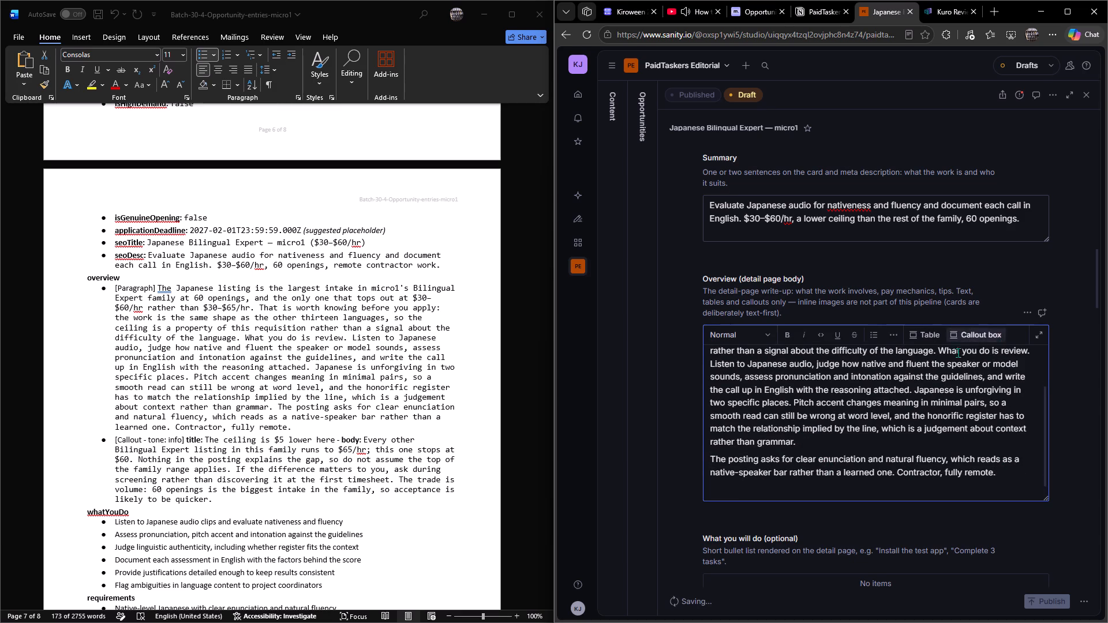
scroll(291, 347, "down", 3)
left_click(231, 350)
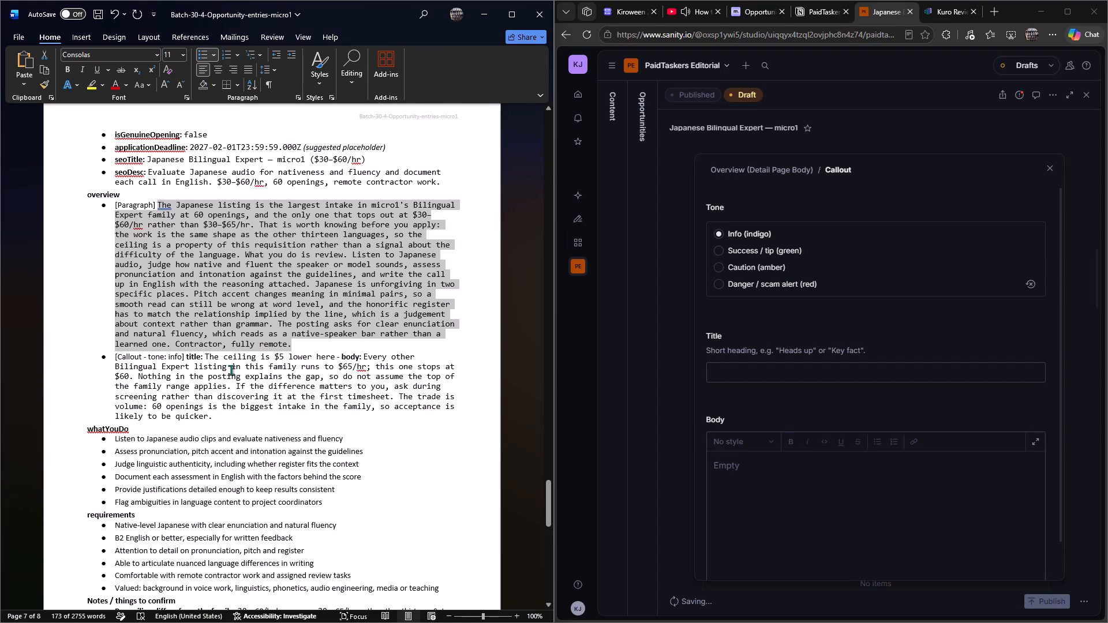
left_click_drag(205, 354, 316, 354)
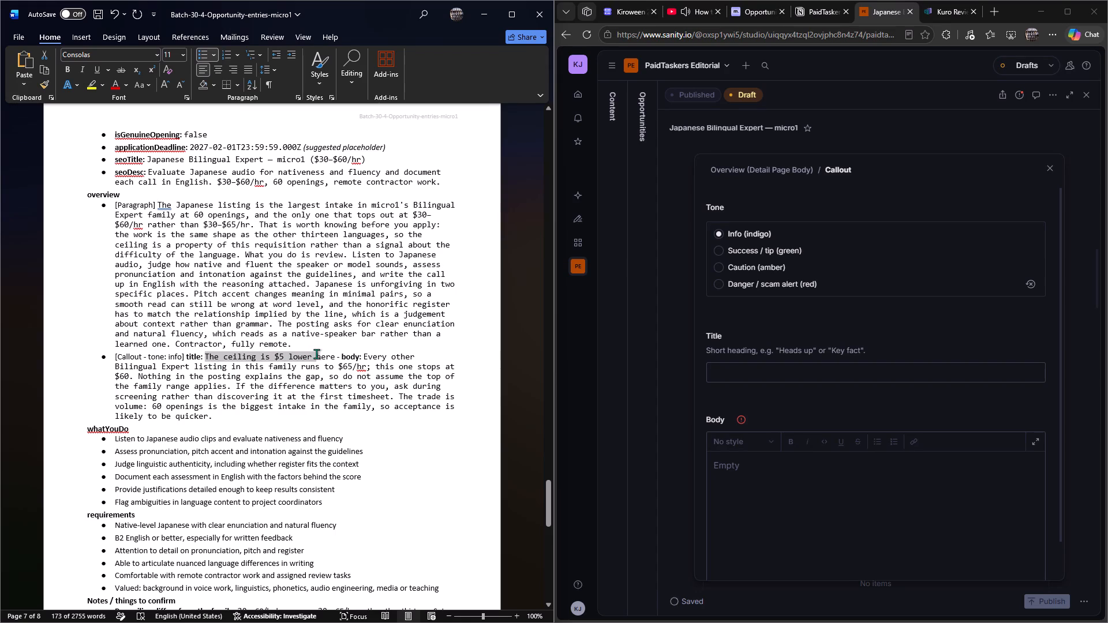
left_click_drag(316, 354, 320, 354)
key("ctrl+c")
left_click(849, 380)
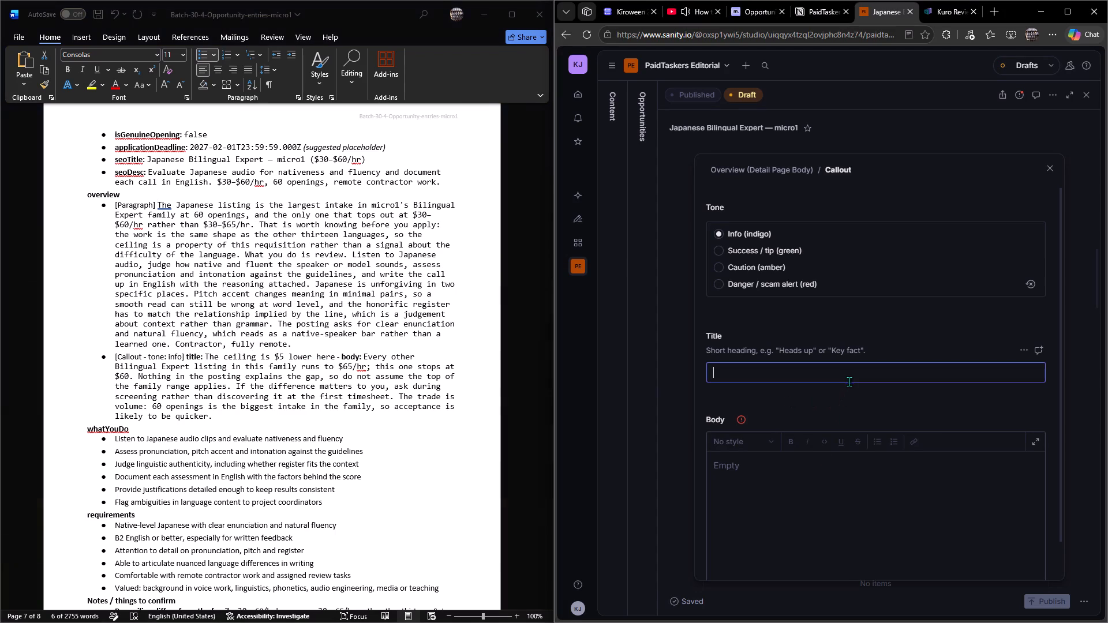
key("ctrl+v")
Copy the callout body, from "Every other Bilingual Expert listing" to "likely to be quicker.", from Word into Body and close the callout.
left_click(800, 497)
left_click(362, 357)
left_click_drag(264, 422, 226, 399)
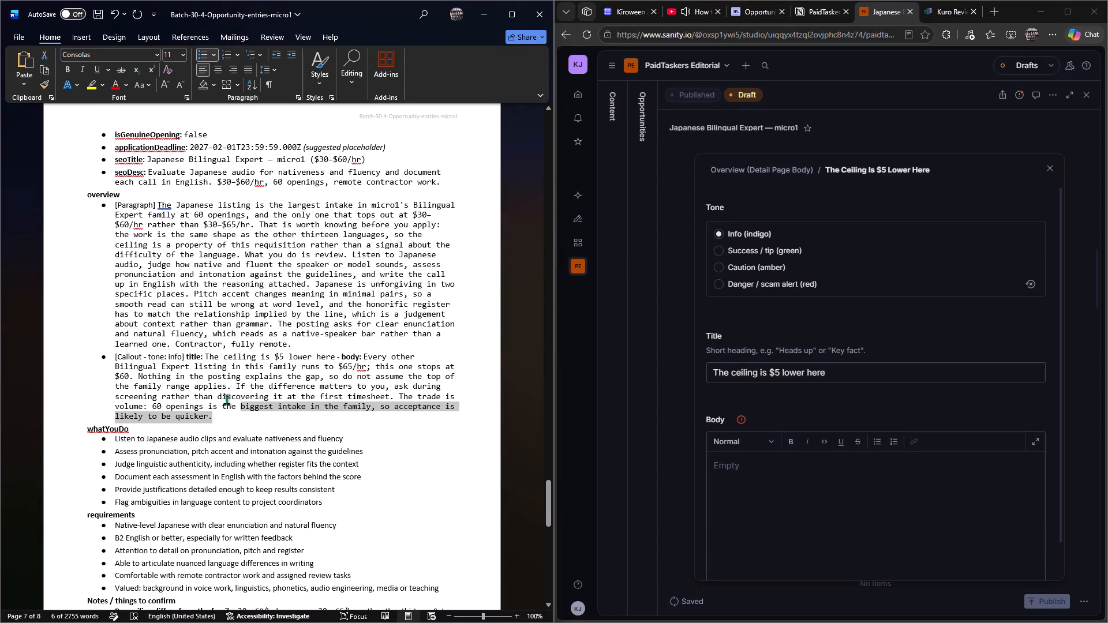
left_click_drag(226, 399, 364, 356)
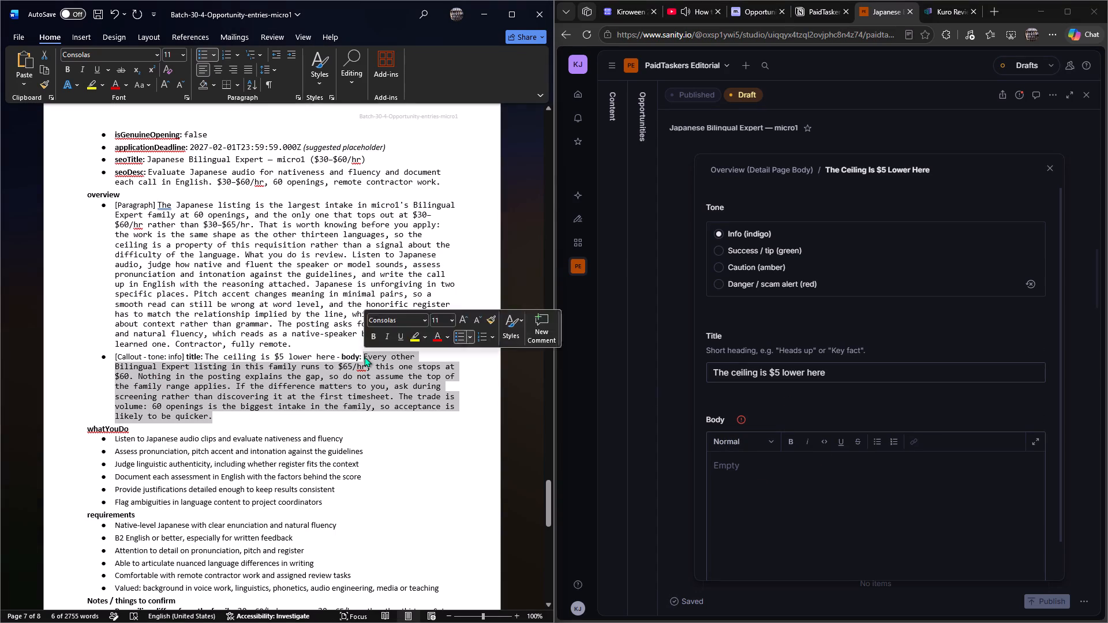
key("ctrl+c")
left_click(854, 500)
key("ctrl+v")
left_click(682, 395)
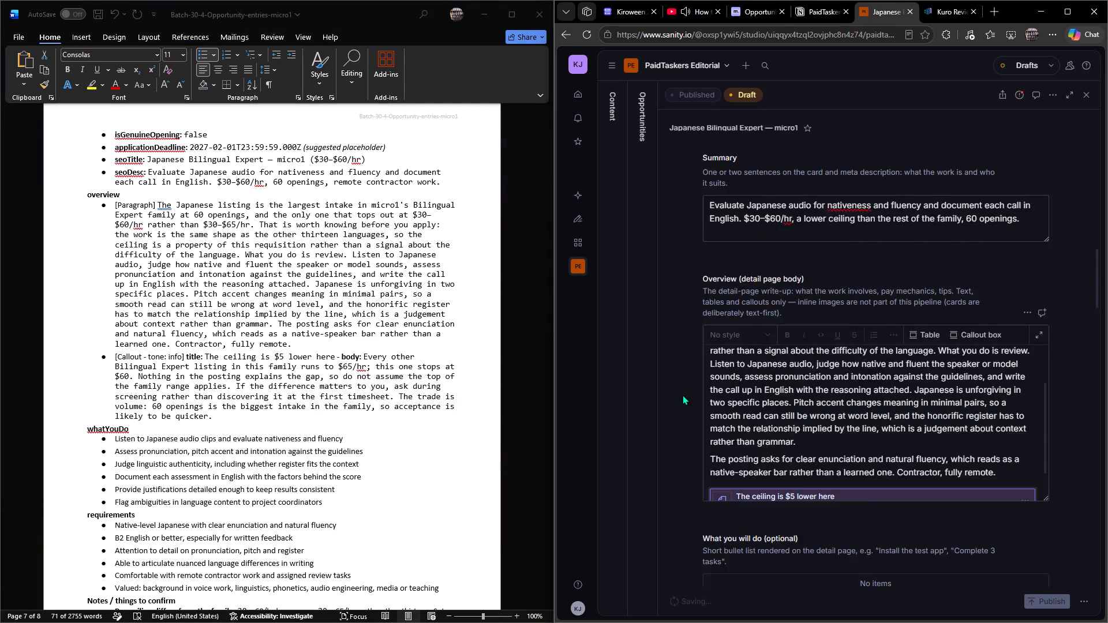
Add an empty What you will do item and remove the bullets from JOB 4's whatYouDo lines in Word.
scroll(682, 395, "down", 5)
left_click(847, 322)
left_click(338, 334)
scroll(338, 334, "down", 6)
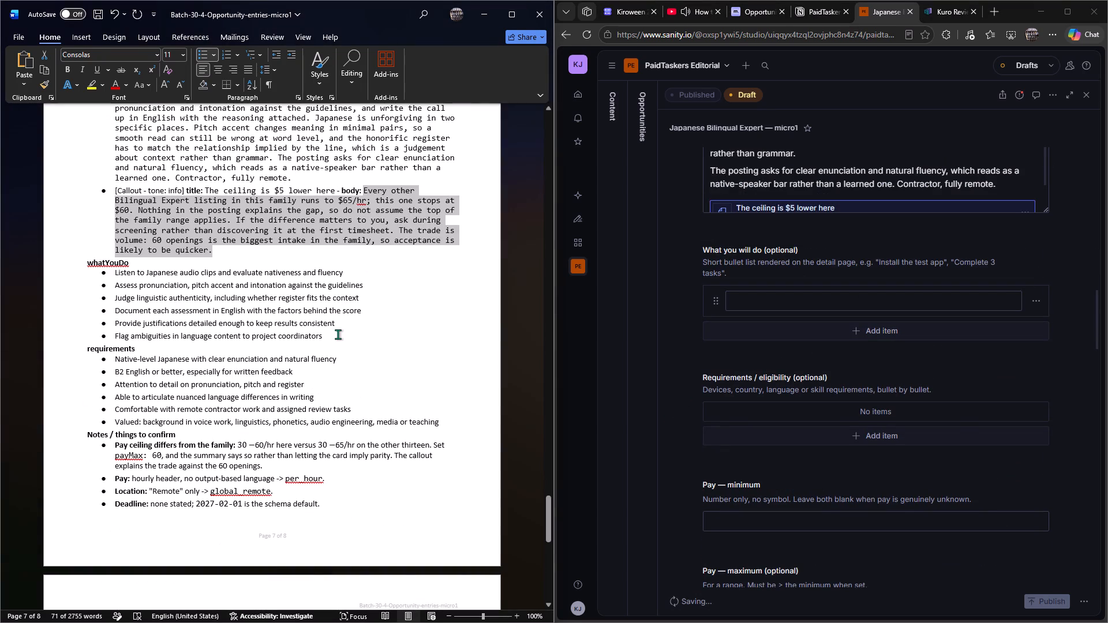
left_click(330, 340)
left_click_drag(336, 340, 104, 276)
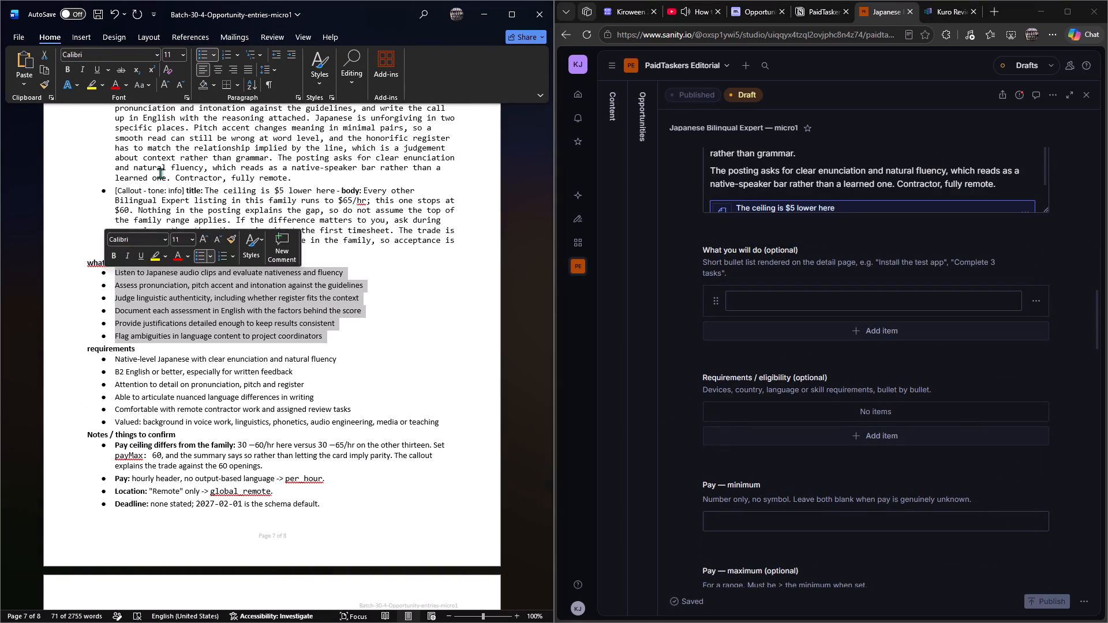
left_click(202, 55)
Copy "Listen to Japanese audio clips and evaluate nativeness and fluency" from Word into the first What you will do item.
left_click(196, 272)
left_click_drag(336, 269, 271, 267)
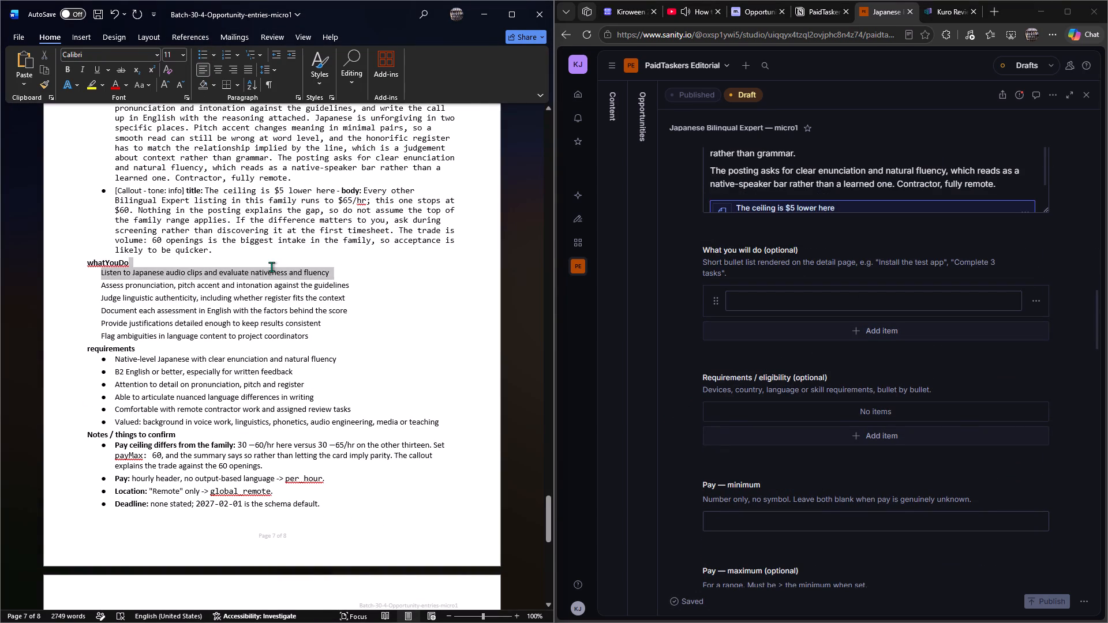
left_click_drag(271, 267, 105, 272)
key("ctrl+c")
left_click(809, 303)
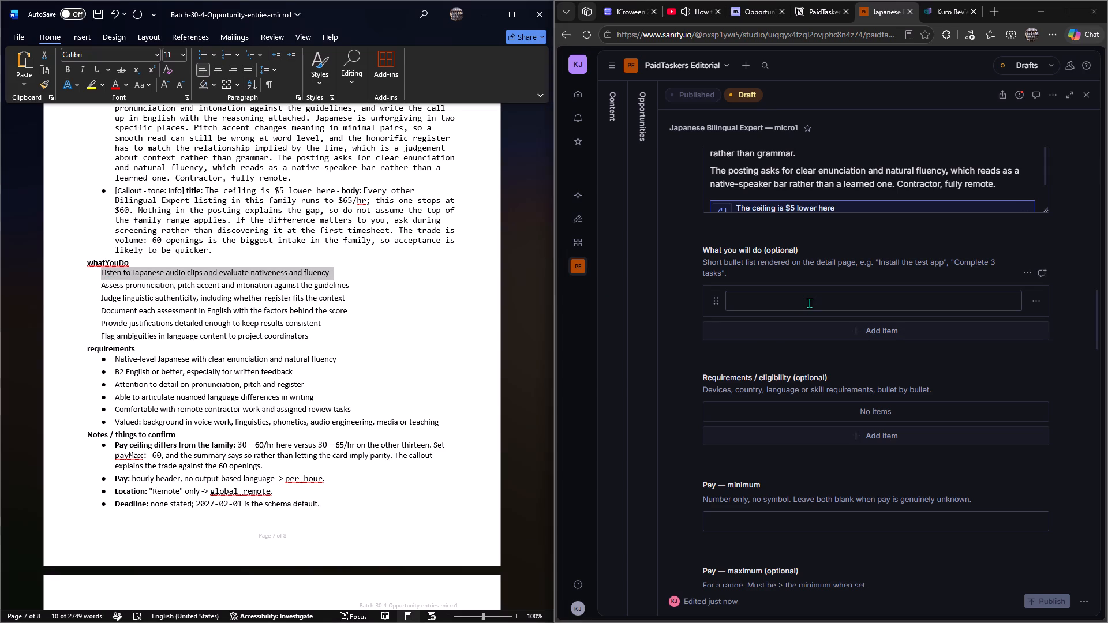
key("ctrl+v")
Add a second What you will do item with Word's line "Assess pronunciation, pitch accent and intonation against the guidelines".
left_click(802, 337)
left_click(369, 350)
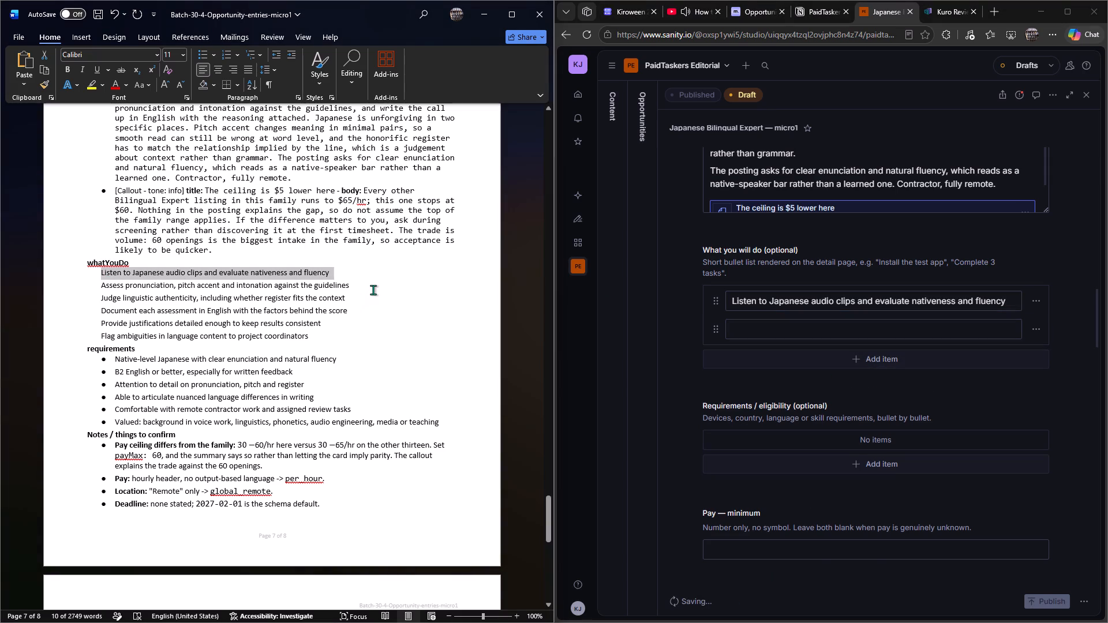
left_click_drag(374, 287, 114, 284)
key("ctrl+c")
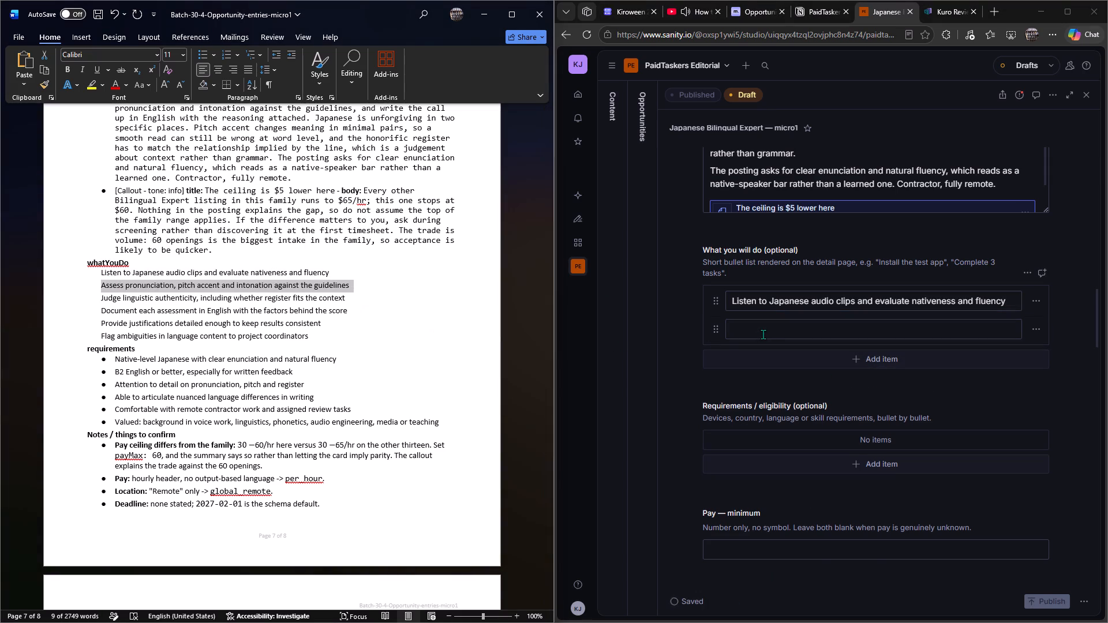
left_click(778, 333)
key("ctrl+v")
Add a third What you will do item with Word's line "Judge linguistic authenticity, including whether register fits the context".
left_click(770, 358)
left_click(338, 313)
left_click_drag(355, 295, 203, 295)
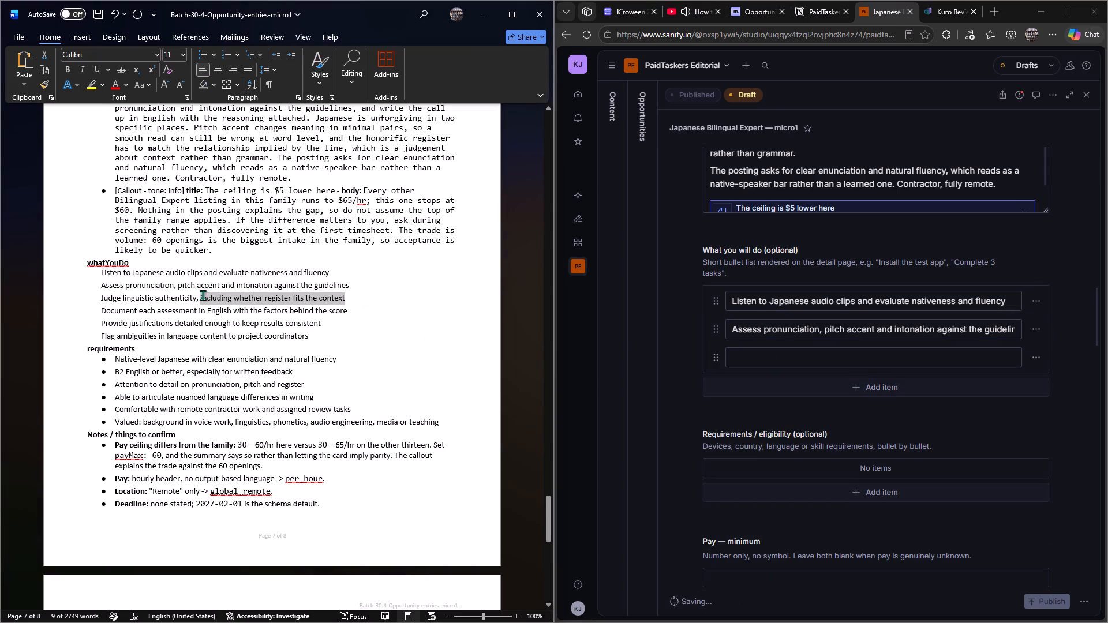
left_click_drag(203, 295, 96, 296)
key("ctrl+c")
left_click(837, 358)
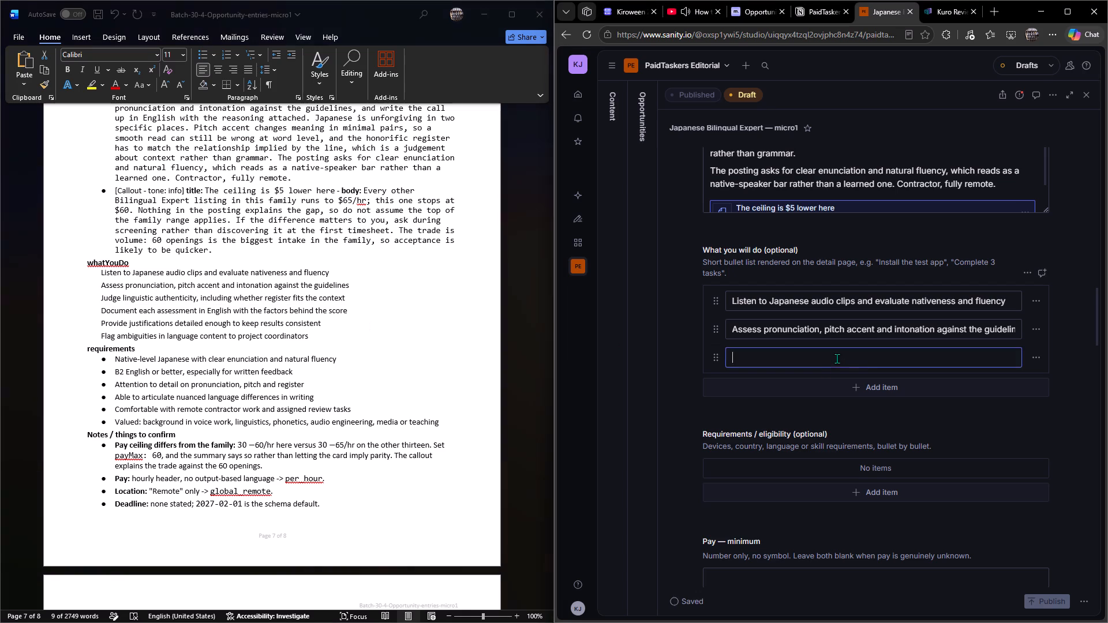
key("ctrl+v")
Add a fourth What you will do item and return to JOB 4's whatYouDo lines in Word.
left_click(811, 385)
left_click(311, 314)
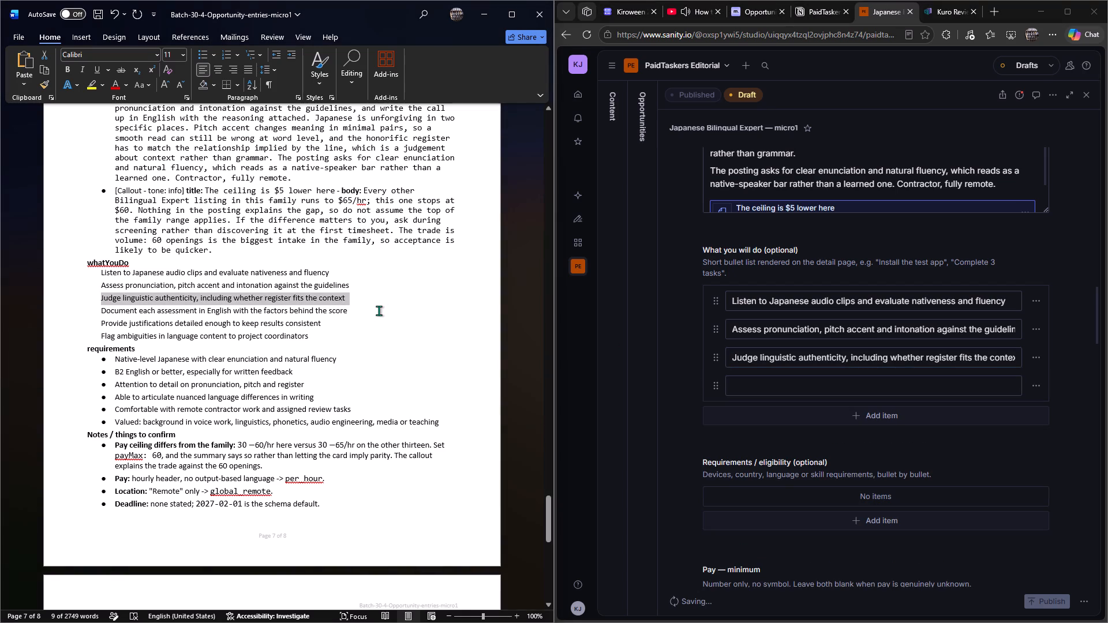
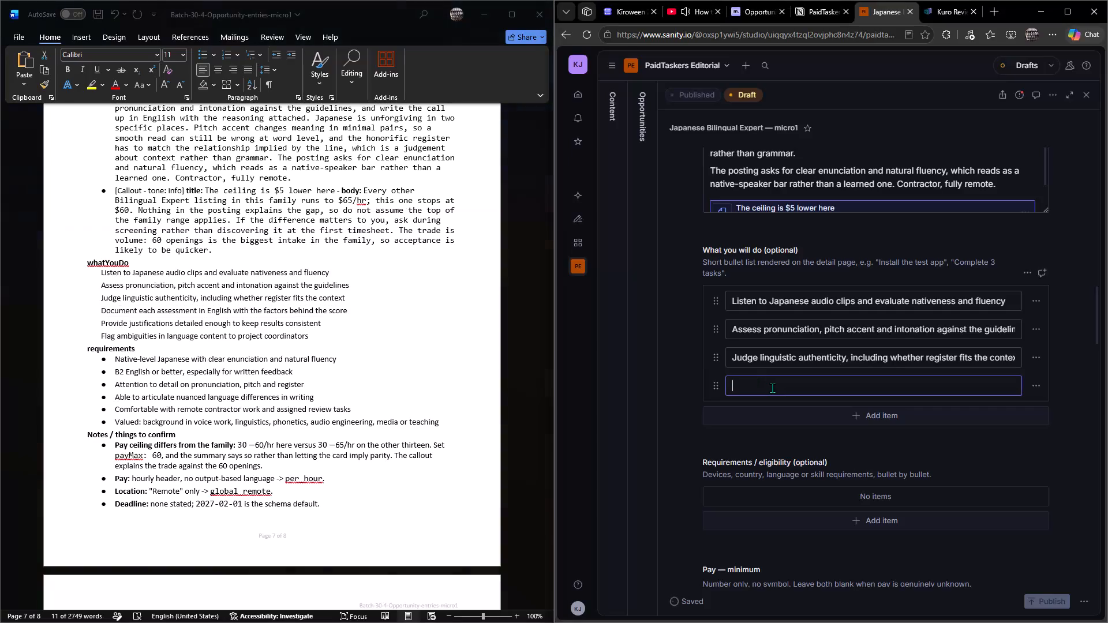
Fill the fourth What you will do item with "Document each assessment in English with the factors behind the score".
key("ctrl+v")
Add a fifth What you will do item with Word's line "Provide justifications detailed enough to keep results consistent".
left_click(766, 417)
left_click(325, 336)
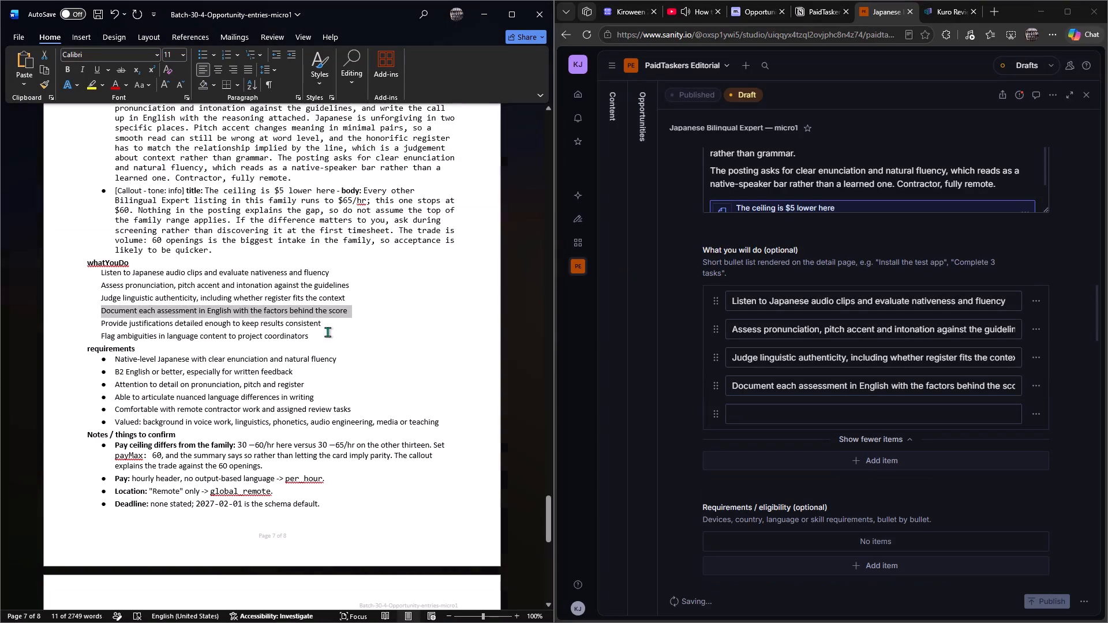
left_click_drag(335, 325, 107, 324)
key("ctrl+c")
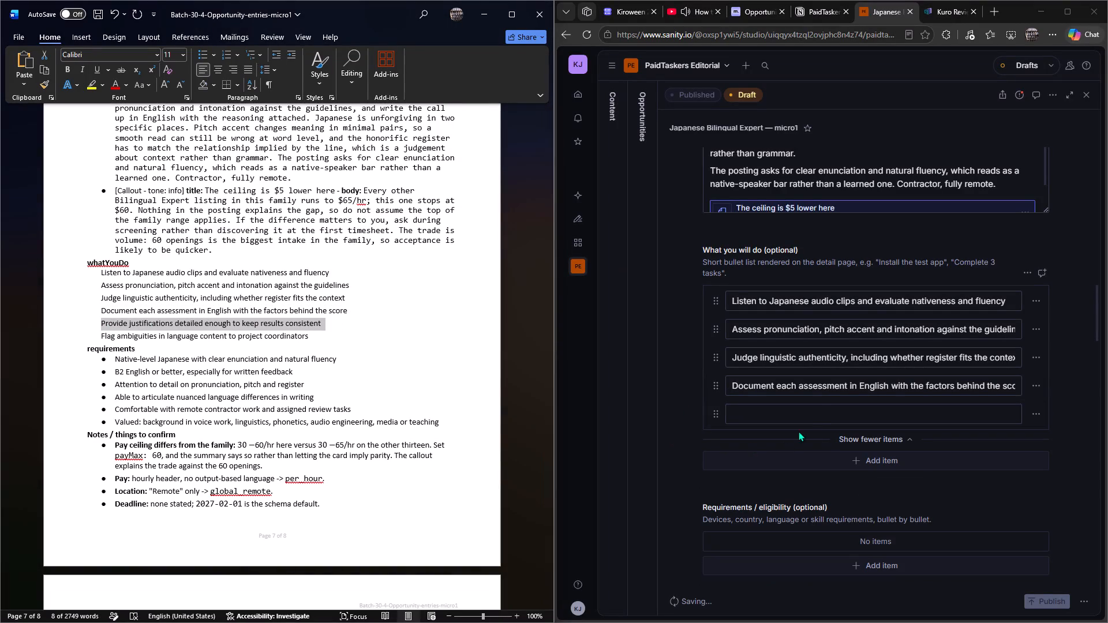
left_click(819, 415)
key("ctrl+v")
Add a sixth What you will do item with Word's line "Flag ambiguities in language content to project coordinators".
left_click(789, 463)
left_click(443, 397)
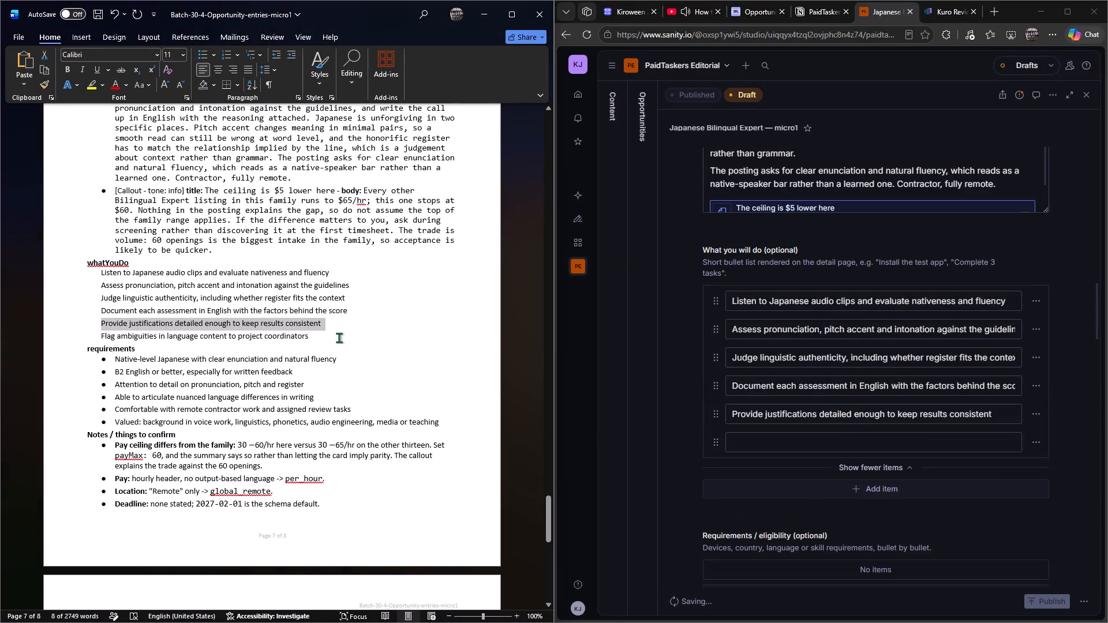
left_click_drag(339, 337, 107, 337)
key("ctrl+c")
left_click(772, 449)
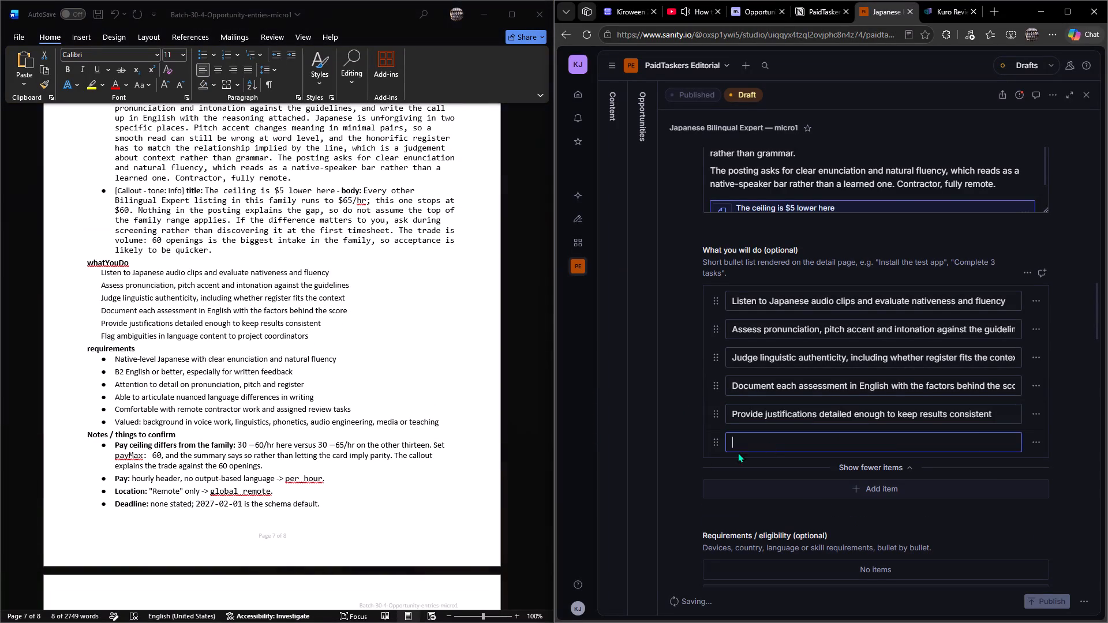
key("ctrl+v")
left_click(665, 389)
Add an empty first item to the Requirements / eligibility list.
scroll(665, 389, "down", 4)
left_click(812, 357)
Remove the bullet formatting from JOB 4's six requirements lines in Word.
left_click(341, 362)
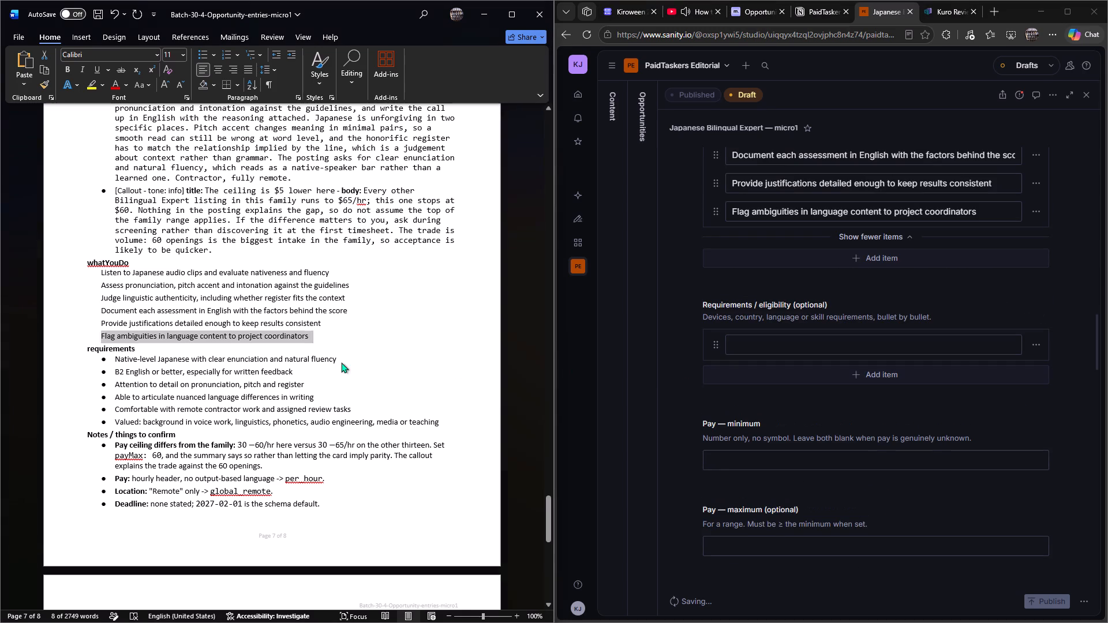
scroll(341, 362, "down", 3)
left_click_drag(452, 339, 121, 279)
left_click(203, 46)
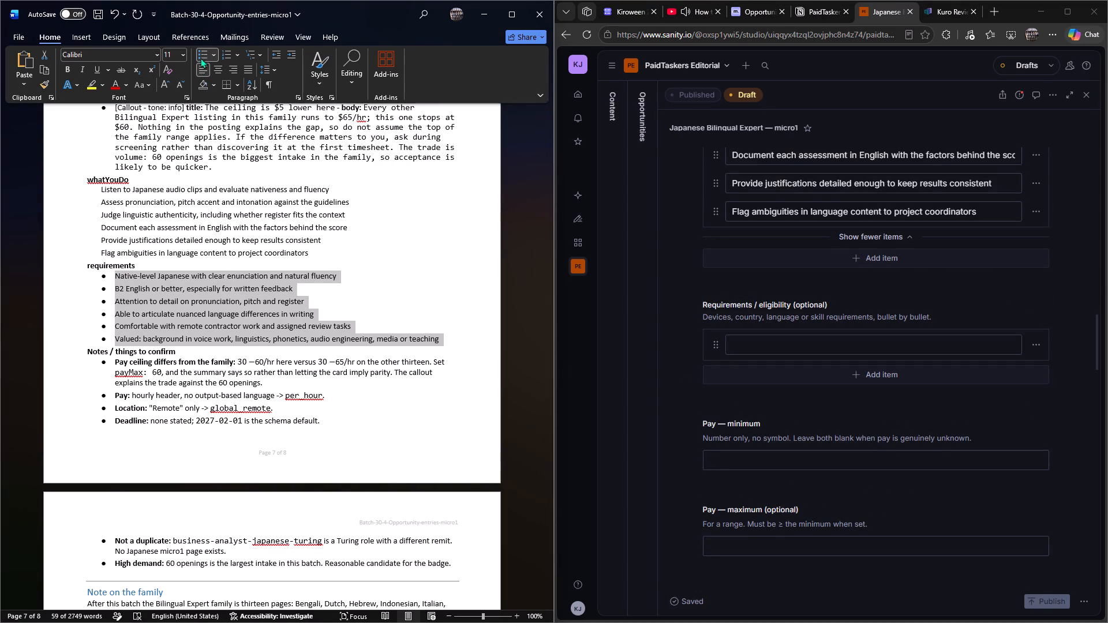
left_click(201, 52)
left_click(200, 311)
Copy "Native-level Japanese with clear enunciation and natural fluency" from Word into the first Requirements / eligibility item.
left_click_drag(362, 283, 133, 281)
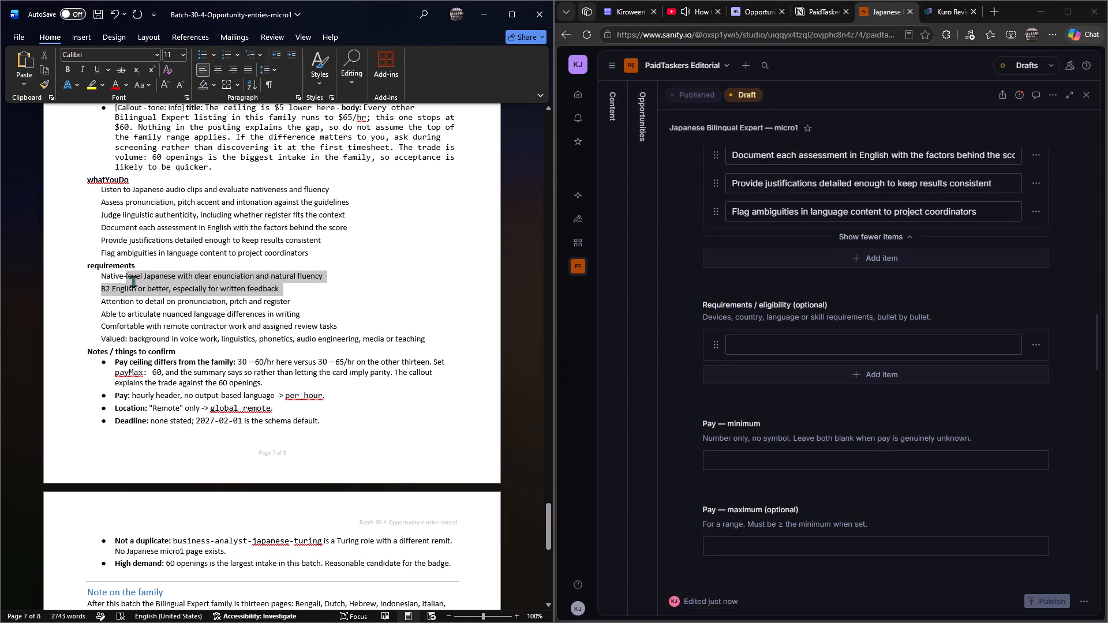
left_click_drag(133, 281, 88, 281)
left_click(334, 305)
left_click_drag(343, 277, 114, 279)
key("ctrl+c")
left_click(878, 347)
key("ctrl+v")
Add a second Requirements / eligibility item with Word's line "B2 English or better, especially for written feedback".
left_click(866, 373)
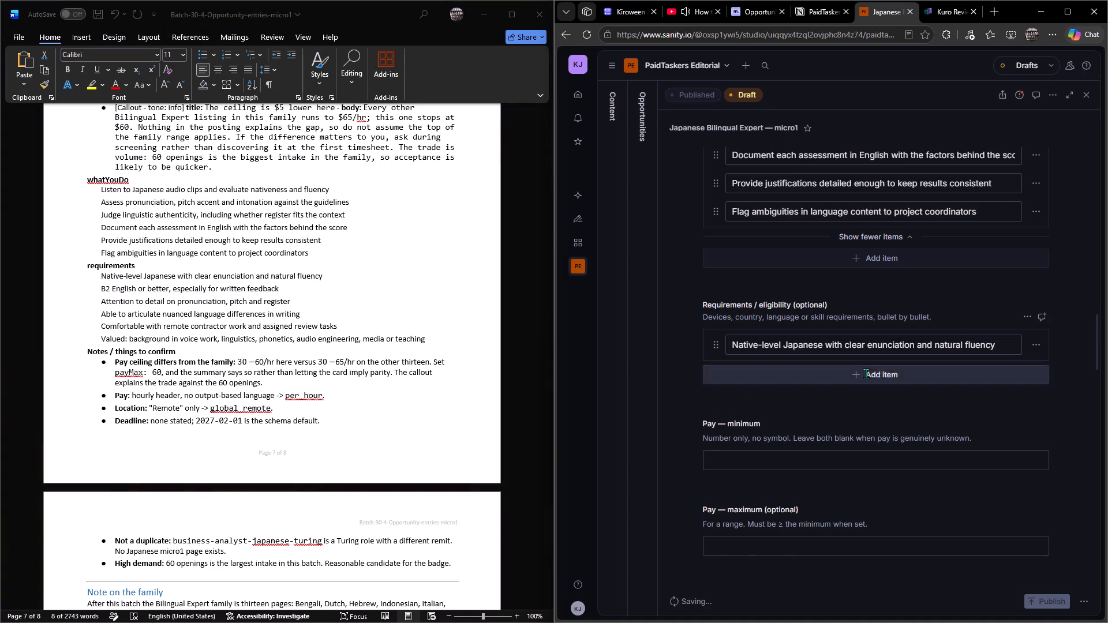
left_click(323, 331)
left_click_drag(296, 290, 99, 289)
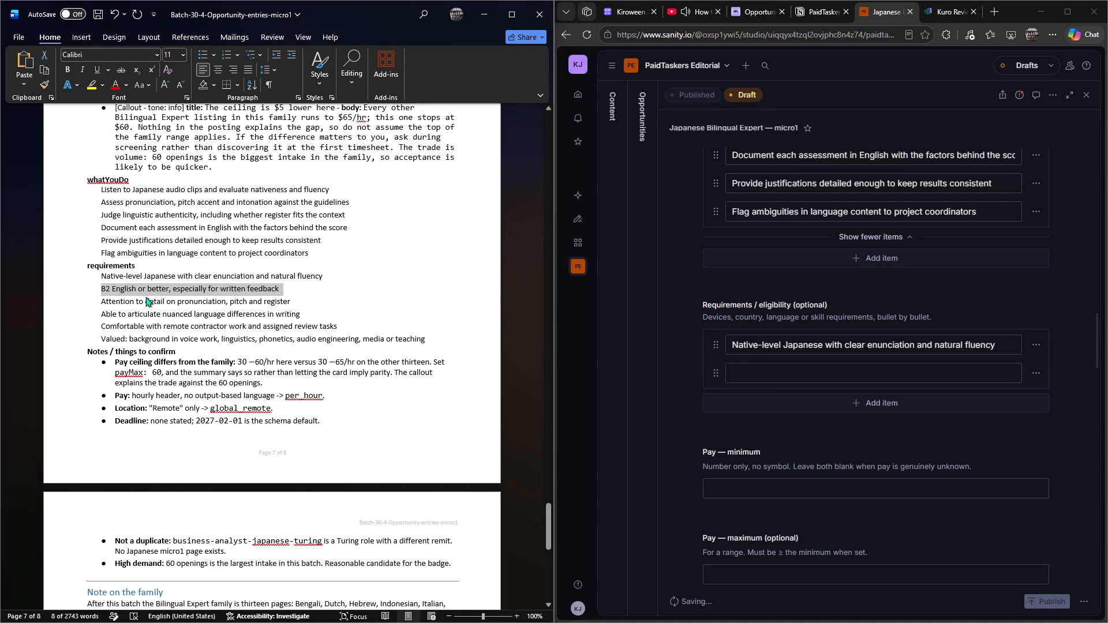
key("ctrl+c")
left_click(763, 377)
key("ctrl+v")
Add a third Requirements / eligibility item with Word's line "Attention to detail on pronunciation, pitch and register".
left_click(759, 400)
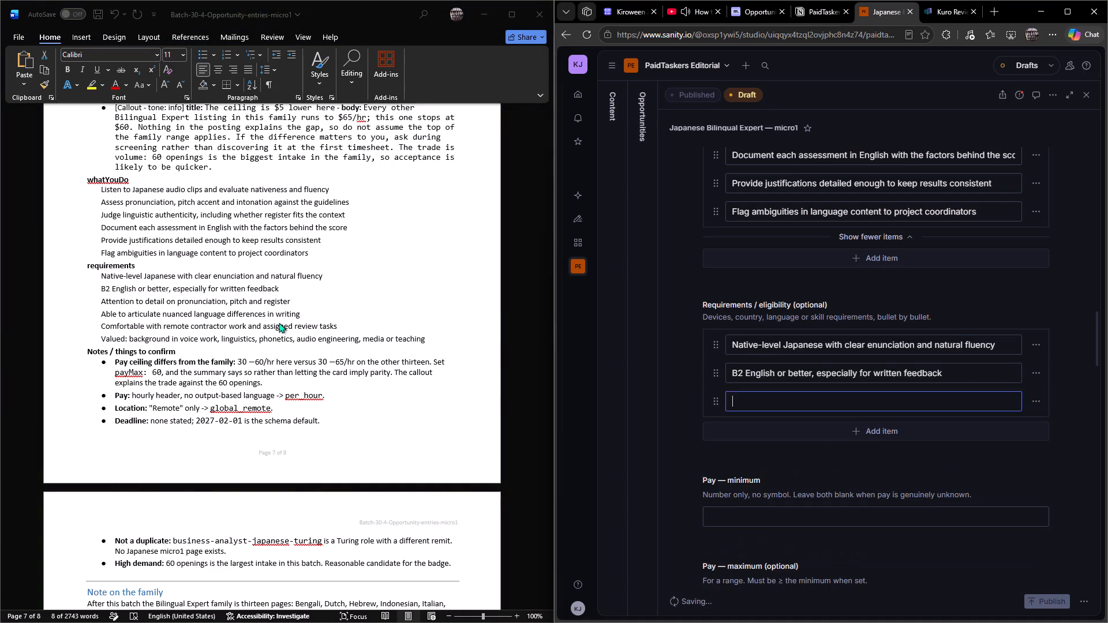
left_click(279, 322)
left_click_drag(302, 301, 102, 299)
key("ctrl+c")
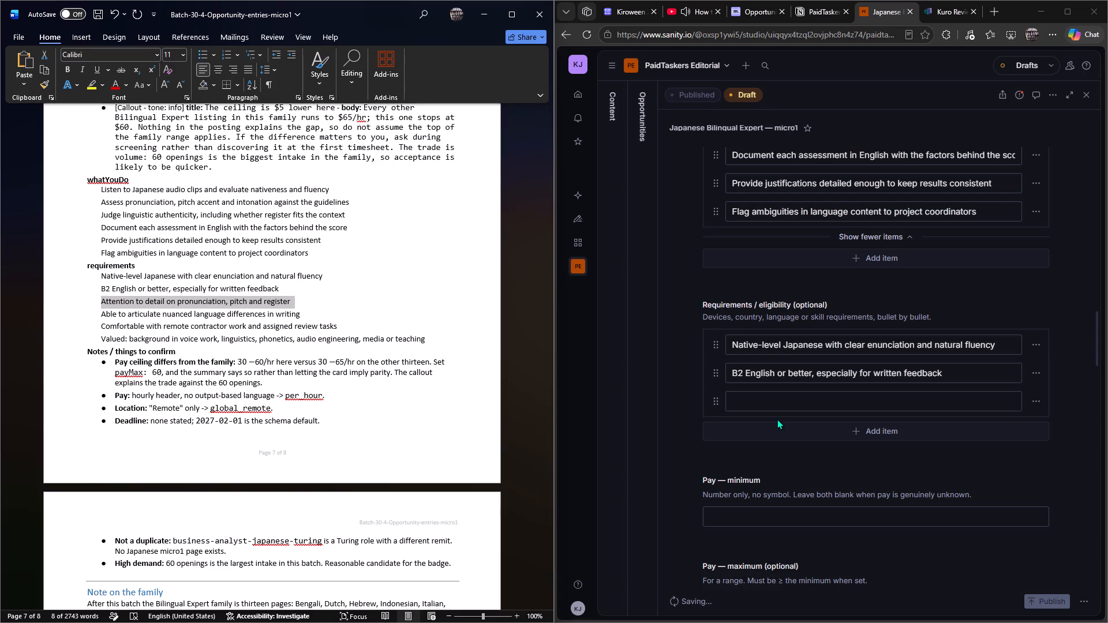
left_click(840, 406)
key("ctrl+v")
Add a fourth Requirements / eligibility item with Word's line "Able to articulate nuanced language differences in writing".
left_click(810, 433)
left_click(212, 371)
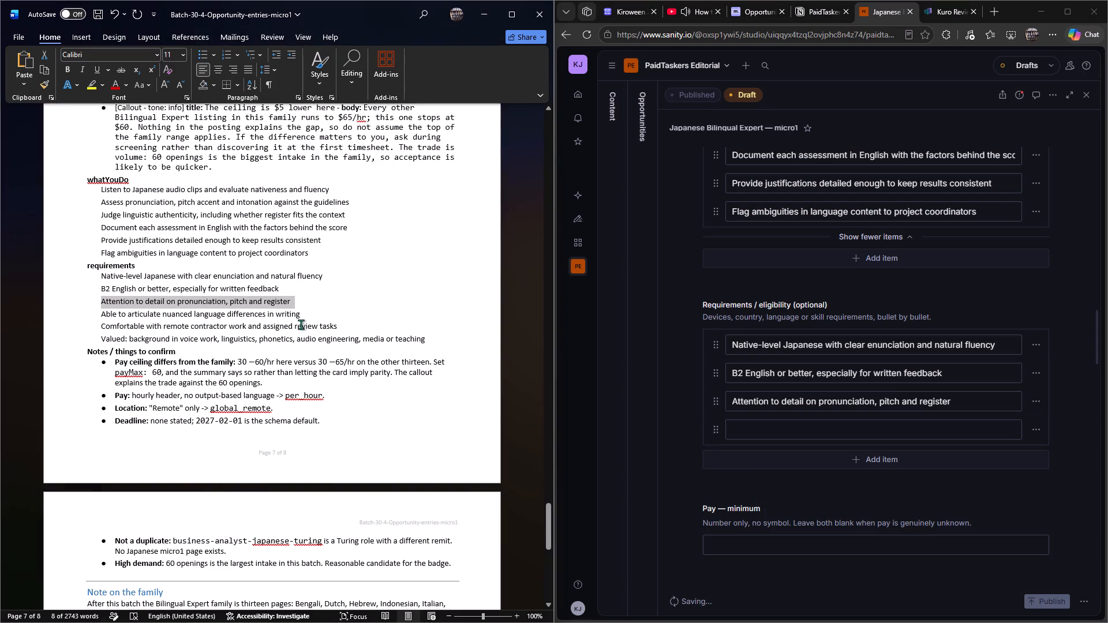
left_click_drag(314, 317, 114, 317)
key("ctrl+c")
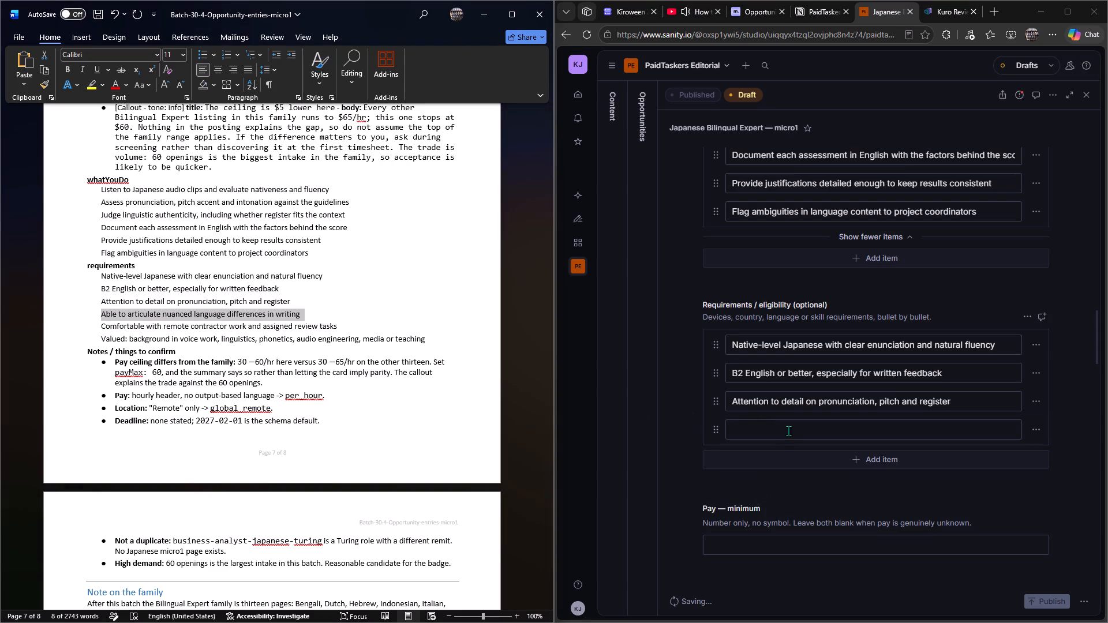
left_click(788, 430)
key("ctrl+v")
Add a fifth Requirements / eligibility item with Word's line "Comfortable with remote contractor work and assigned review tasks".
left_click(758, 467)
left_click(307, 346)
left_click_drag(347, 331, 197, 331)
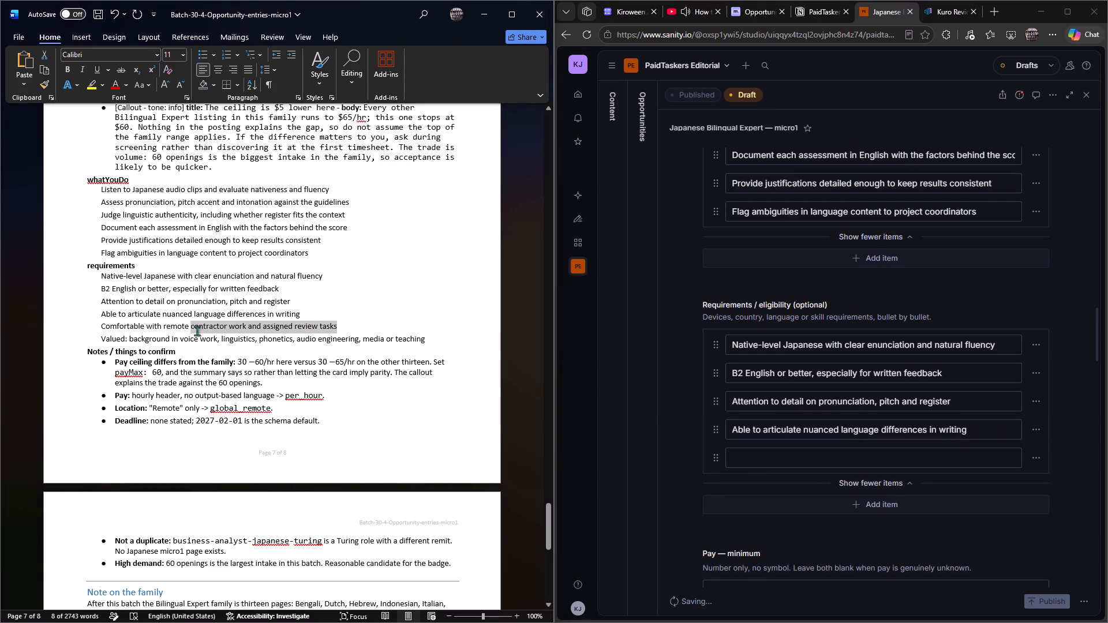
left_click_drag(197, 331, 121, 331)
key("ctrl+c")
left_click(782, 457)
key("ctrl+v")
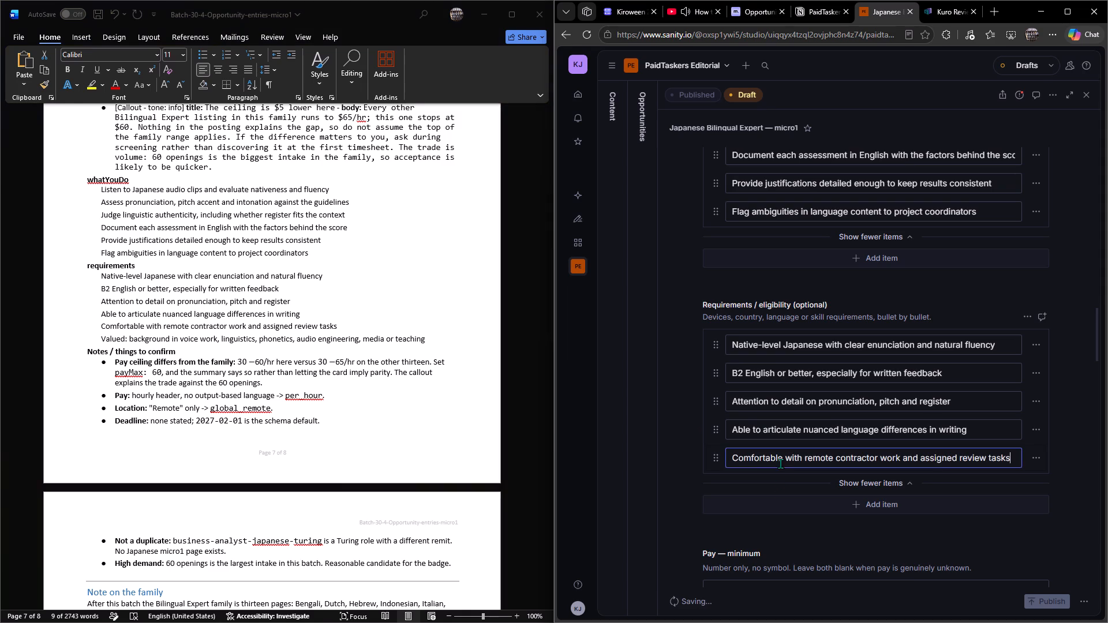
Add a sixth Requirements / eligibility item with Word's line "Valued: background in voice work, linguistics, phonetics, audio engineering, media or teaching".
left_click(771, 510)
left_click(297, 365)
left_click_drag(444, 341, 135, 339)
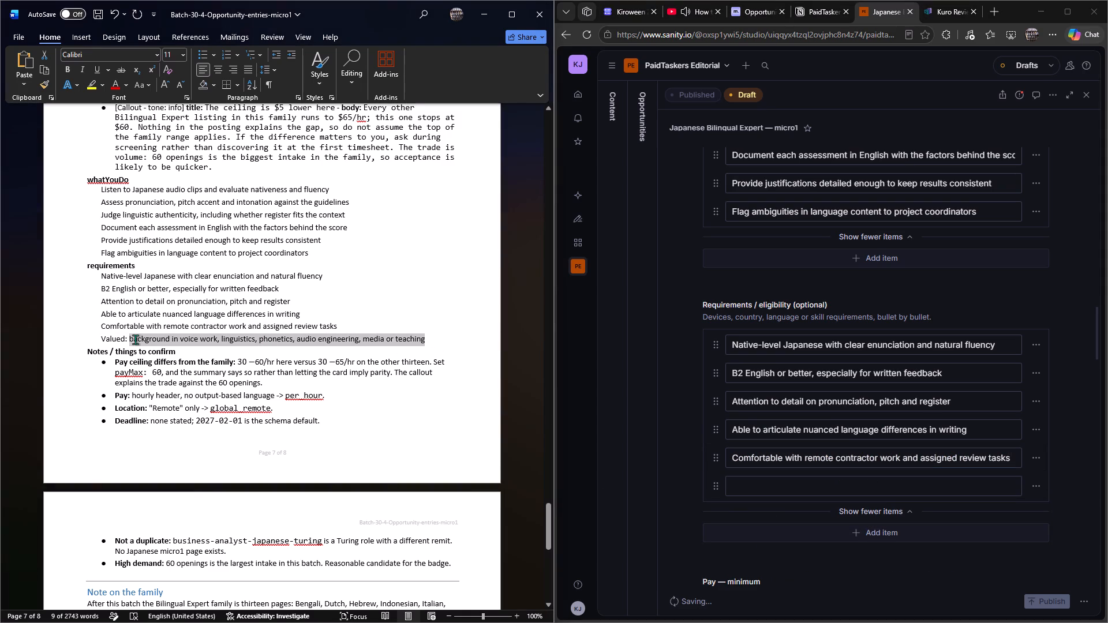
left_click_drag(135, 339, 113, 339)
key("ctrl+c")
left_click(822, 474)
left_click(823, 482)
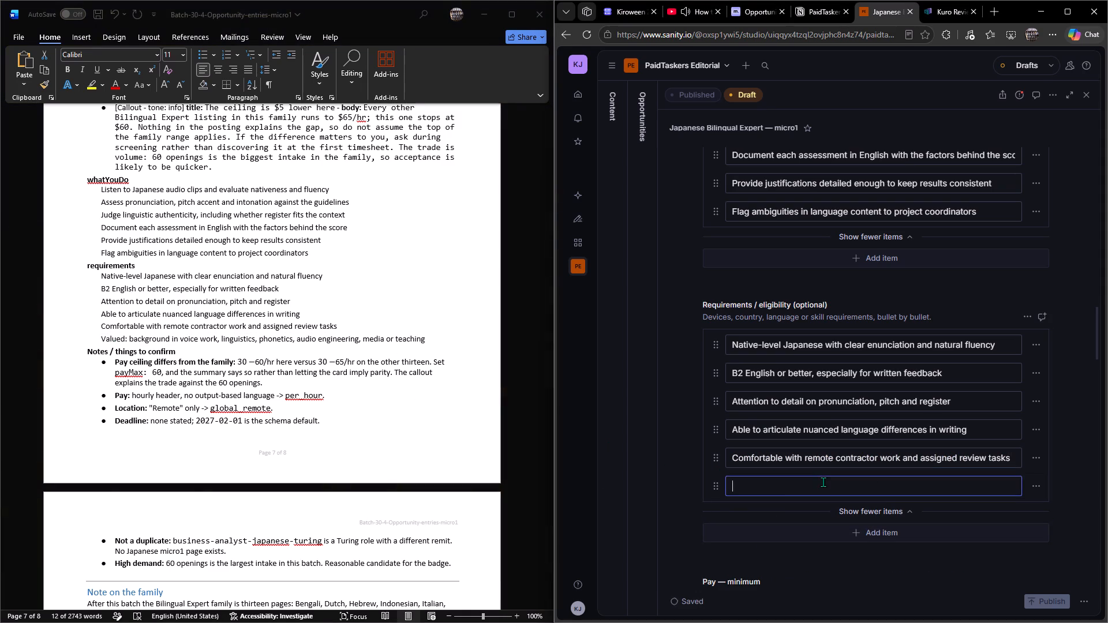
key("ctrl+v")
left_click(674, 368)
Set the minimum pay to 30 and the maximum pay to 60, following JOB 4's values in Word.
scroll(674, 368, "down", 4)
left_click(772, 397)
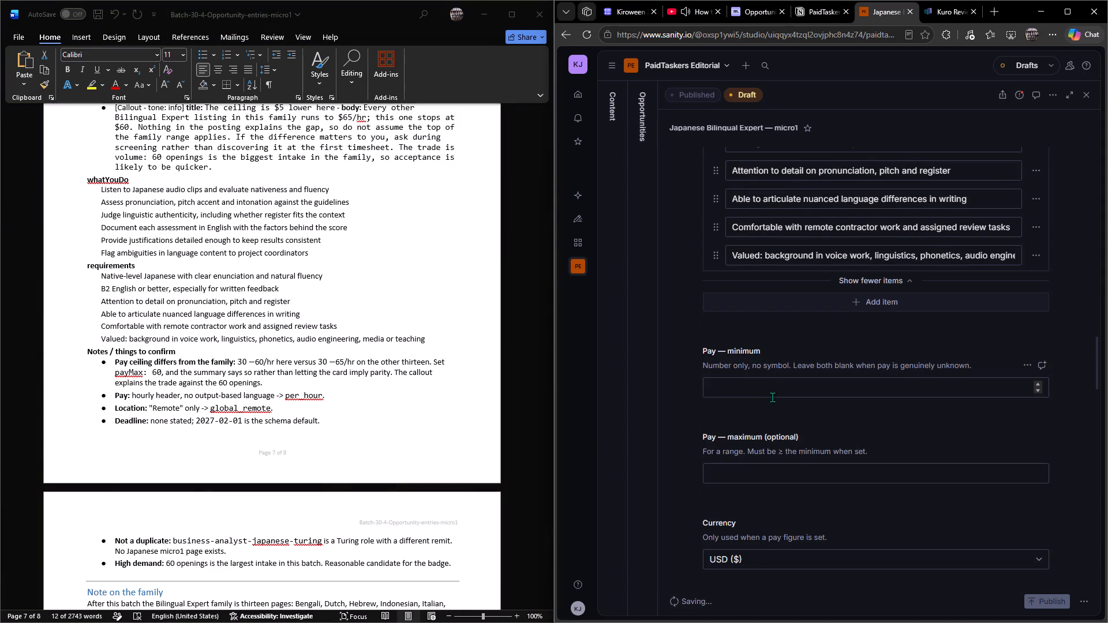
scroll(232, 433, "down", 4)
scroll(232, 433, "up", 20)
scroll(232, 433, "up", 3)
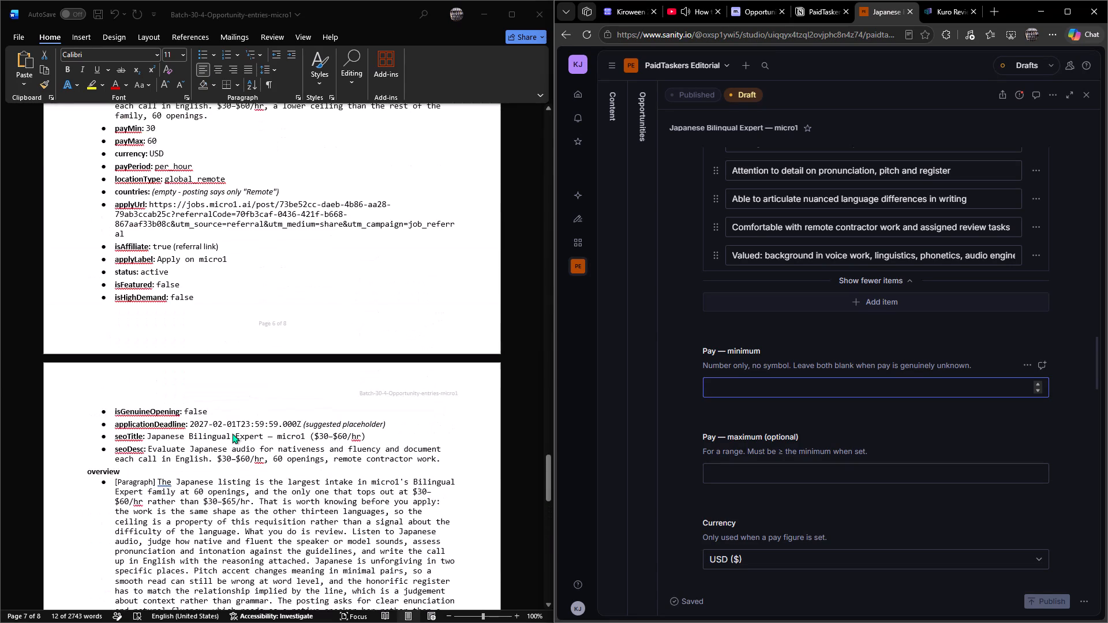
type("30")
left_click(778, 478)
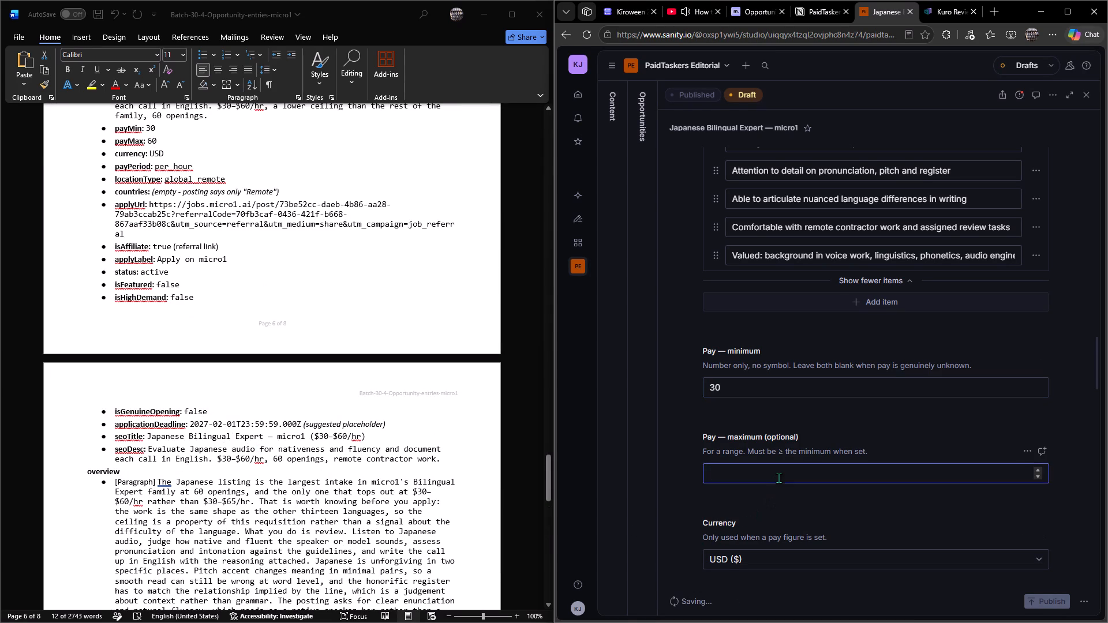
type("60")
Set the pay period to Per hour.
scroll(778, 478, "down", 3)
left_click(793, 472)
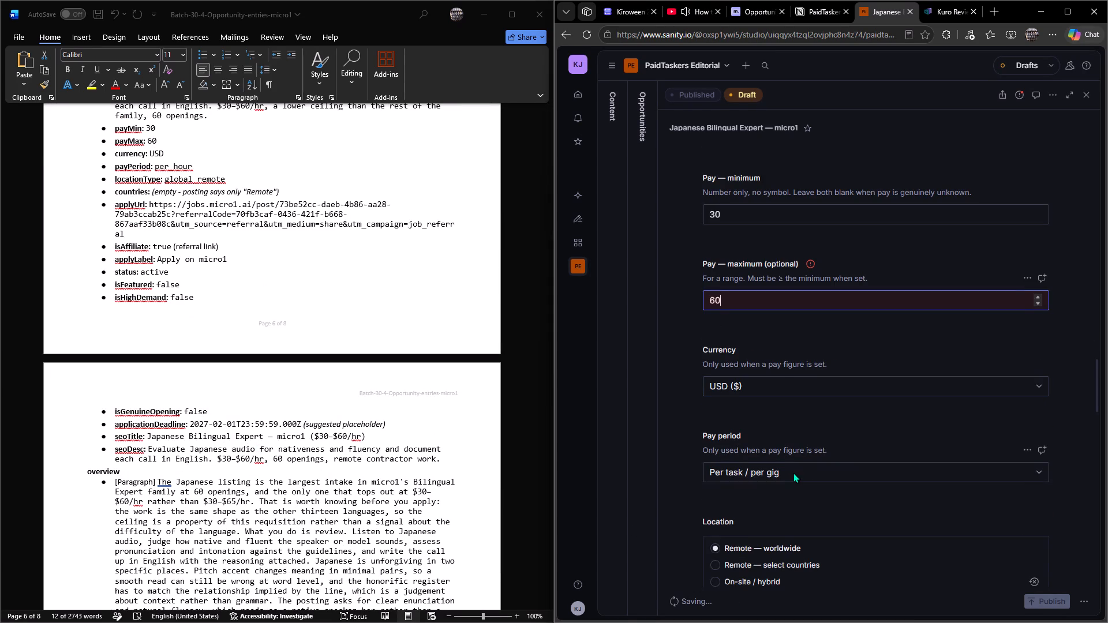
left_click(796, 519)
Copy JOB 4's complete applyUrl referral link from Word into the Apply URL field.
scroll(796, 519, "down", 4)
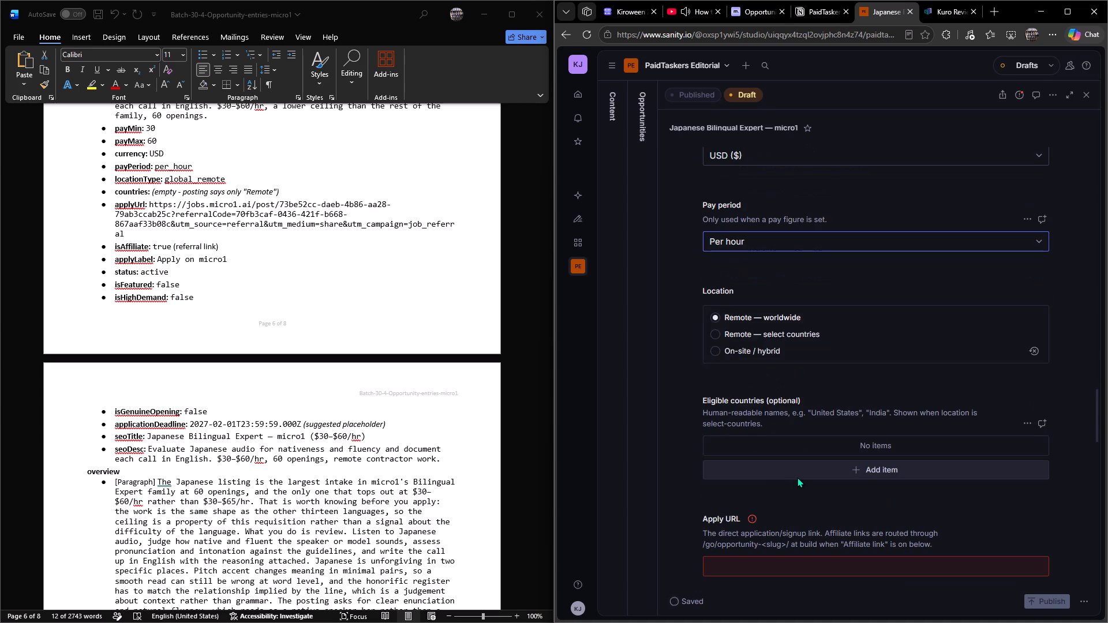
scroll(797, 477, "down", 4)
left_click(811, 337)
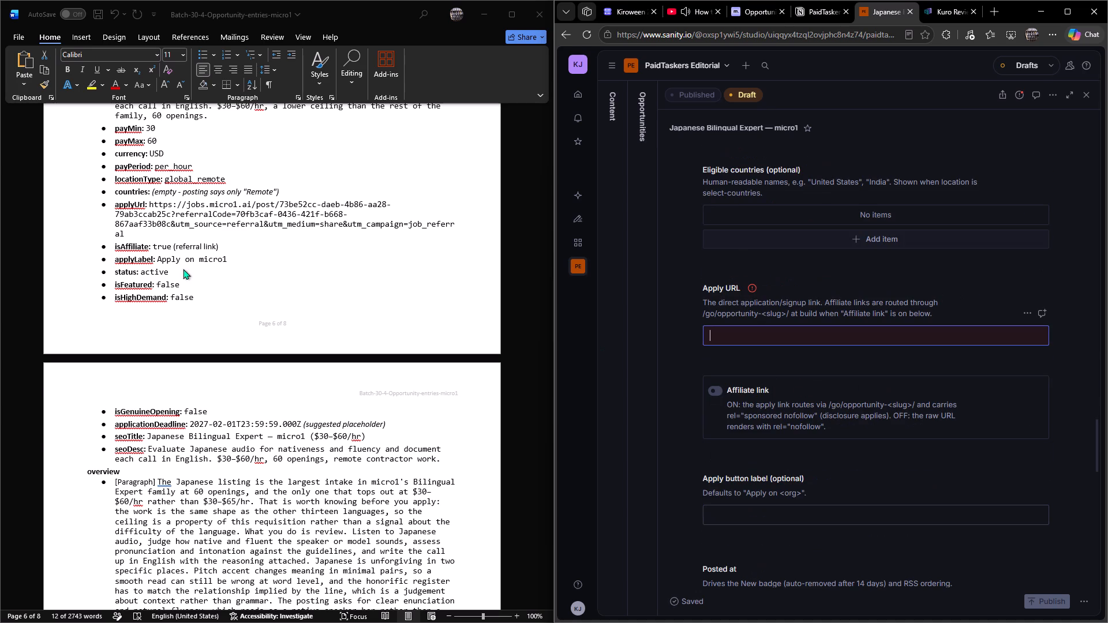
scroll(182, 265, "up", 3)
left_click_drag(151, 317, 151, 294)
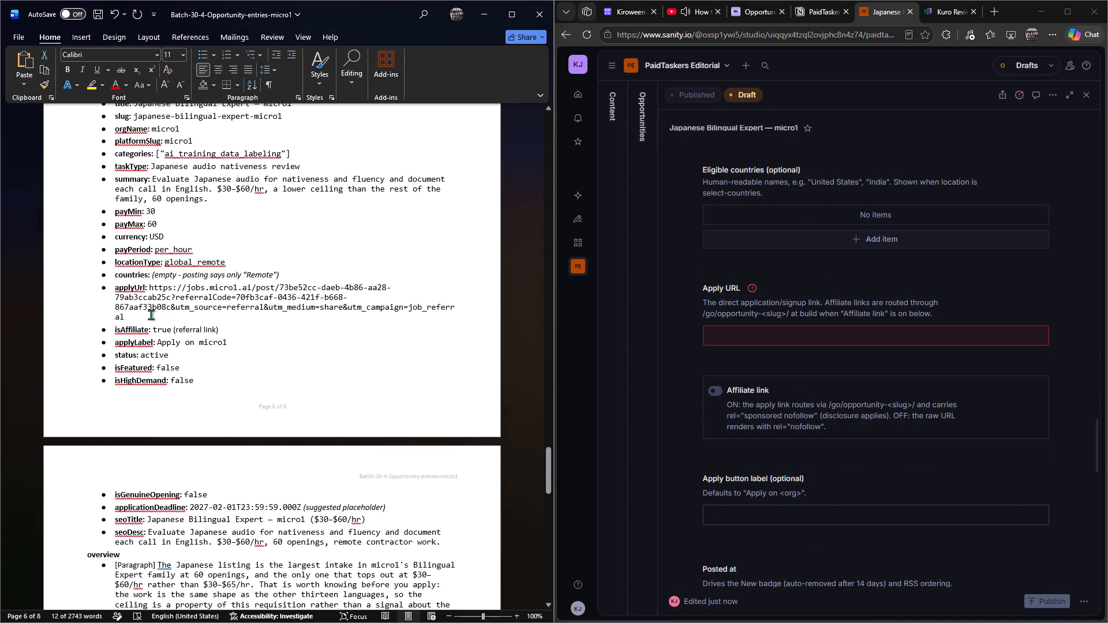
left_click(151, 314)
left_click_drag(151, 315, 151, 290)
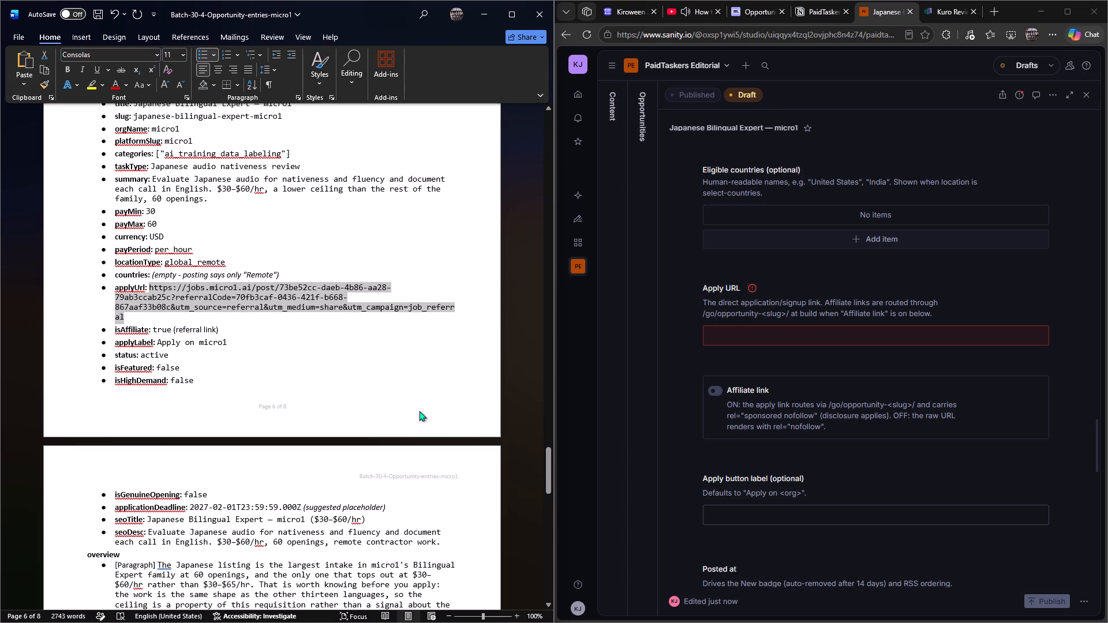
key("ctrl+c")
left_click(803, 337)
key("ctrl+v")
Turn on the Affiliate link setting for the opportunity.
left_click(717, 389)
Pick an Application deadline date from the calendar.
scroll(723, 397, "down", 6)
left_click(1035, 370)
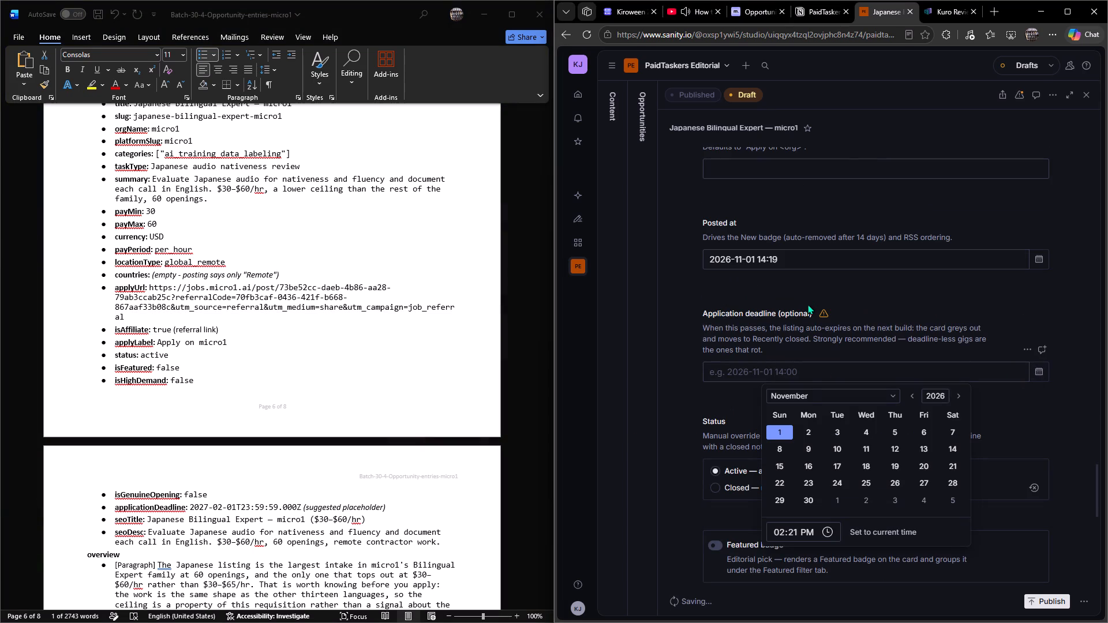
left_click(808, 395)
left_click_drag(811, 557, 811, 565)
left_click(897, 504)
left_click(710, 404)
Copy JOB 4's seoDesc text from Word into the SEO Description field.
scroll(710, 404, "down", 8)
left_click(751, 402)
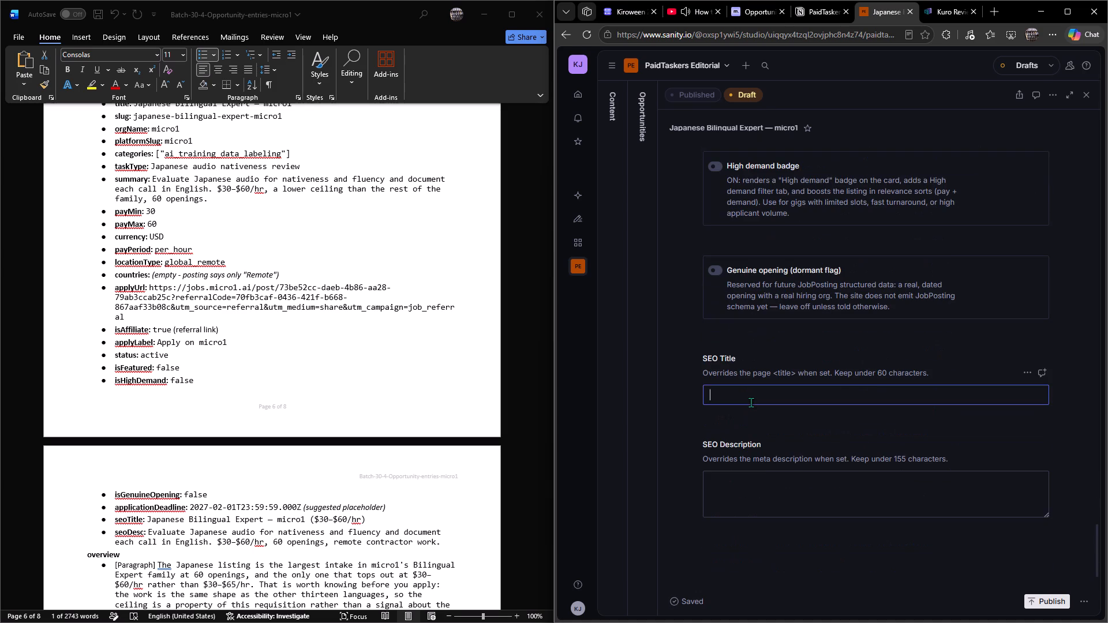
left_click(143, 313)
scroll(278, 331, "down", 7)
left_click(324, 348)
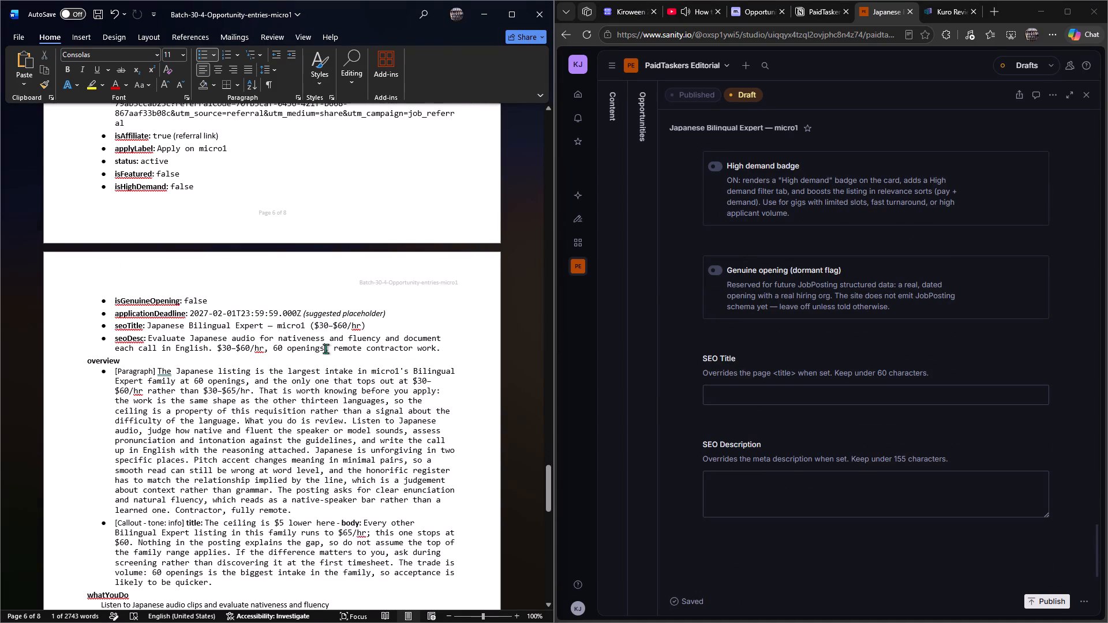
left_click_drag(443, 350, 155, 337)
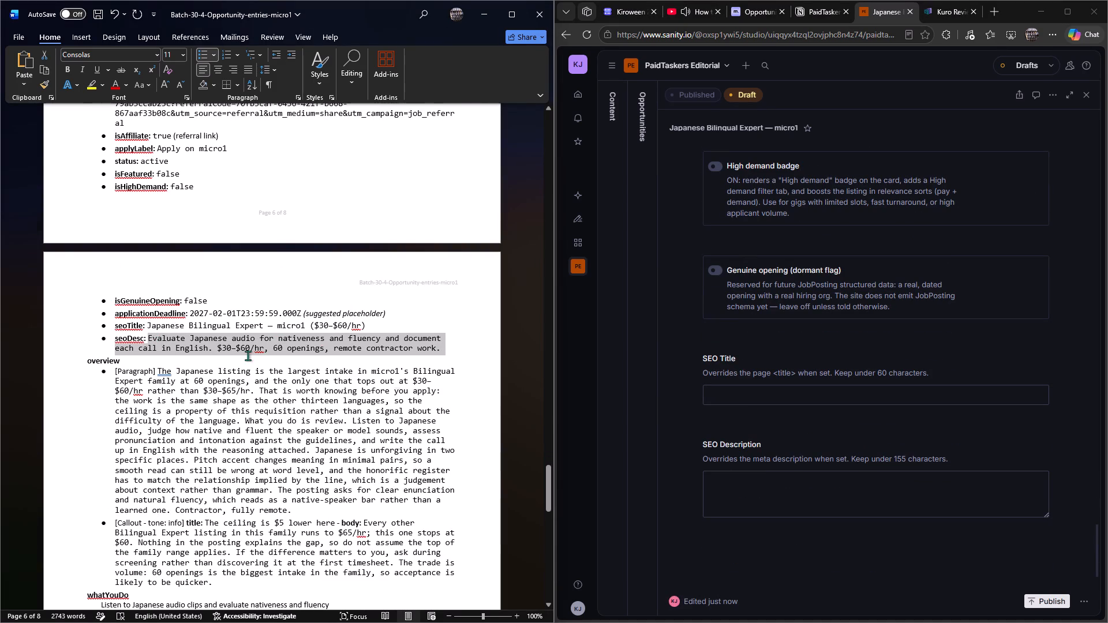
key("ctrl+c")
left_click(771, 489)
key("ctrl+v")
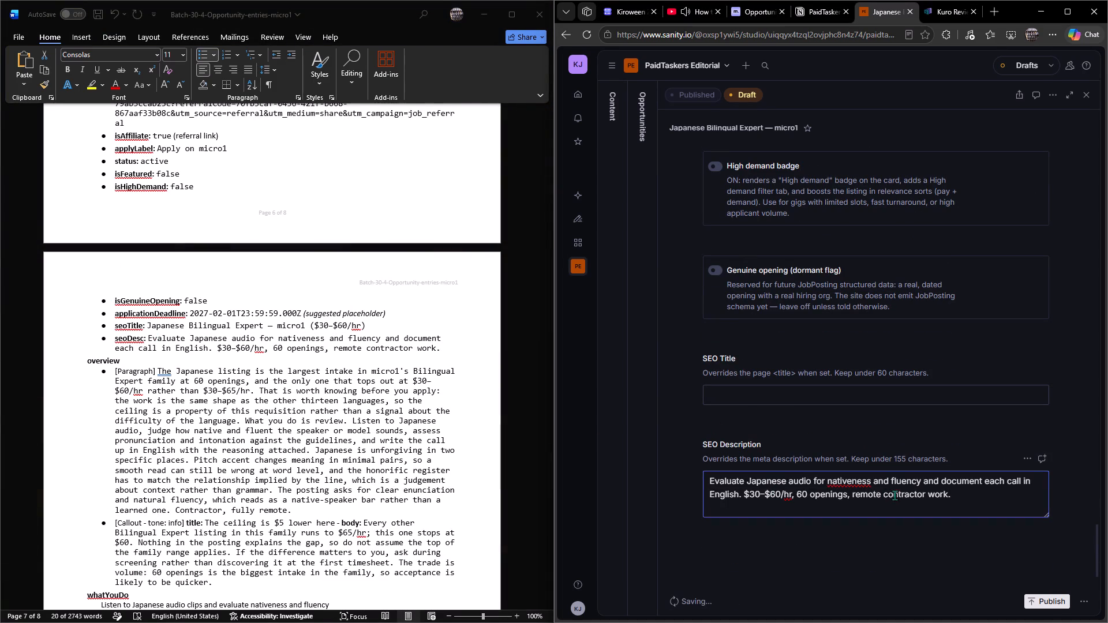
Delete the "$30–$60/hr," pay range from the SEO Description, keeping "60 openings, remote contractor work.".
left_click(798, 494)
key("BackSpace")
key("BackSpace")
key("BackSpace")
key("BackSpace")
key("BackSpace")
key("BackSpace")
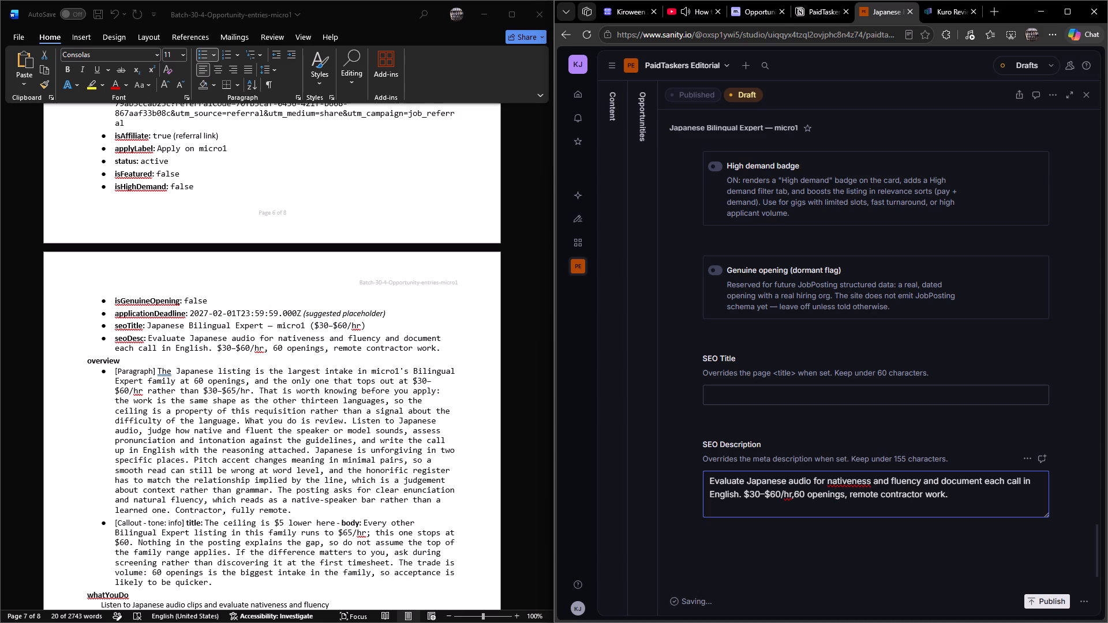
key("BackSpace")
key("BackSpace")
key("BackSpace")
key("BackSpace")
key("BackSpace")
key("BackSpace")
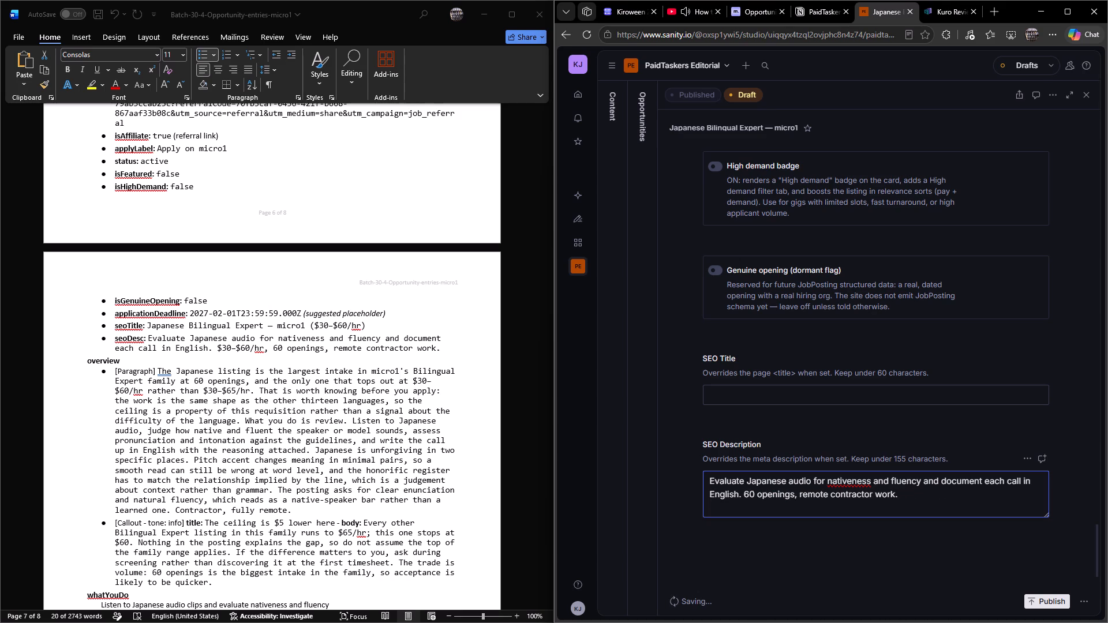
Copy "Japanese Bilingual Expert — micro1" from Word's seoTitle, without the pay range, into the SEO Title field.
left_click(210, 367)
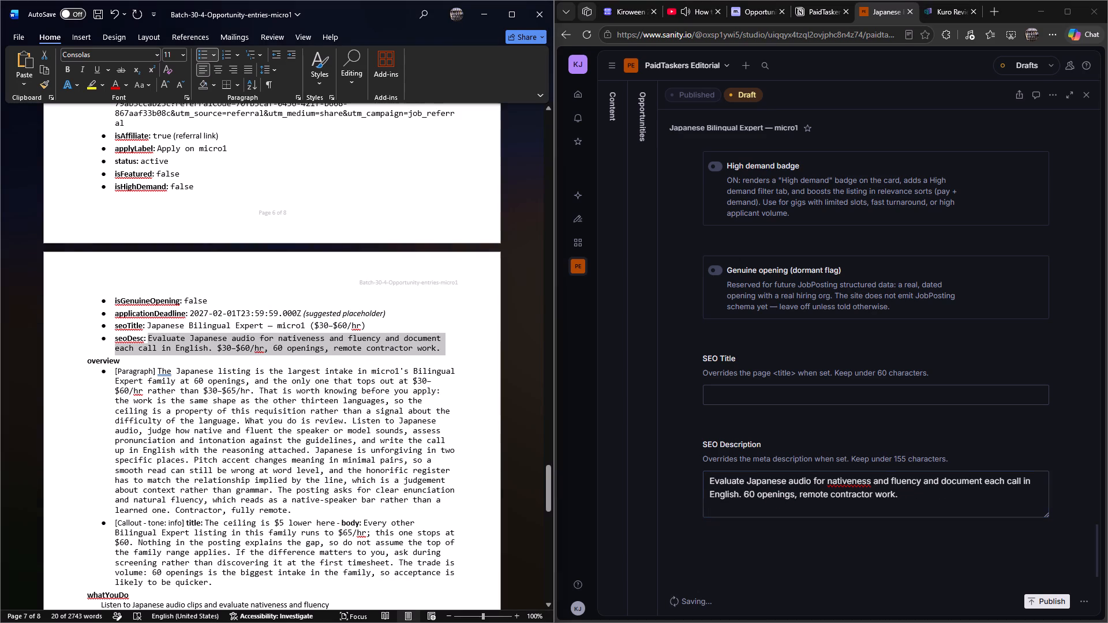
left_click(380, 320)
left_click_drag(305, 324, 176, 324)
key("ctrl+c")
left_click(779, 395)
key("ctrl+v")
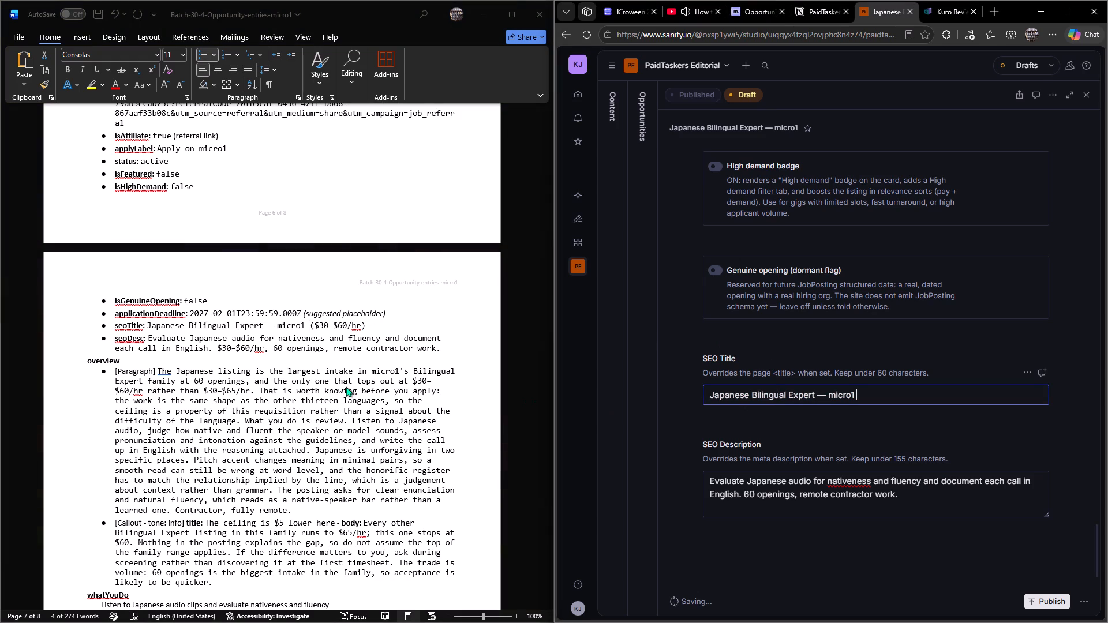
Check the remaining JOB 4 content and notes in Word, and publish the Japanese Bilingual Expert — micro1 opportunity.
left_click(346, 386)
scroll(346, 386, "down", 9)
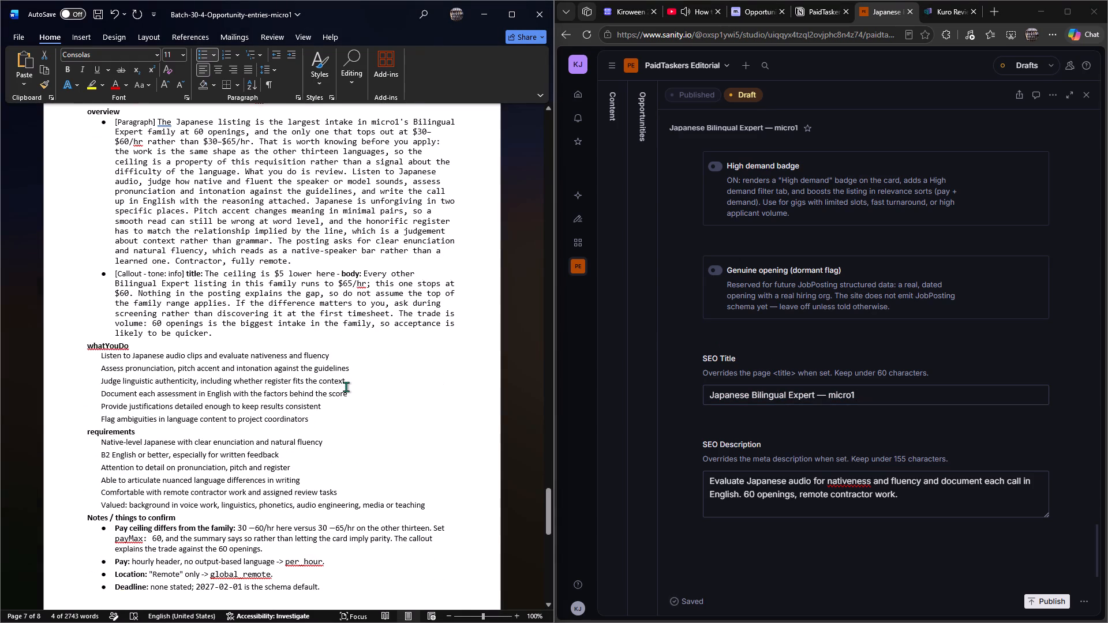
scroll(346, 386, "down", 5)
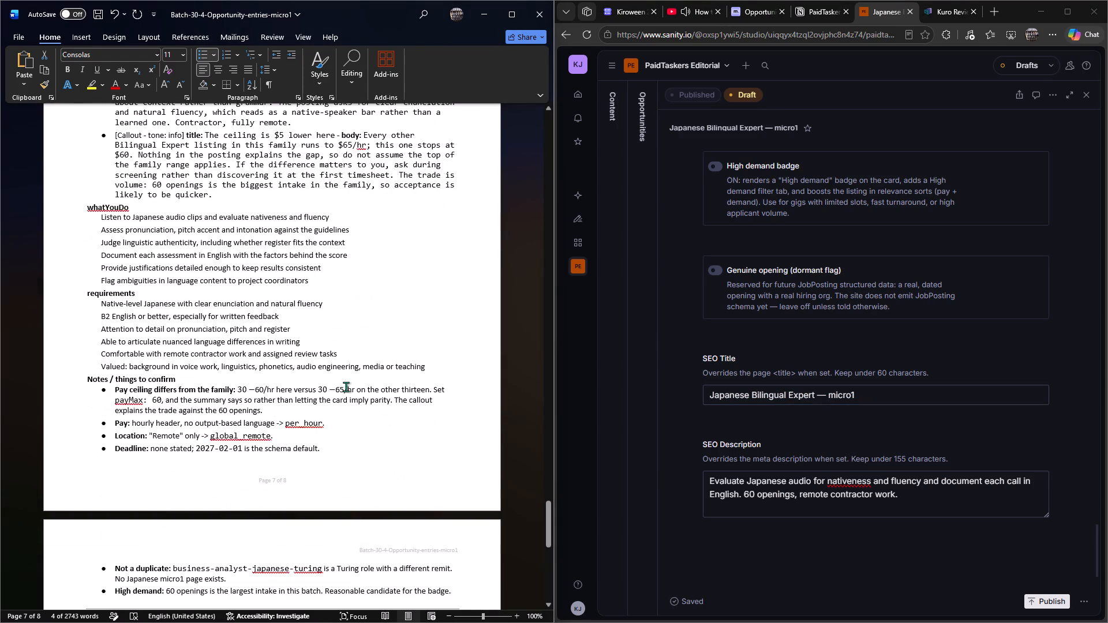
scroll(346, 386, "down", 9)
left_click(931, 575)
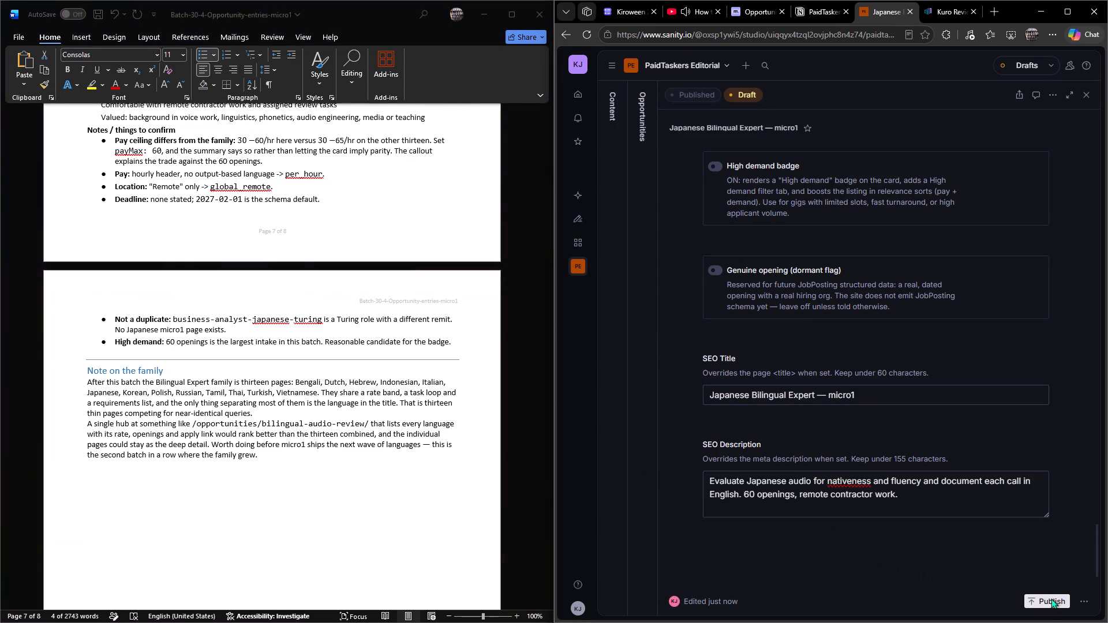
left_click(1052, 599)
scroll(340, 346, "up", 5)
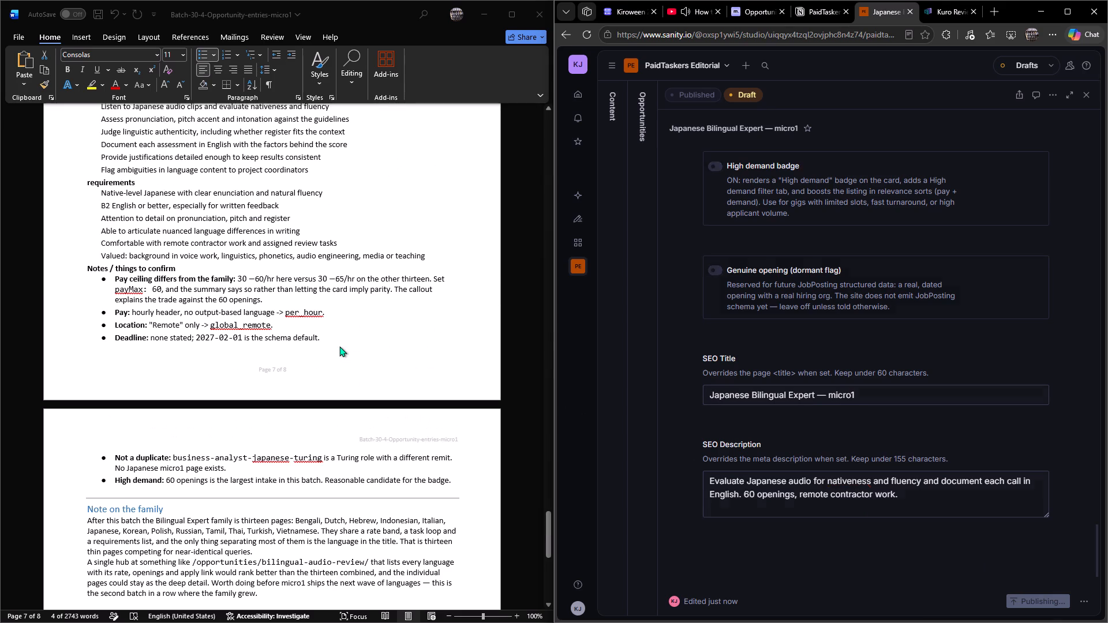
Switch the studio perspective to Published and maximize the browser window.
left_click(1054, 63)
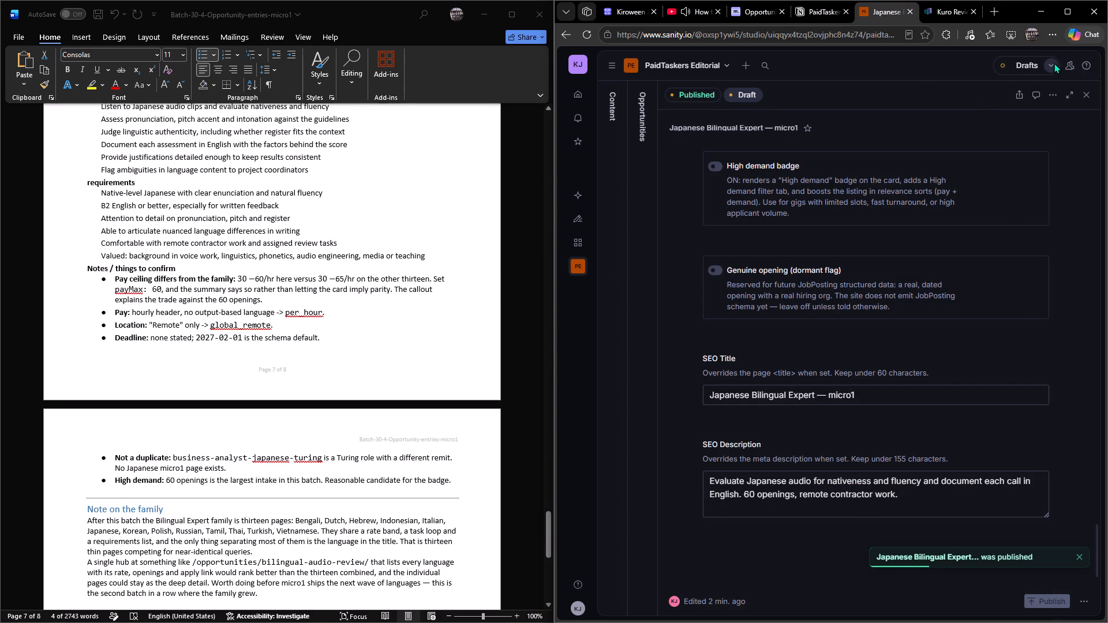
left_click(1024, 93)
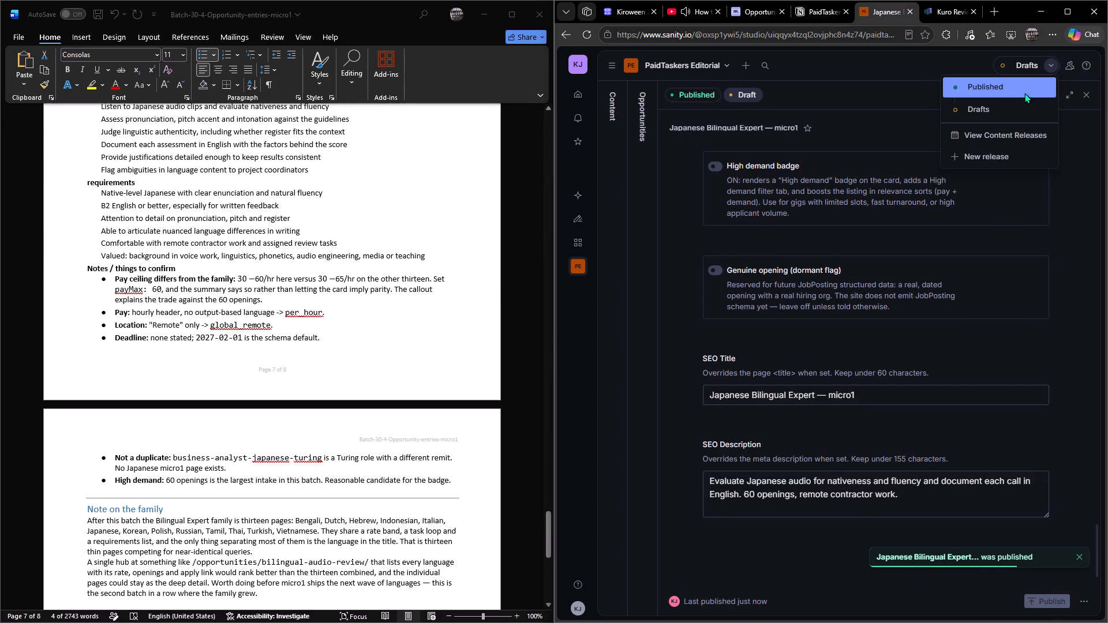
left_click(1066, 9)
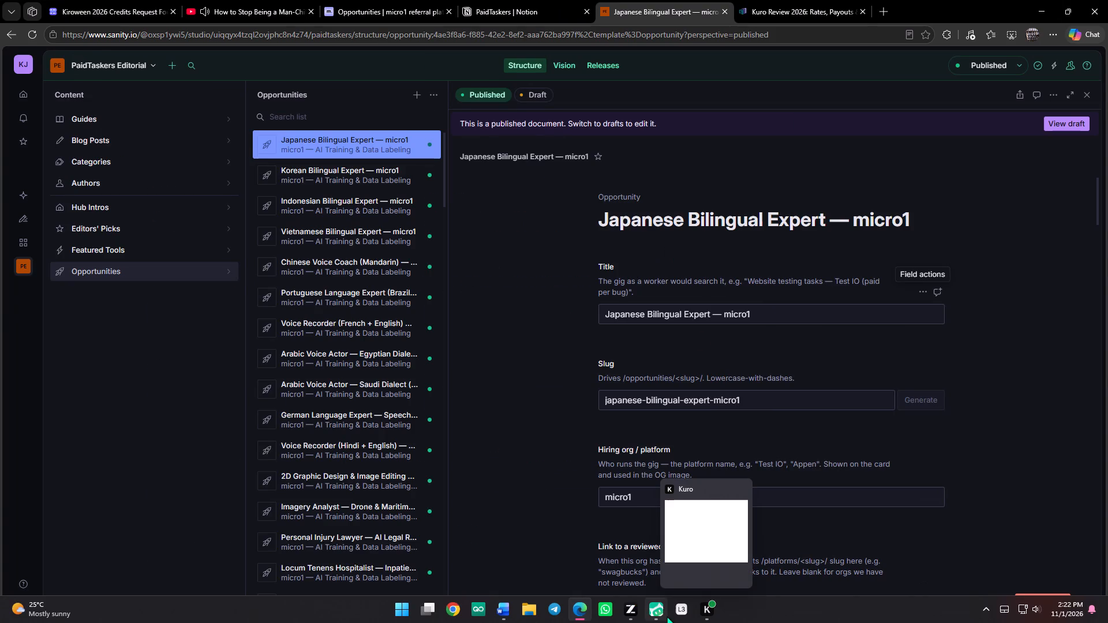
Switch to the open YouTube video, toggle its playback and look through its comments.
left_click(233, 0)
left_click(358, 317)
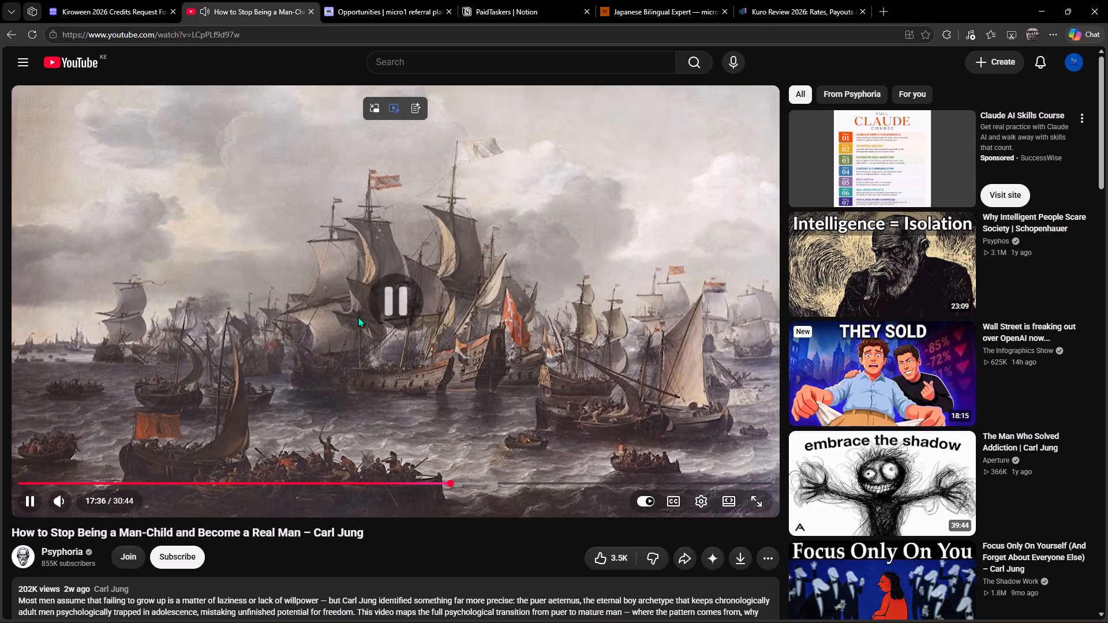
scroll(615, 441, "down", 9)
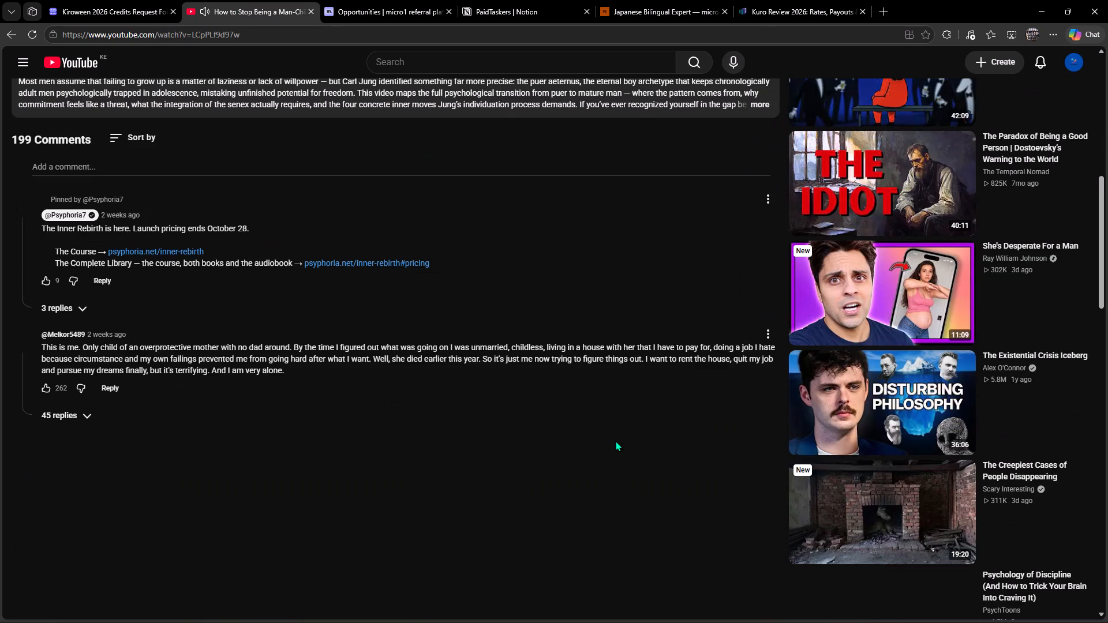
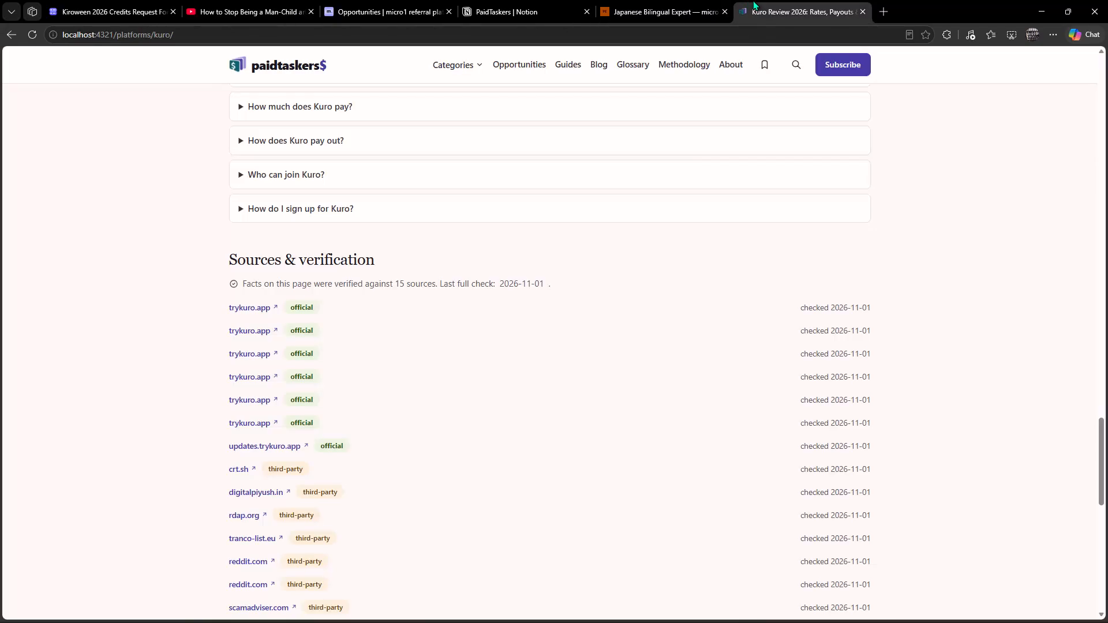
Open the local PaidTaskers site's Opportunities board, filter it to New, and look through the listings for the Batch 30 postings.
scroll(530, 269, "up", 5)
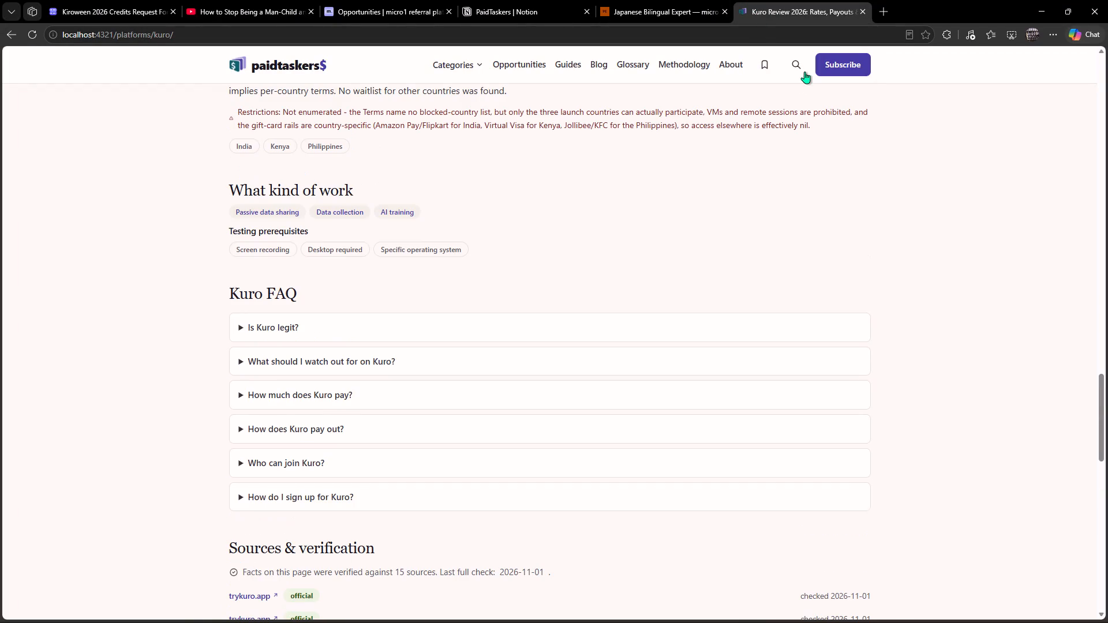
left_click(506, 69)
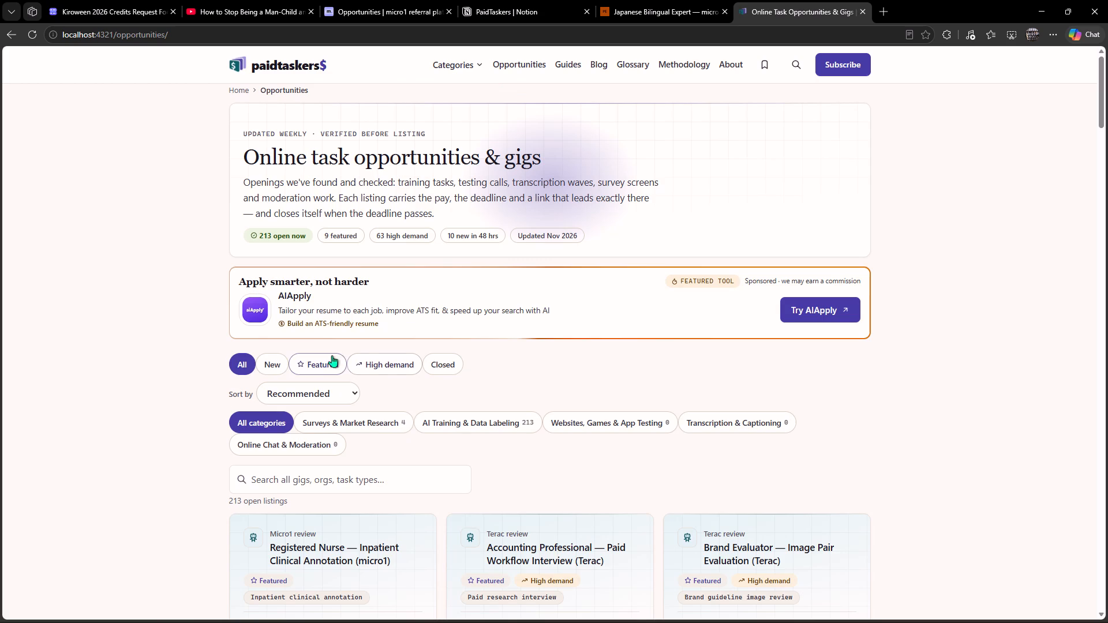
left_click(279, 371)
scroll(360, 434, "down", 5)
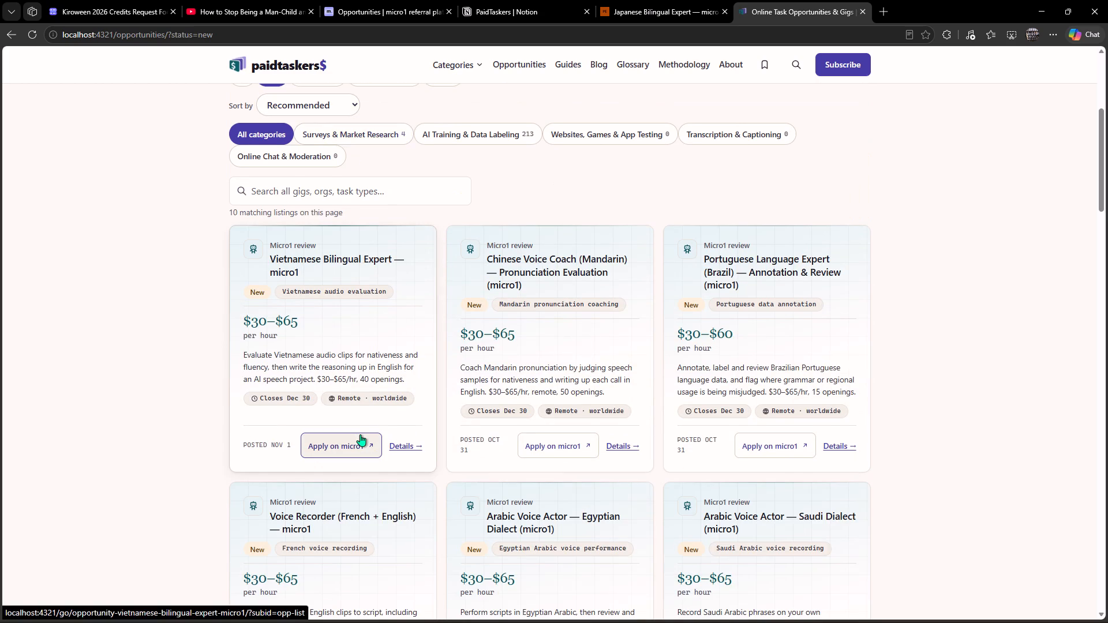
scroll(366, 357, "down", 3)
scroll(366, 357, "up", 1)
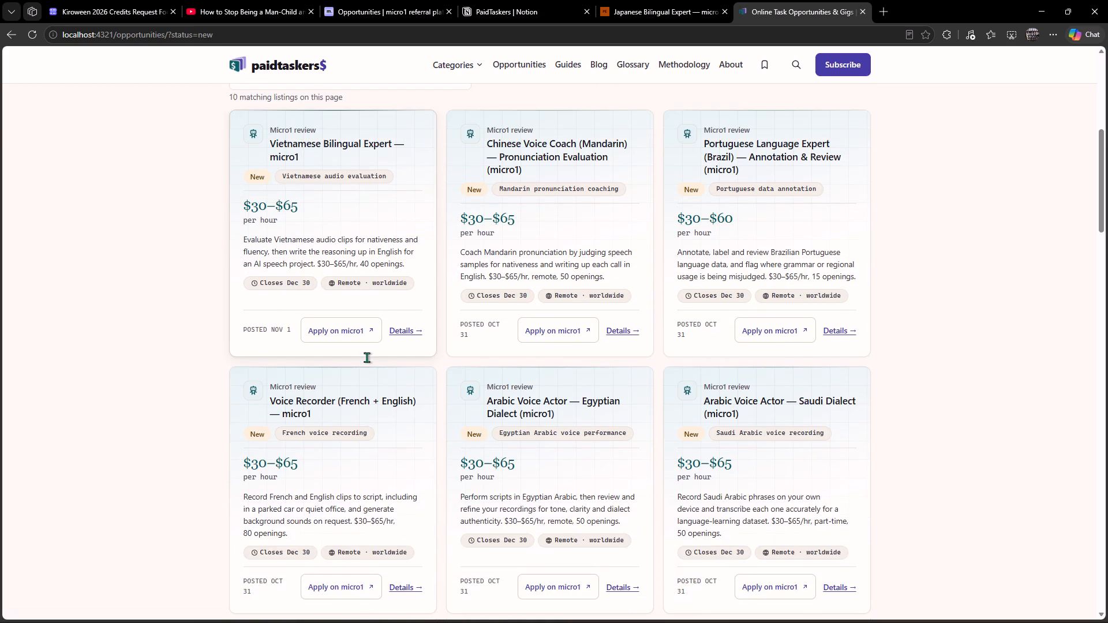
scroll(366, 357, "down", 10)
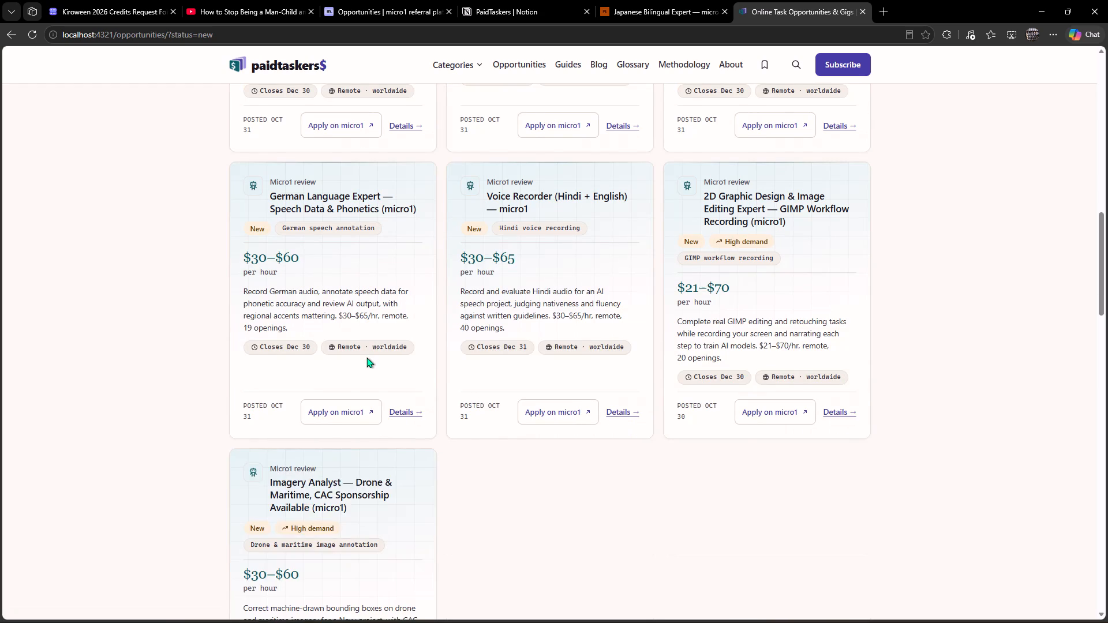
scroll(366, 357, "up", 16)
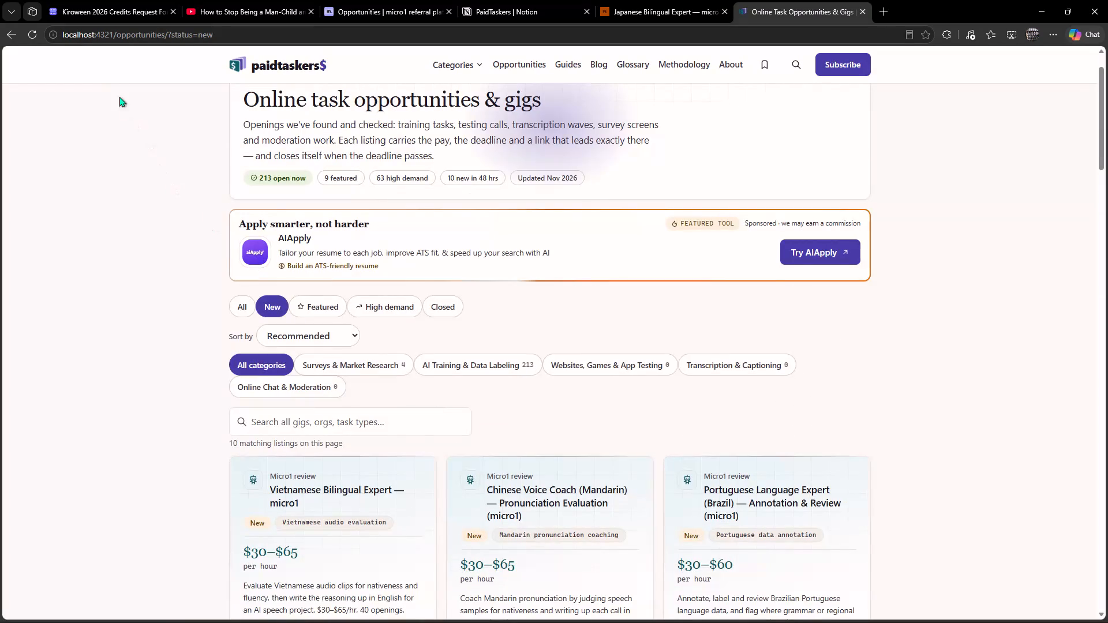
Reload the local Opportunities board and recheck its New listings for the Batch 30 postings.
left_click(39, 37)
scroll(568, 374, "down", 5)
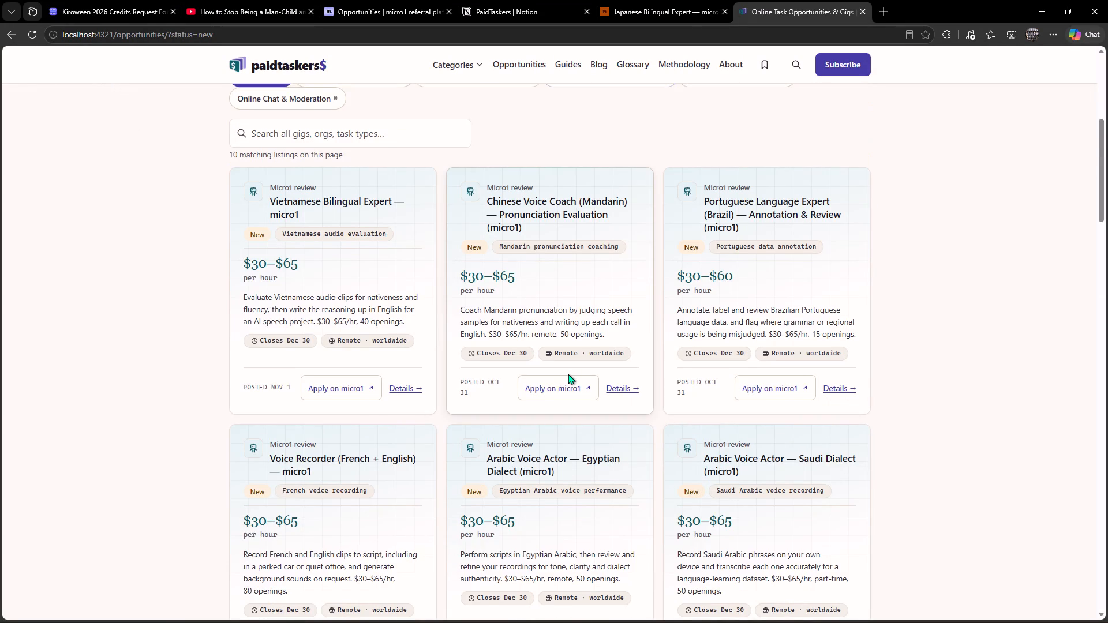
scroll(568, 374, "down", 6)
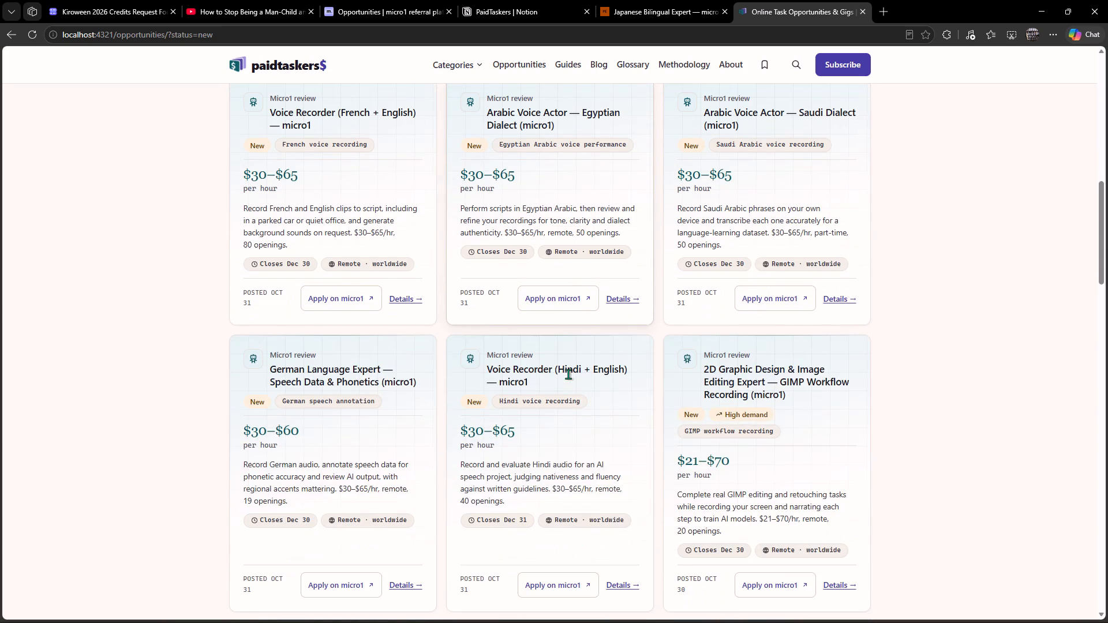
scroll(568, 374, "down", 4)
scroll(568, 374, "up", 3)
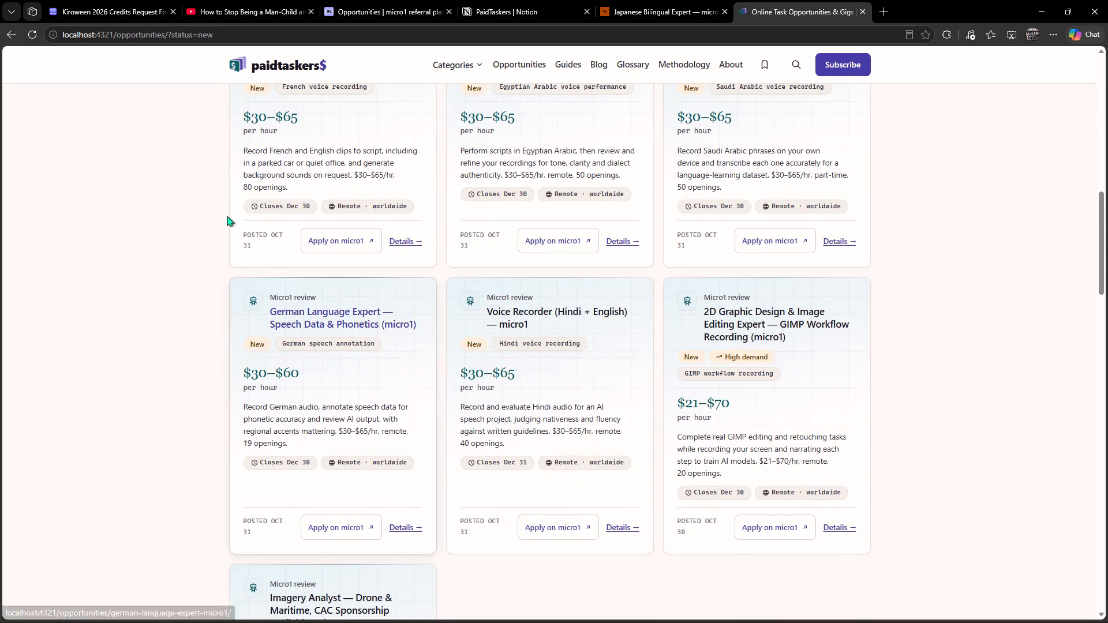
left_click(20, 39)
left_click(31, 37)
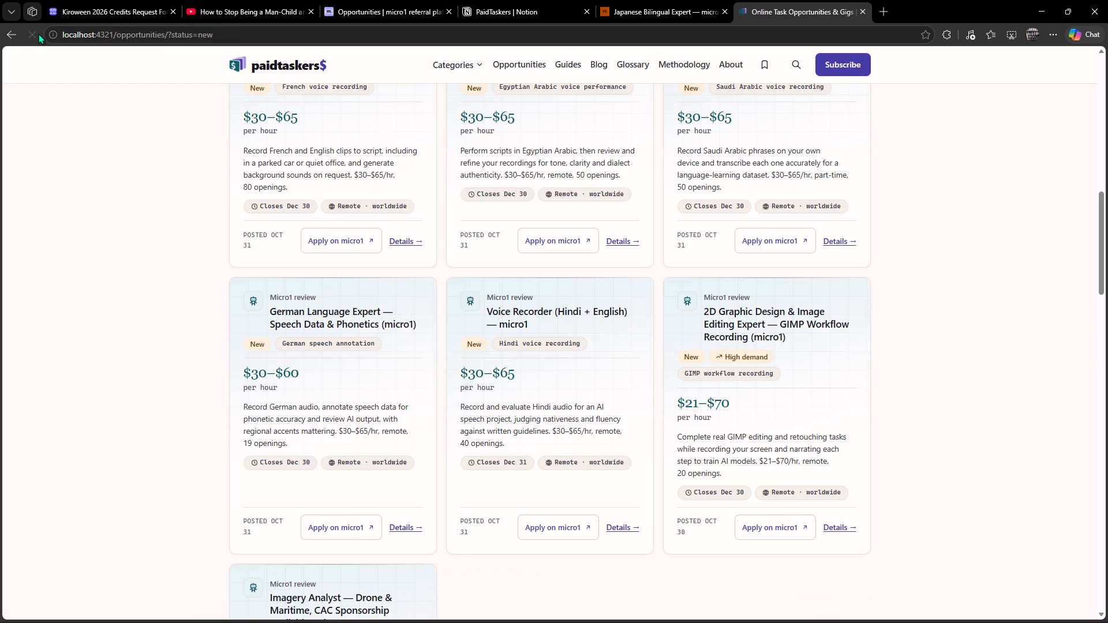
left_click(38, 36)
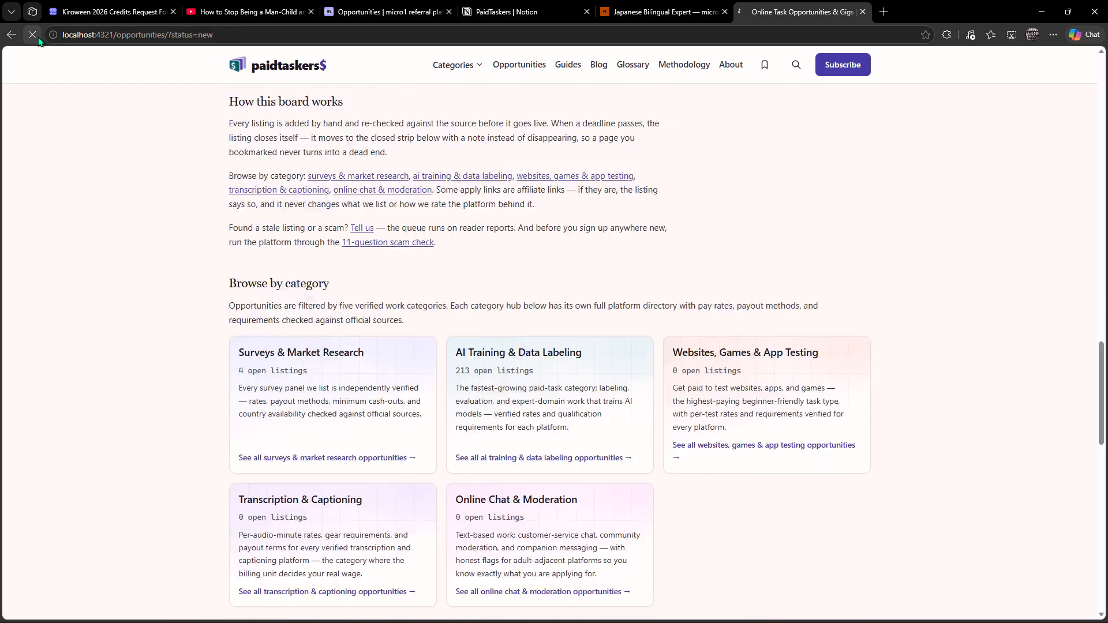
scroll(477, 335, "up", 9)
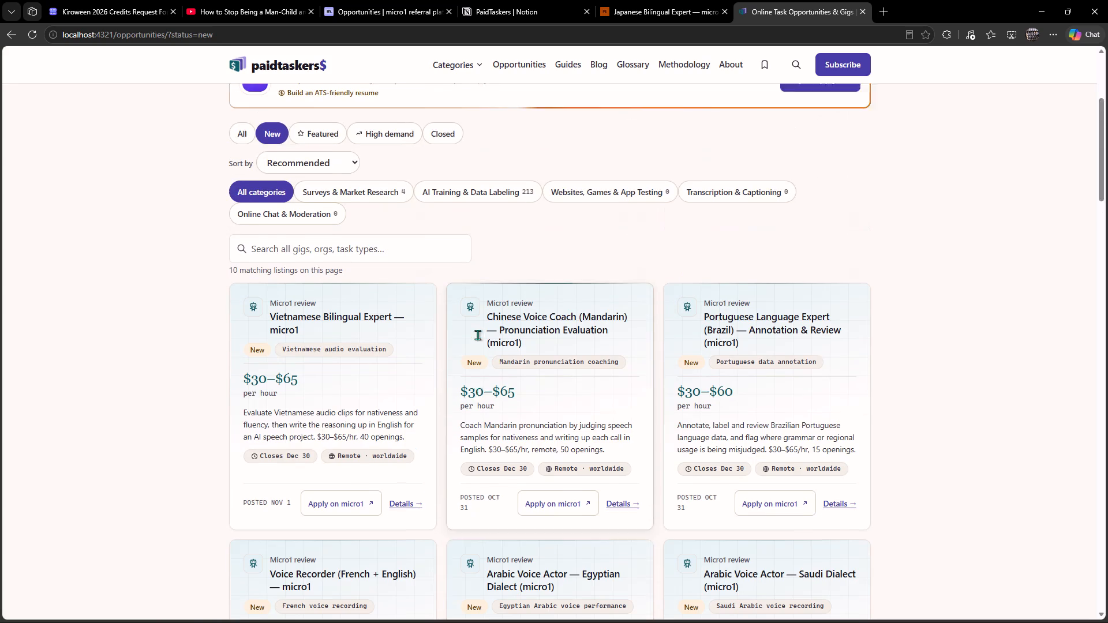
scroll(477, 335, "up", 1)
Bring up the Batch-30 Word document, snap the browser window beside it, and go back to the start of JOB 4.
left_click(508, 616)
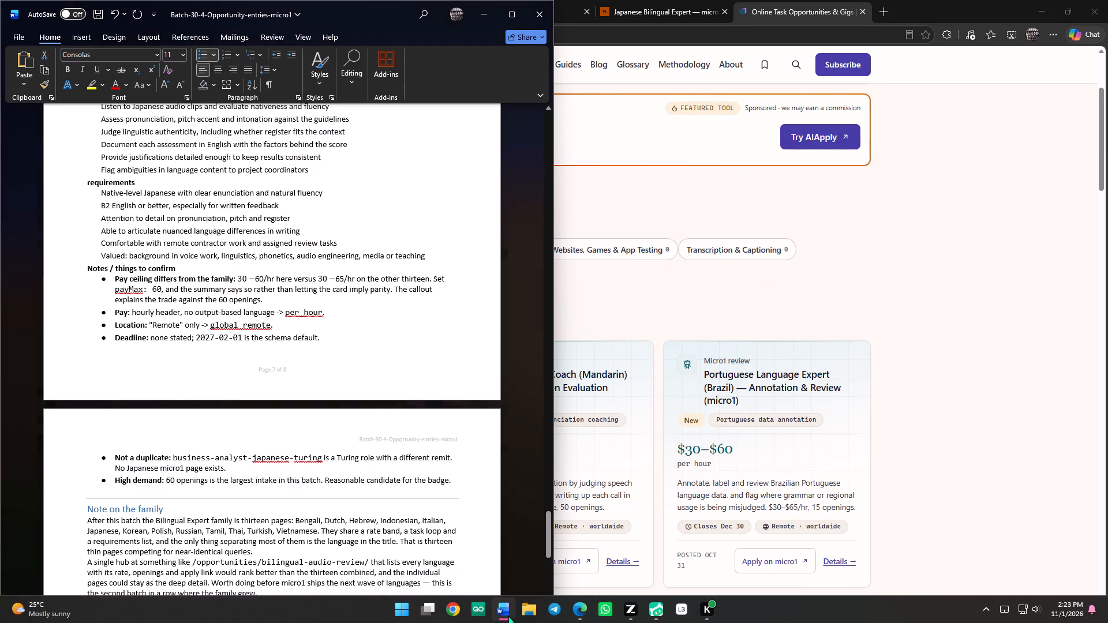
scroll(256, 250, "up", 20)
scroll(256, 250, "up", 1)
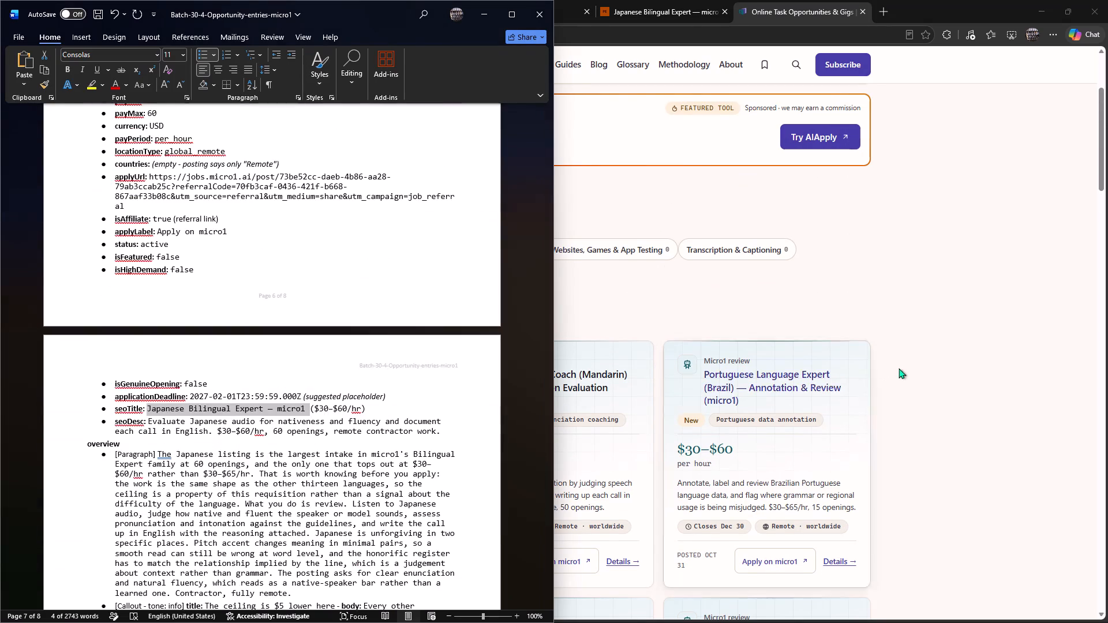
left_click(929, 363)
key("super+Right")
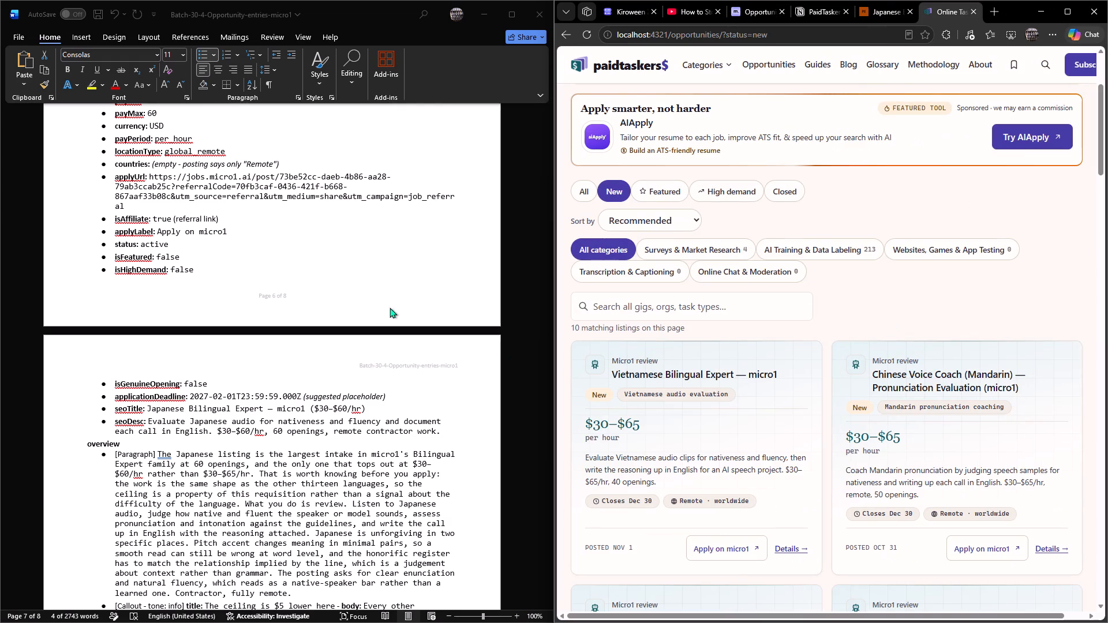
scroll(359, 317, "up", 17)
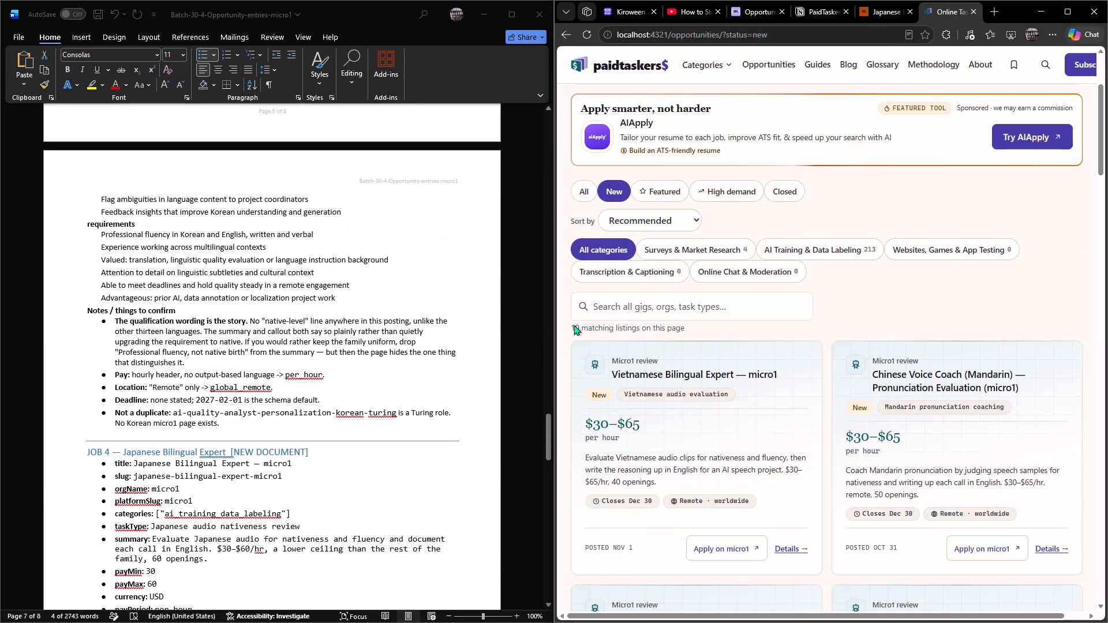
Search the local Opportunities board for "japanese", and clear the search.
left_click(667, 311)
type("japan")
type("ese")
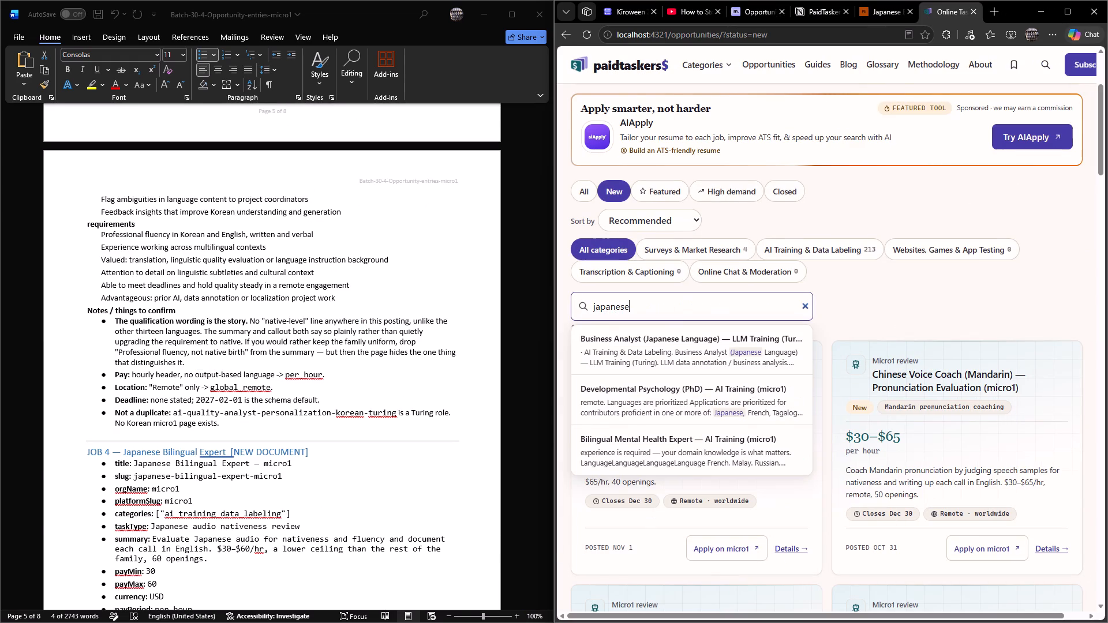
left_click(924, 207)
left_click(773, 310)
left_click(808, 306)
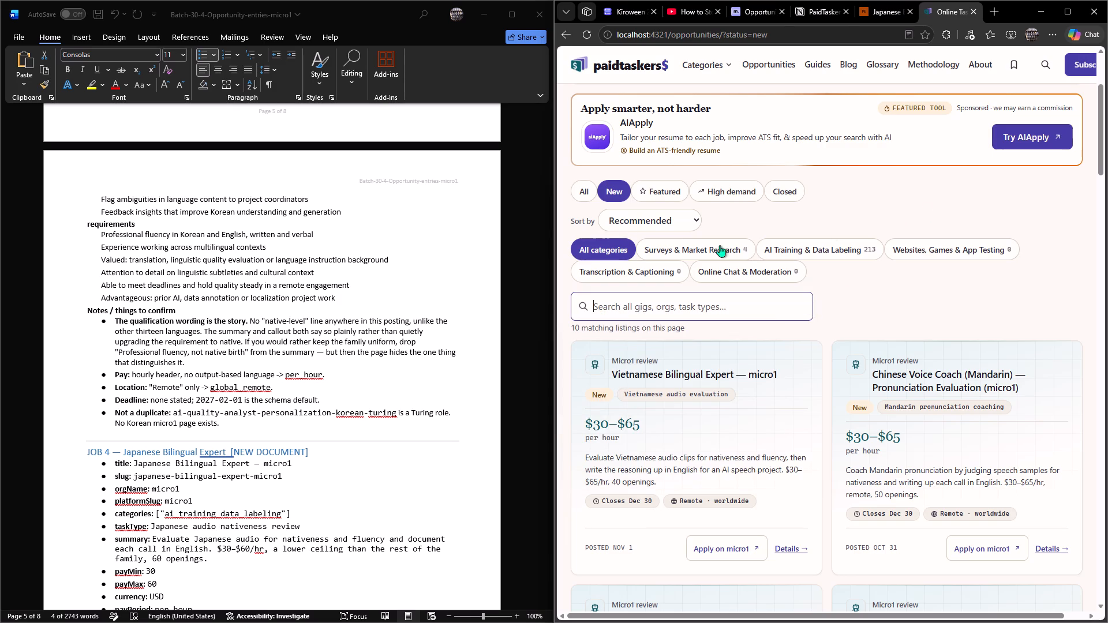
Switch the local board's filter to Featured and back to New, and reload the page to check its listings.
left_click(669, 196)
left_click(636, 189)
left_click(629, 189)
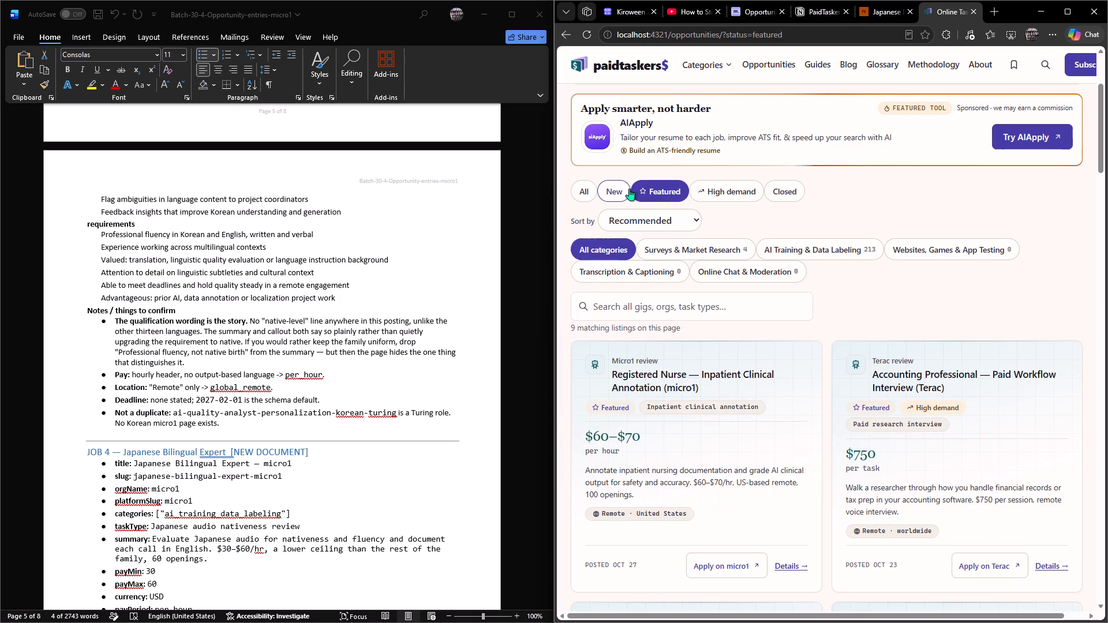
left_click(589, 39)
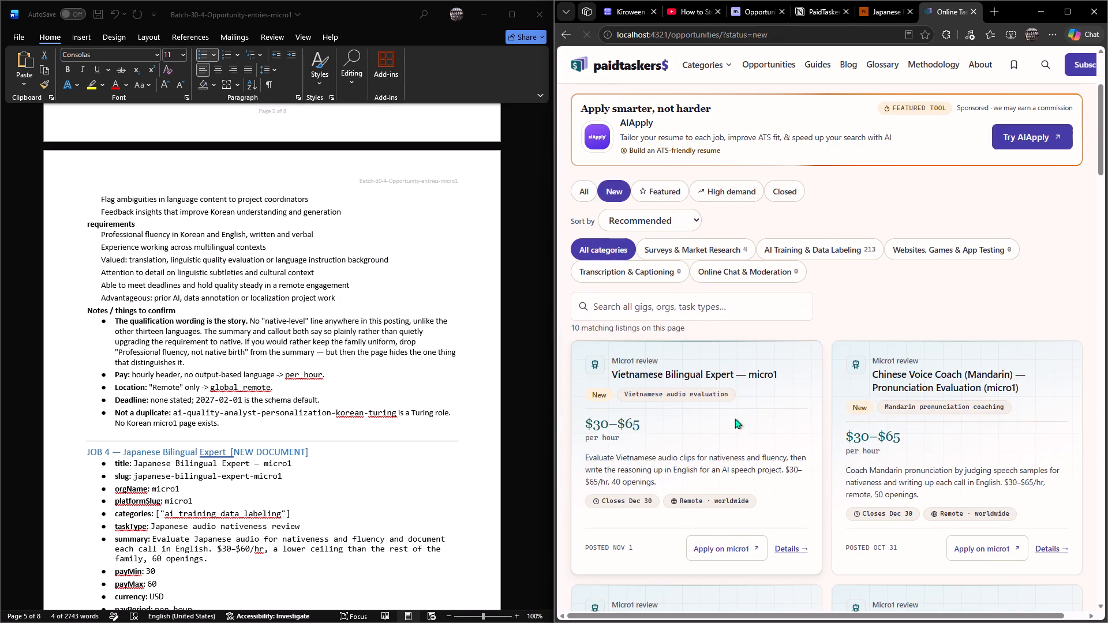
scroll(743, 433, "down", 3)
Review the Word document from its batch overview through JOB 1 to the start of JOB 2, Indonesian Bilingual Expert.
scroll(181, 400, "up", 5)
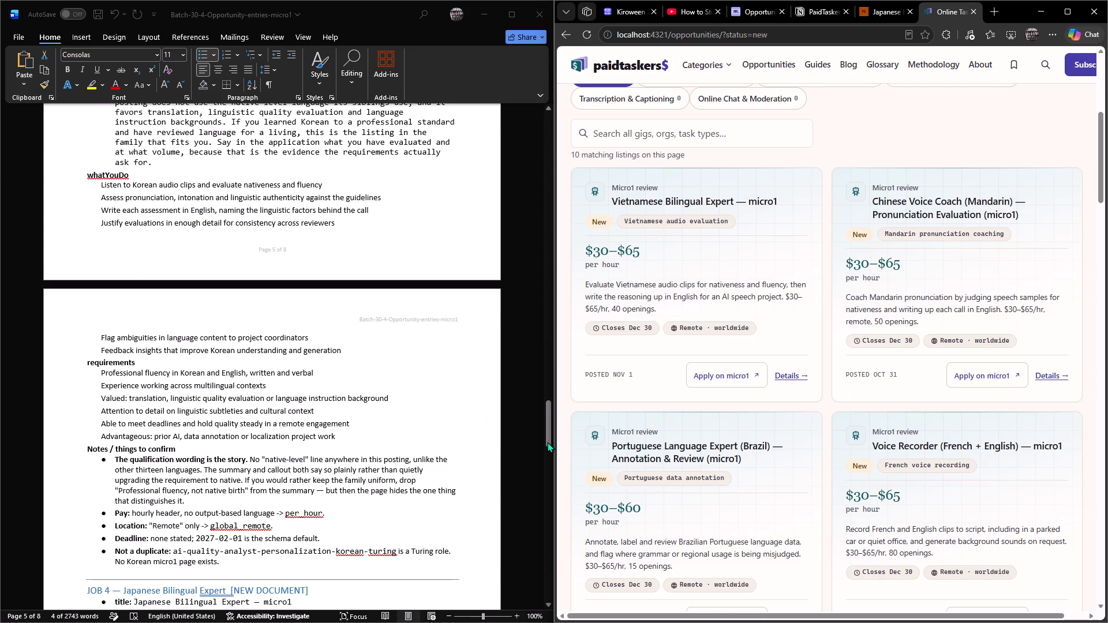
left_click_drag(549, 442, 537, 93)
scroll(339, 298, "down", 6)
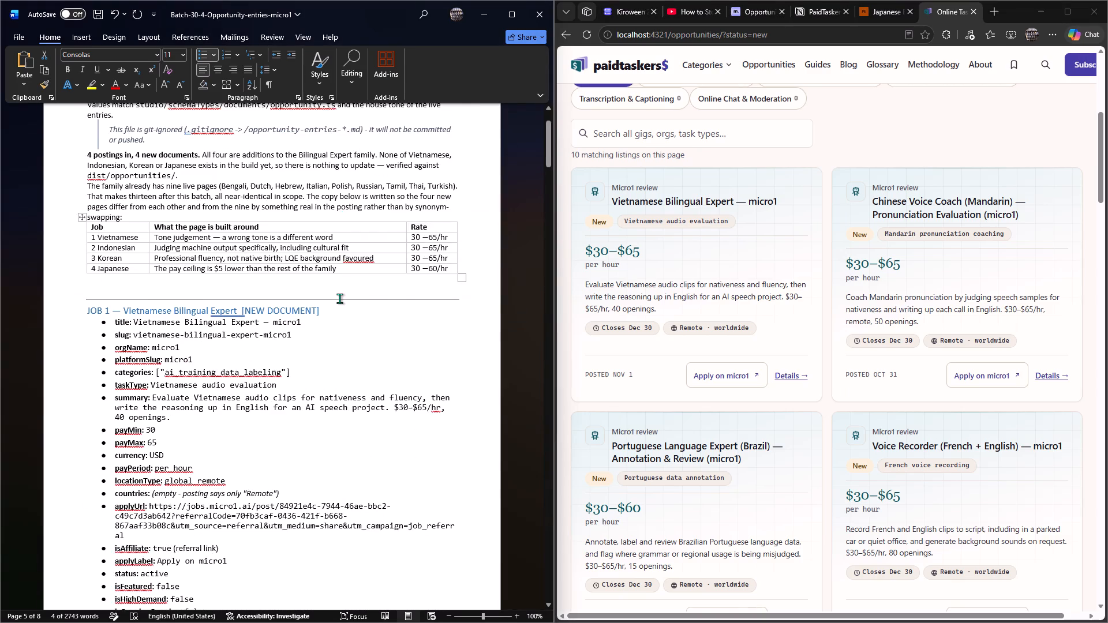
scroll(339, 298, "down", 13)
scroll(339, 298, "down", 16)
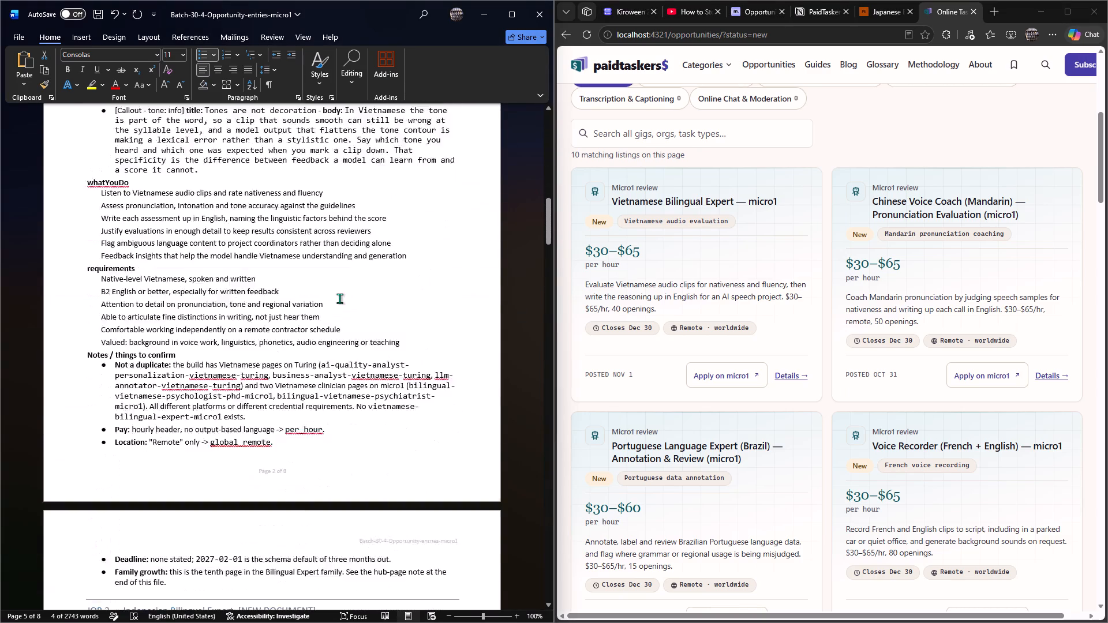
scroll(339, 298, "down", 8)
Search the local Opportunities board for "indonesia".
left_click(717, 143)
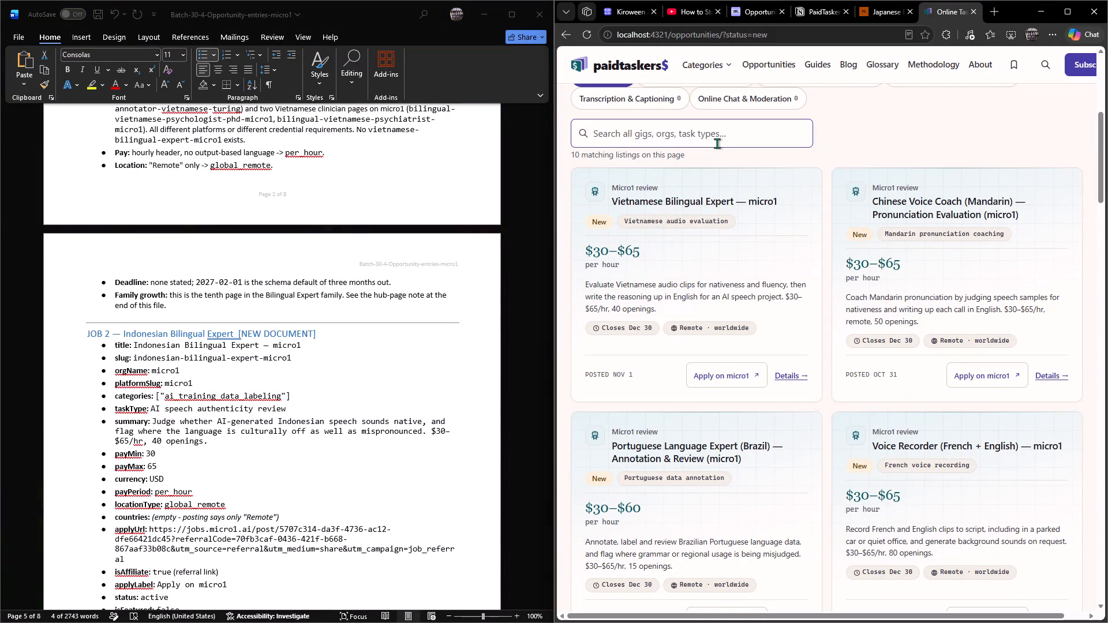
type("indo")
type("ne")
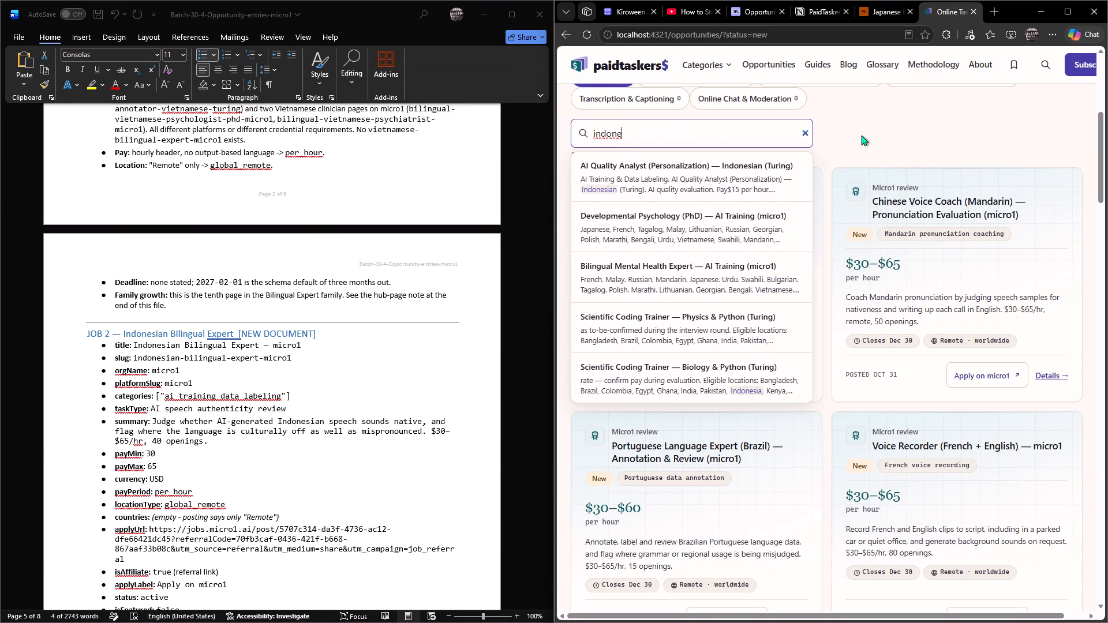
key("s")
type("ia")
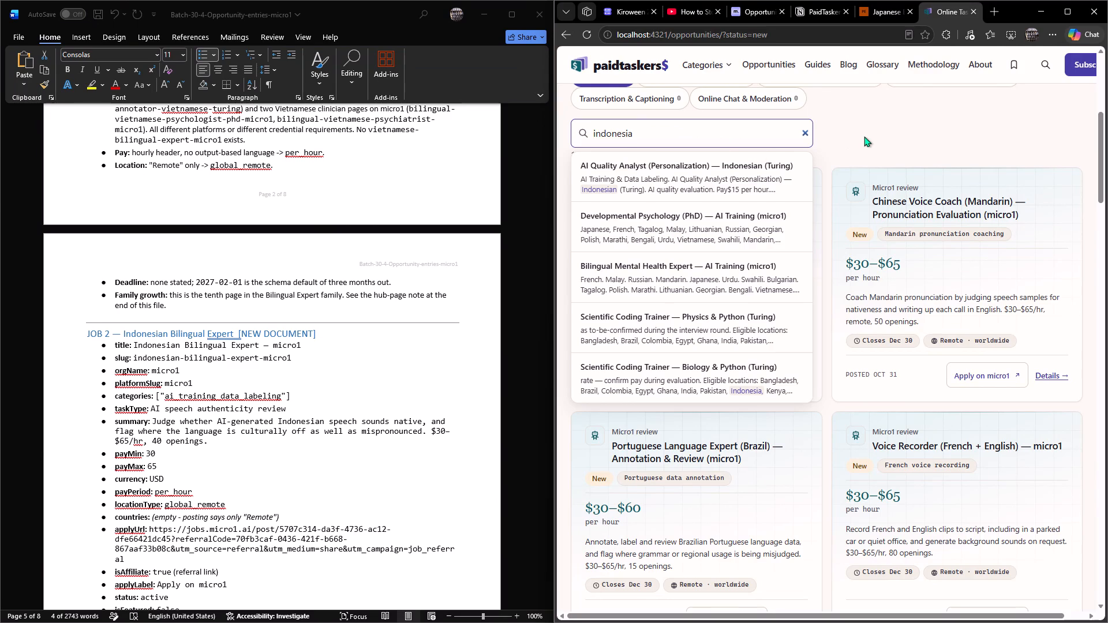
left_click(864, 136)
Reload the local Opportunities board and look through its New listings again.
scroll(785, 279, "down", 4)
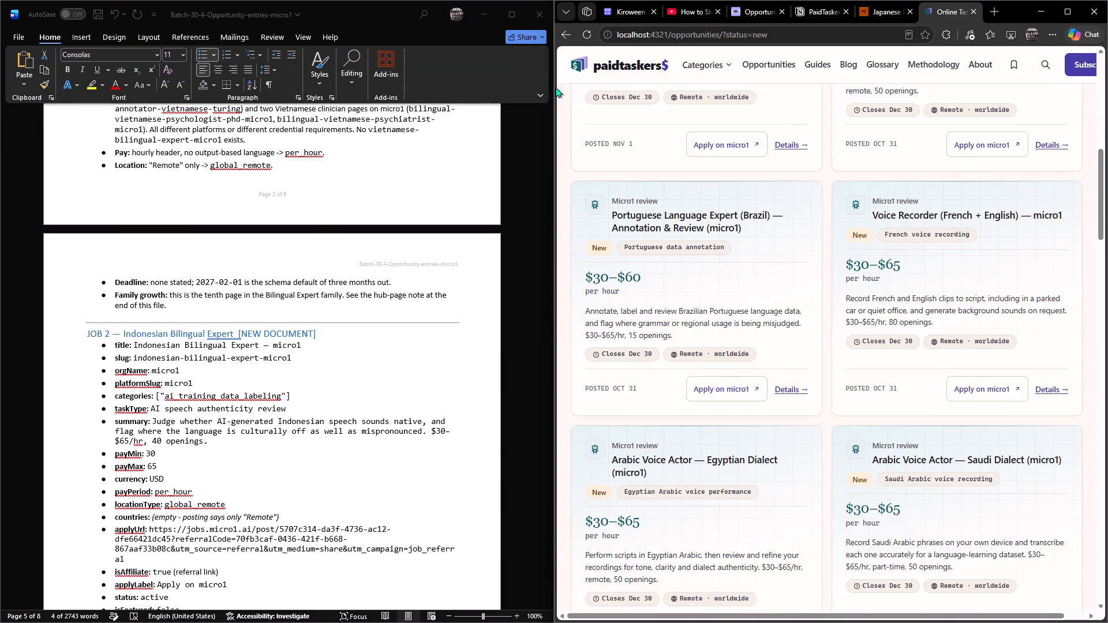
left_click(591, 38)
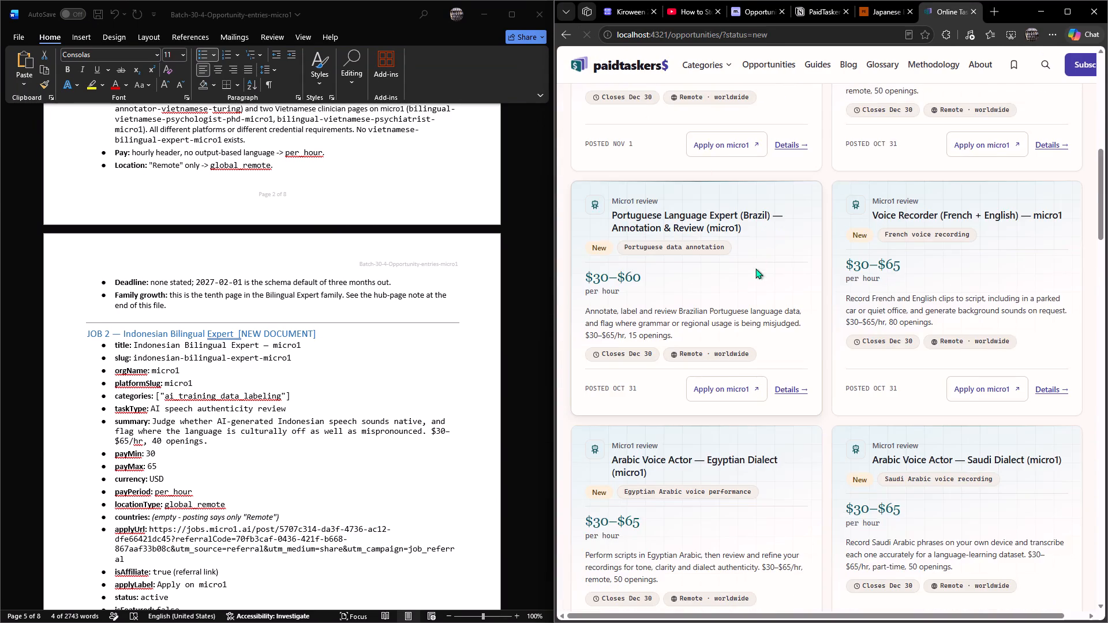
scroll(755, 268, "up", 4)
scroll(755, 268, "down", 6)
Open the live paidtaskers.app site's Opportunities board in the same browser tab and filter it to New.
left_click(858, 39)
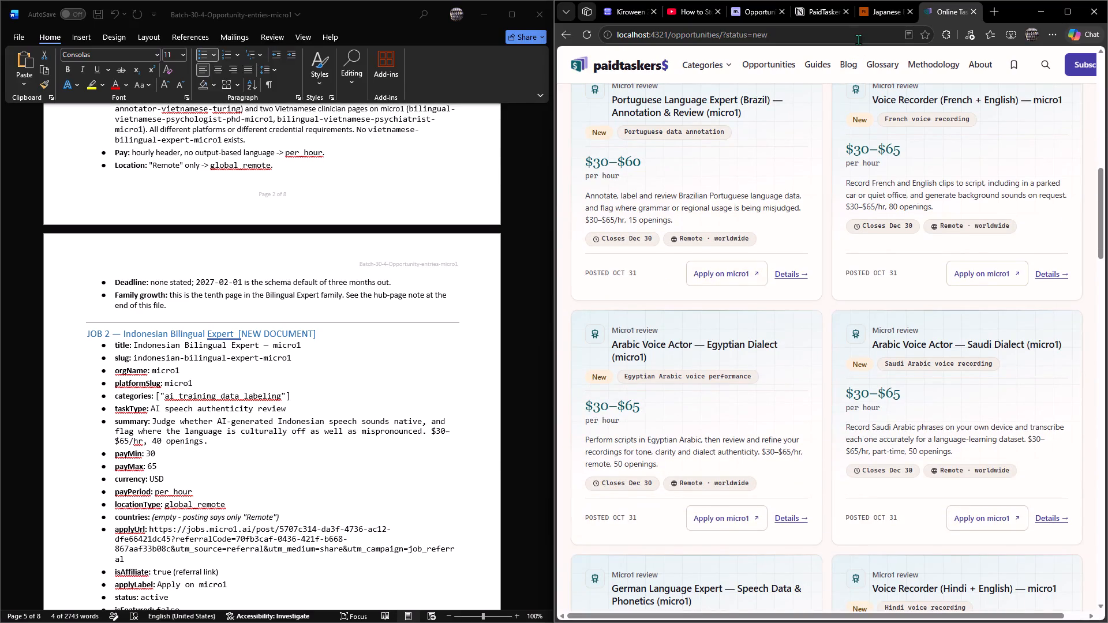
type("paid")
key("Return")
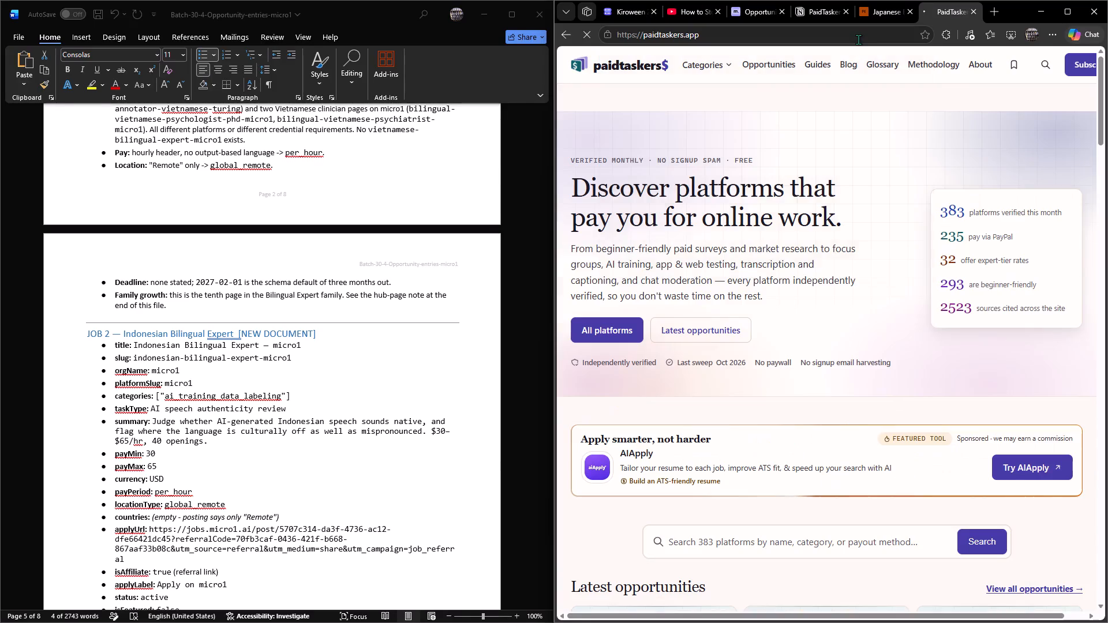
left_click(768, 61)
scroll(745, 257, "down", 2)
left_click(626, 251)
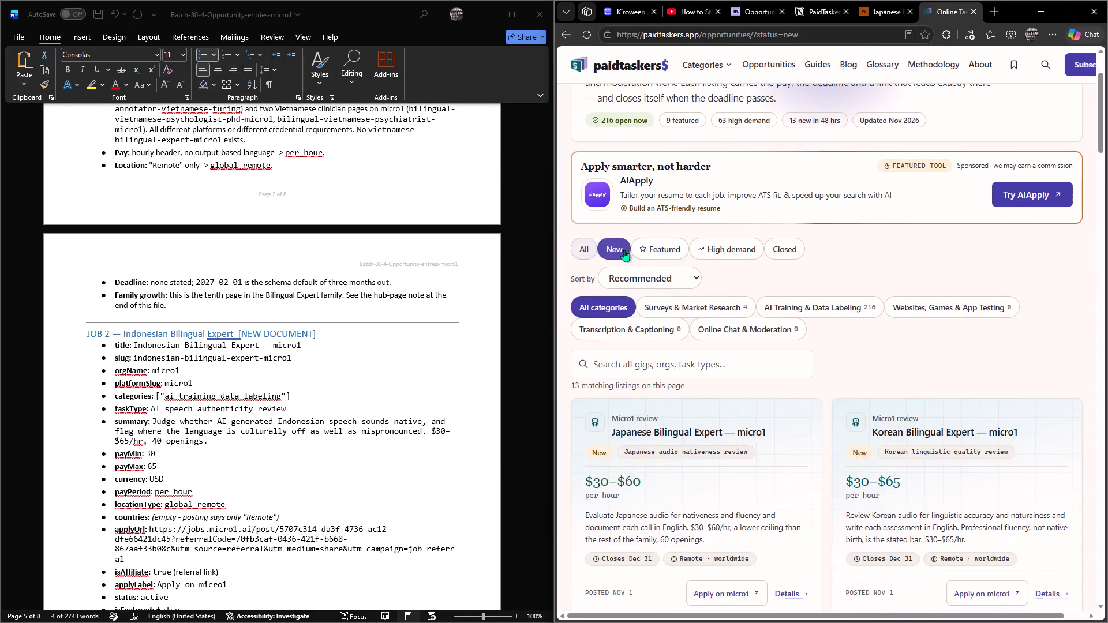
Look through the live board's New listings for the Japanese, Korean, Indonesian and Vietnamese Bilingual Expert postings.
scroll(713, 291, "down", 4)
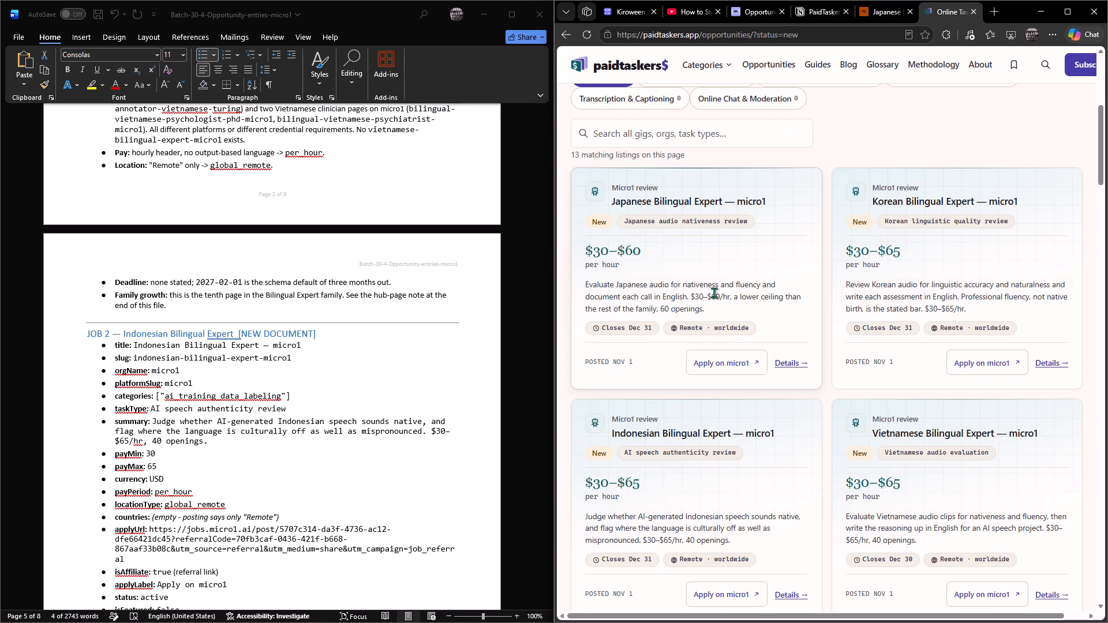
scroll(714, 292, "down", 7)
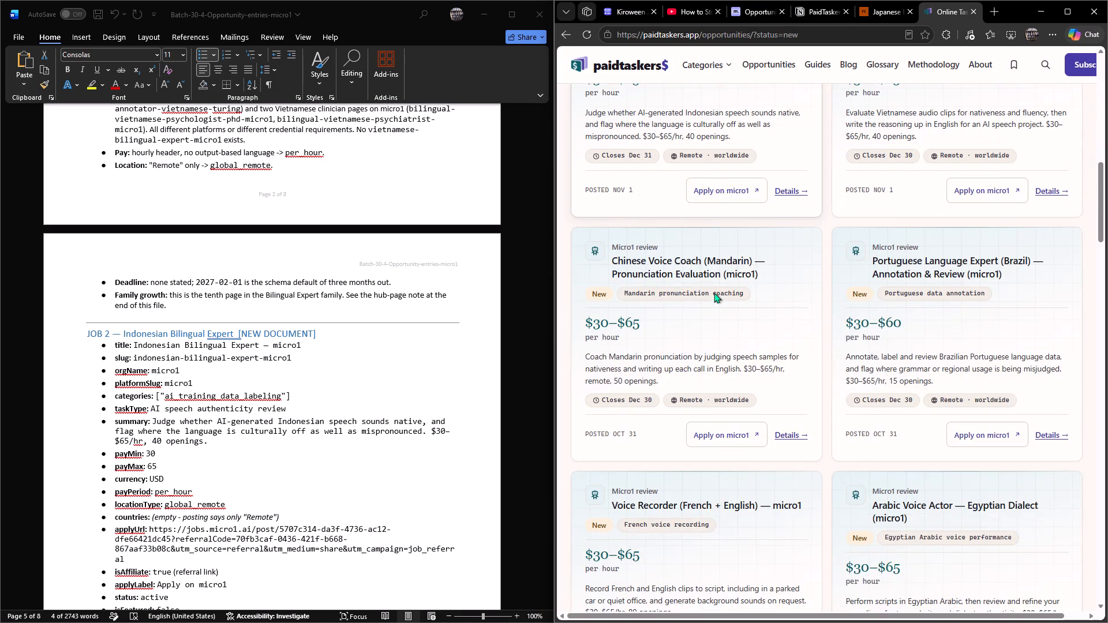
scroll(714, 292, "down", 16)
scroll(714, 294, "down", 5)
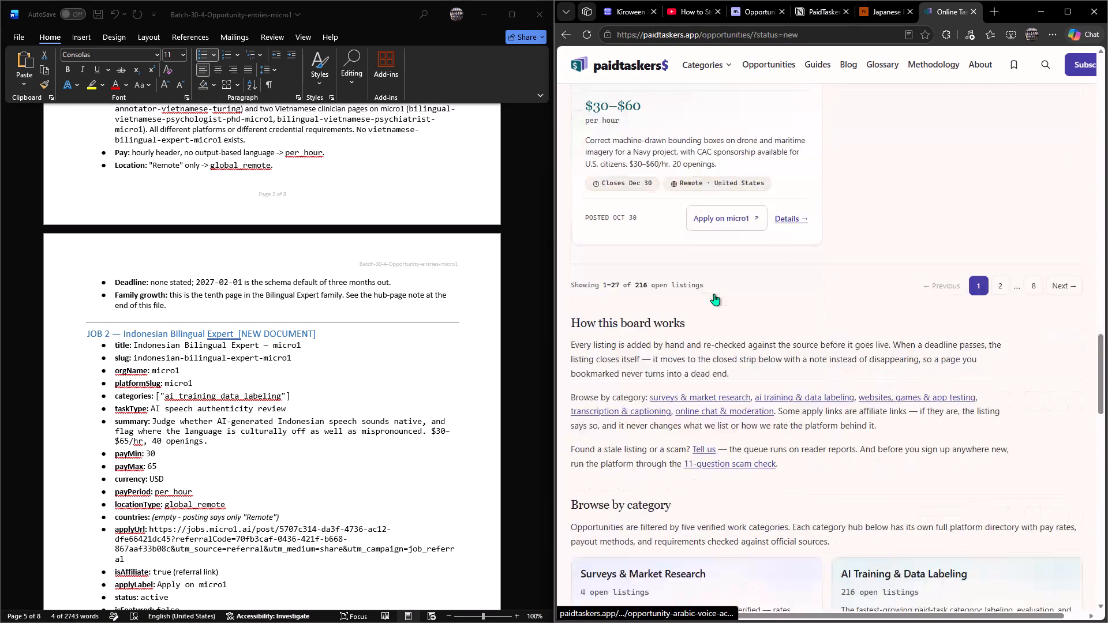
scroll(714, 294, "up", 4)
scroll(714, 294, "up", 17)
Close the Batch-30-4-Opportunity-entries-micro1 Word document, saving its changes in Downloads.
left_click(308, 383)
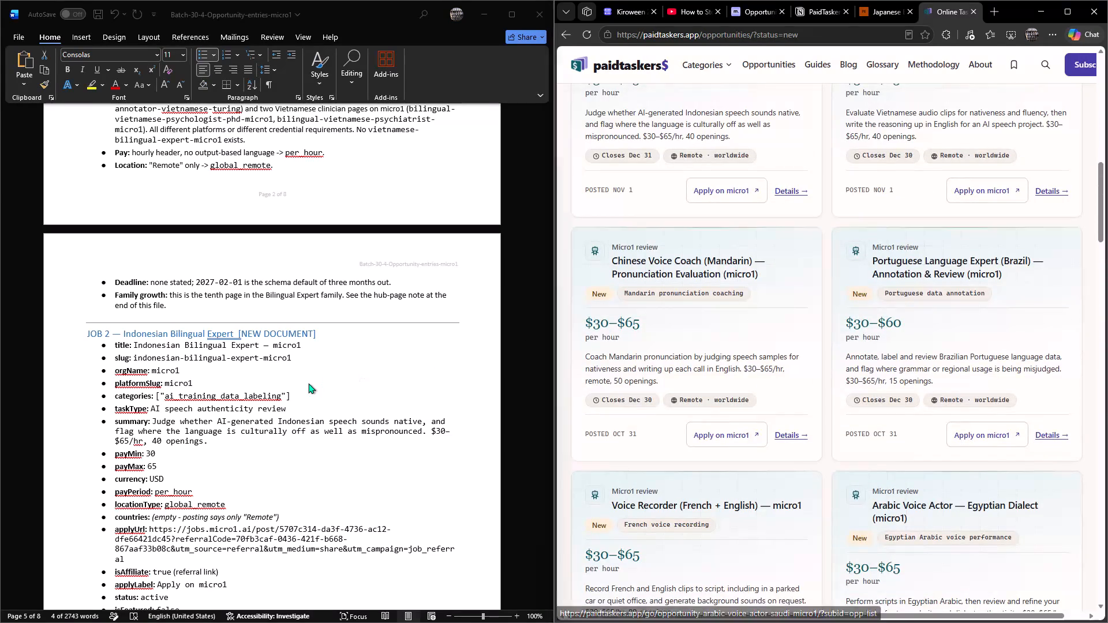
left_click(530, 16)
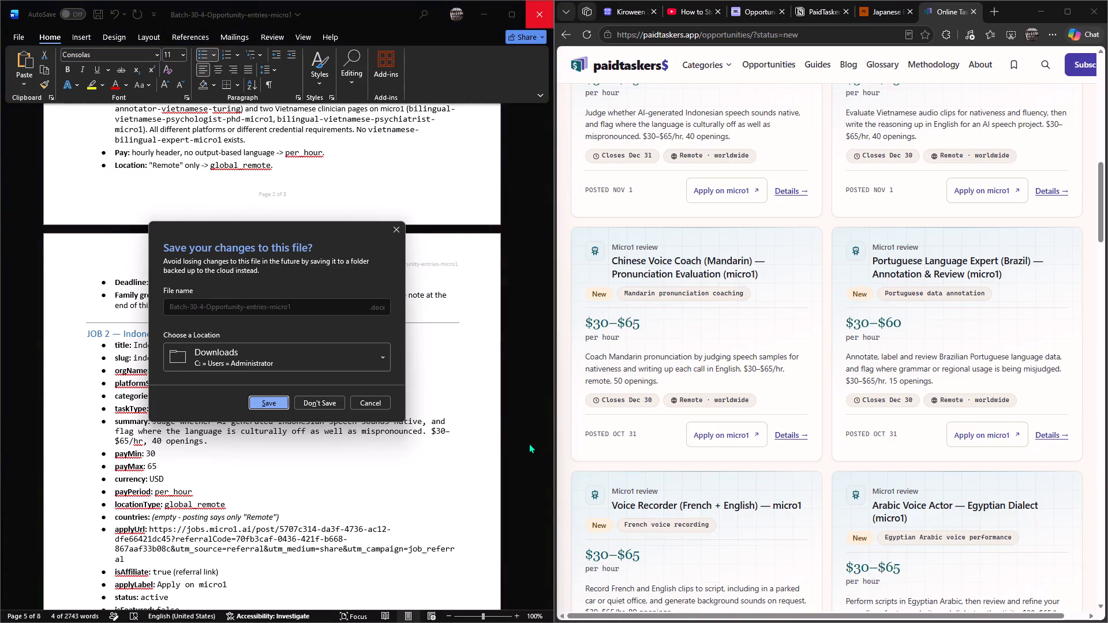
left_click(278, 407)
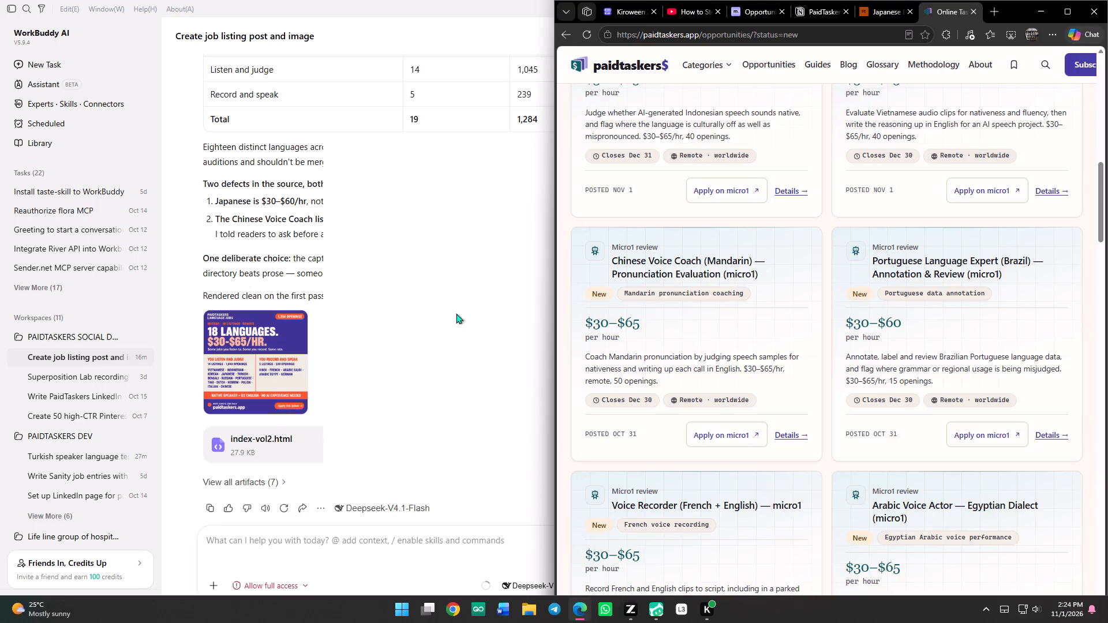